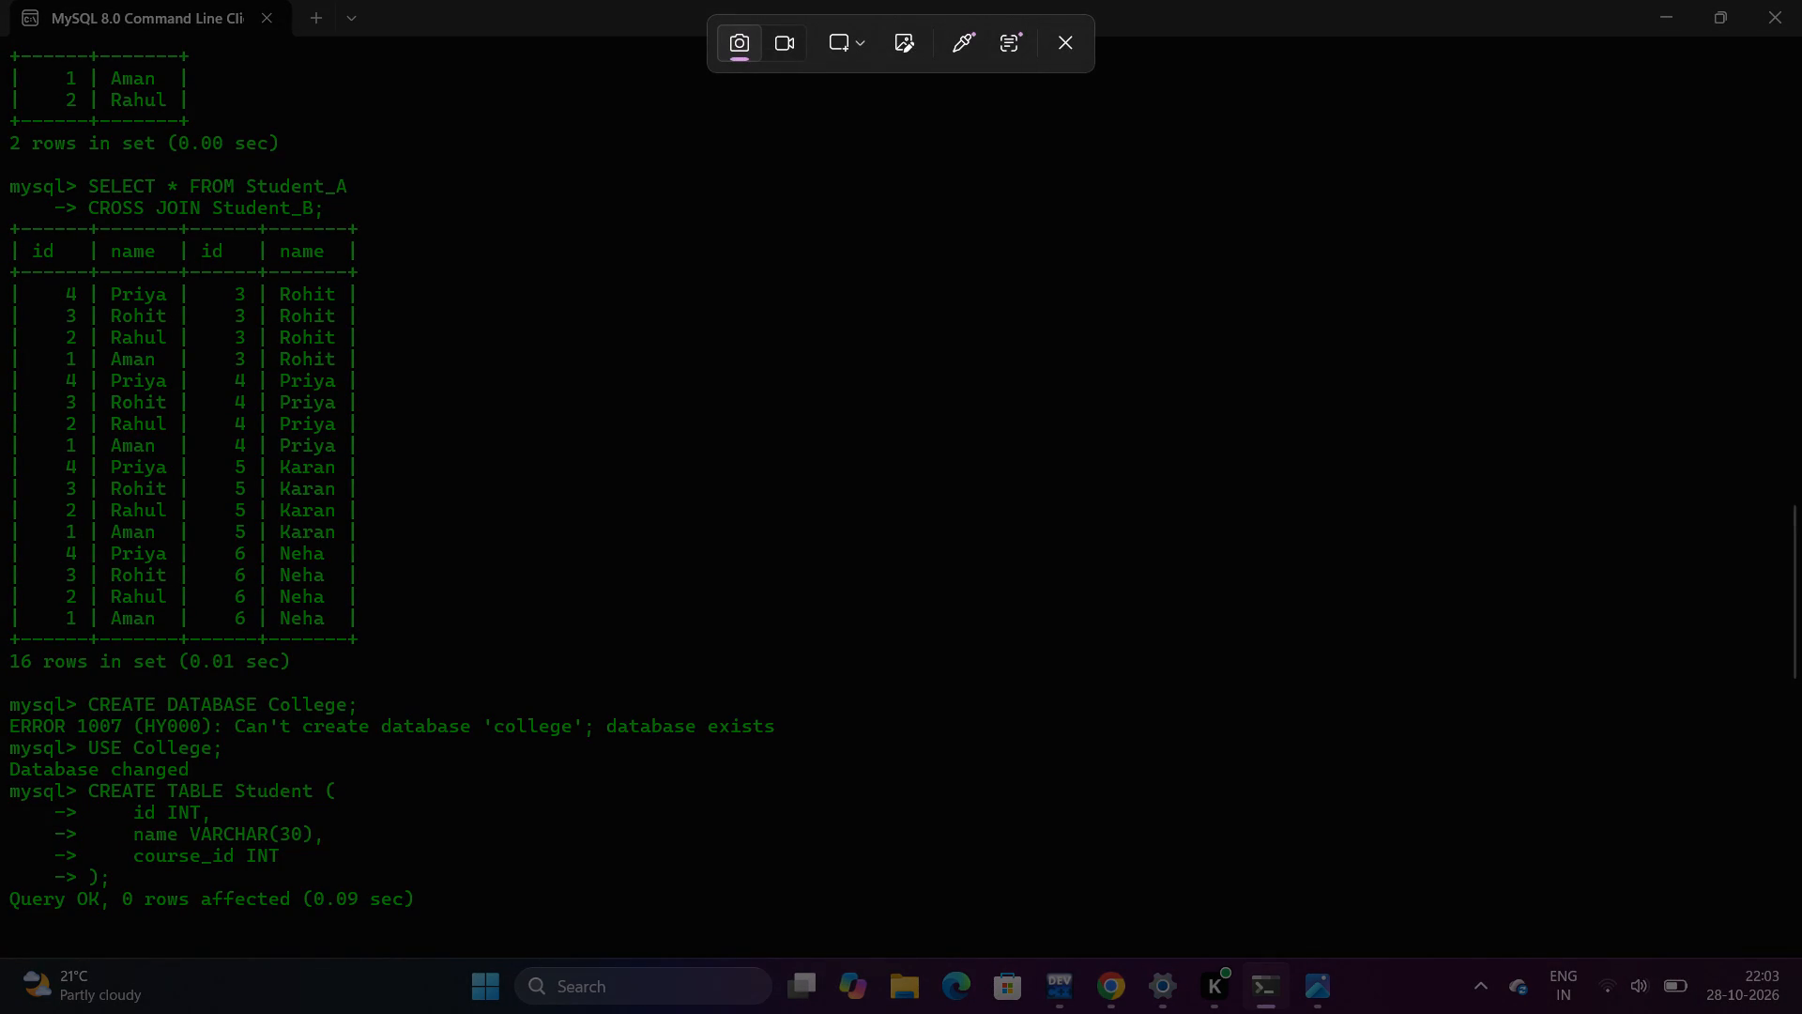
Capture a screenshot of the Student_A and Student_B CROSS JOIN query together with its full result table.
drag(0, 157, 291, 419)
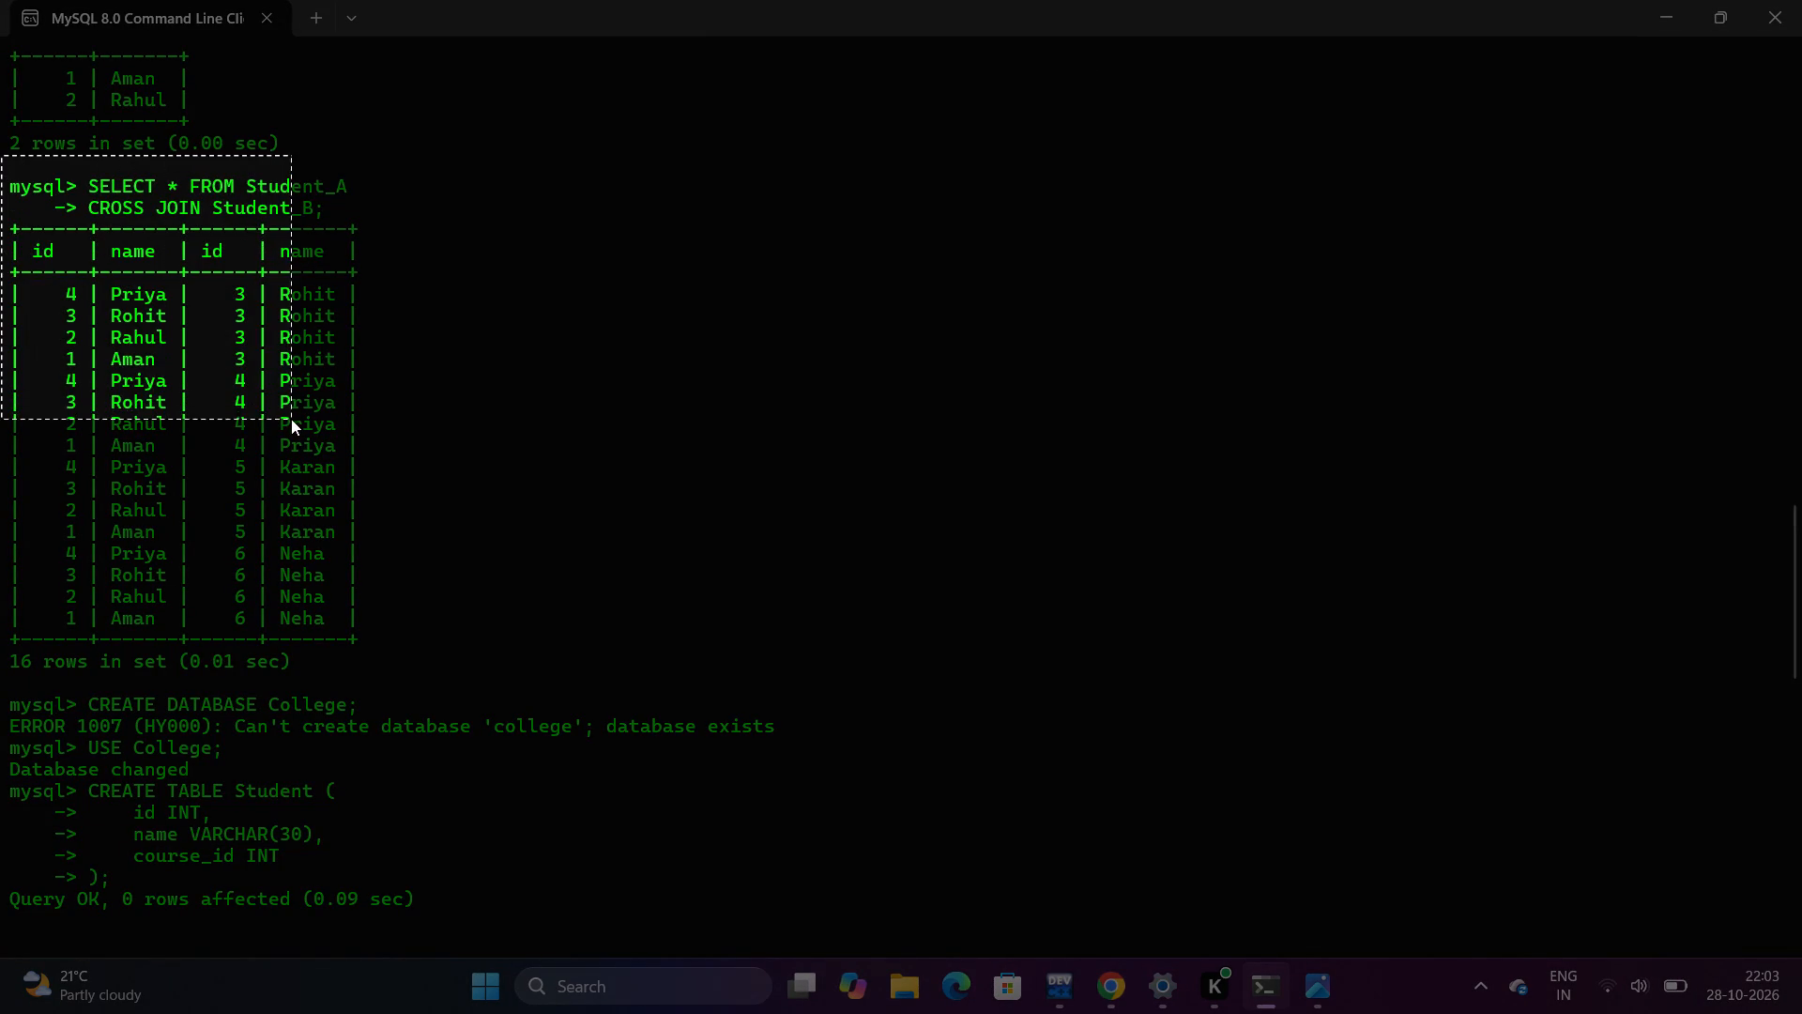
drag(291, 419, 449, 682)
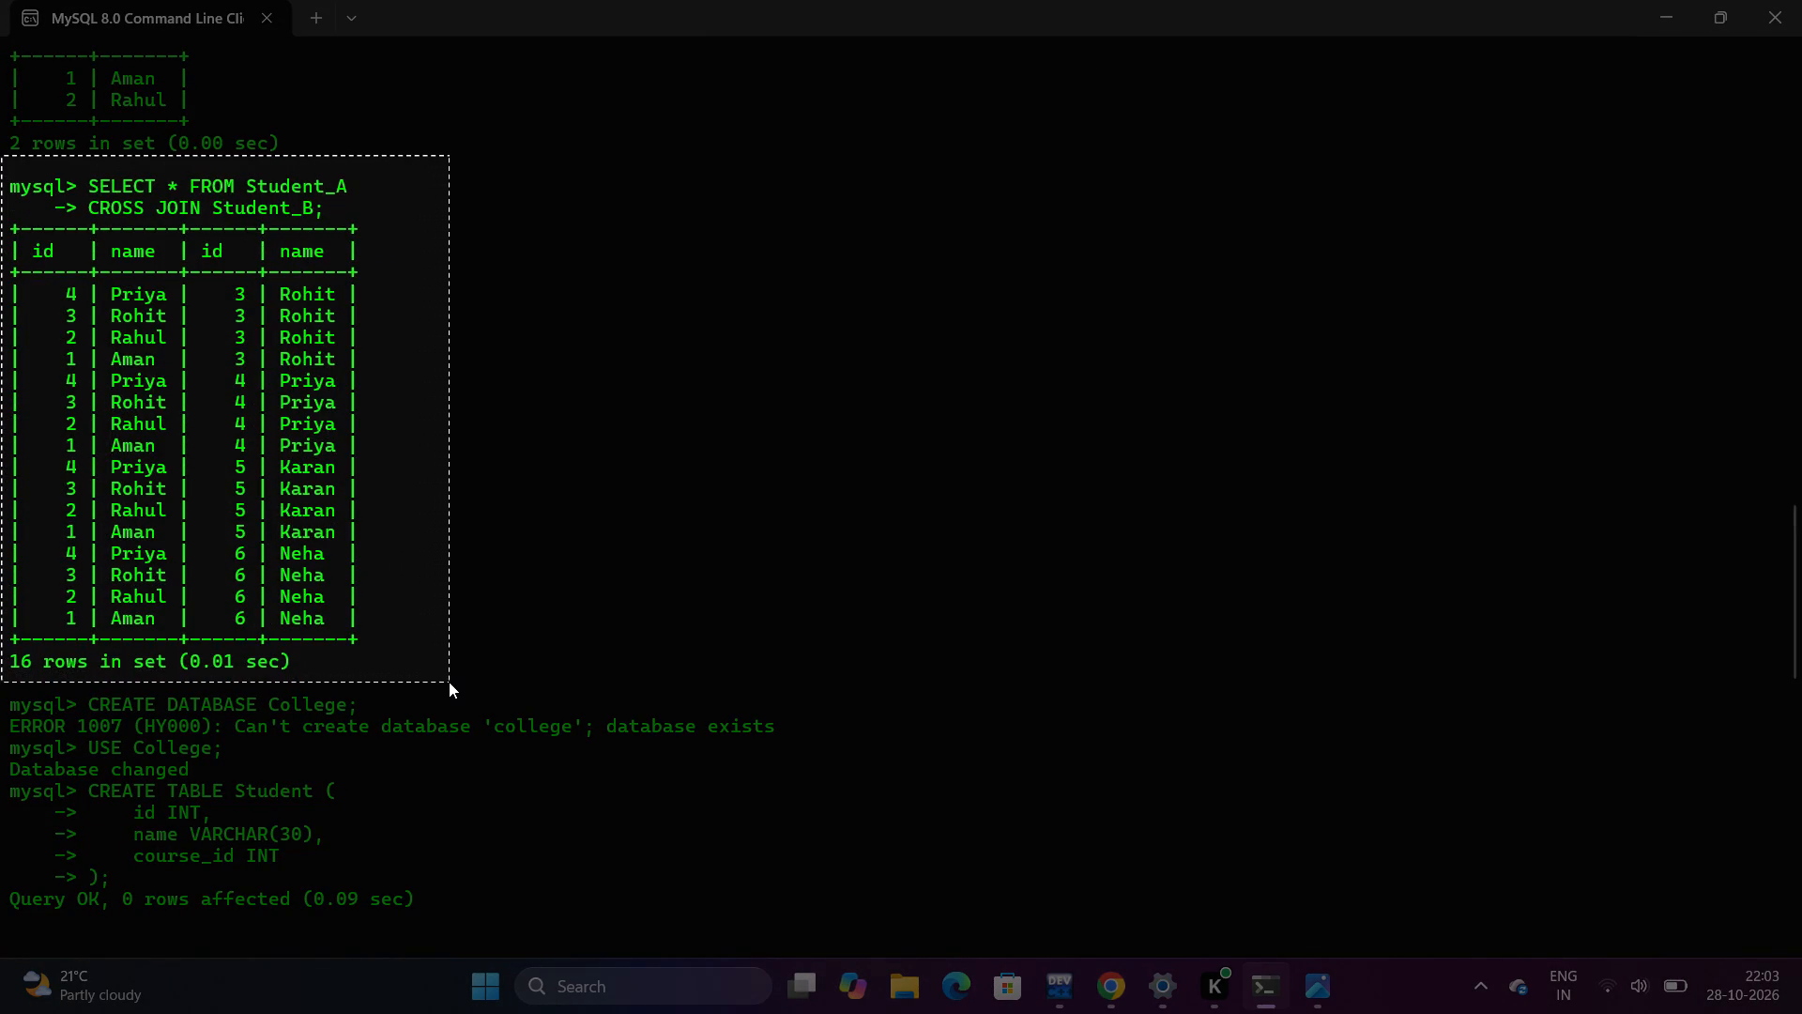
drag(449, 682, 450, 685)
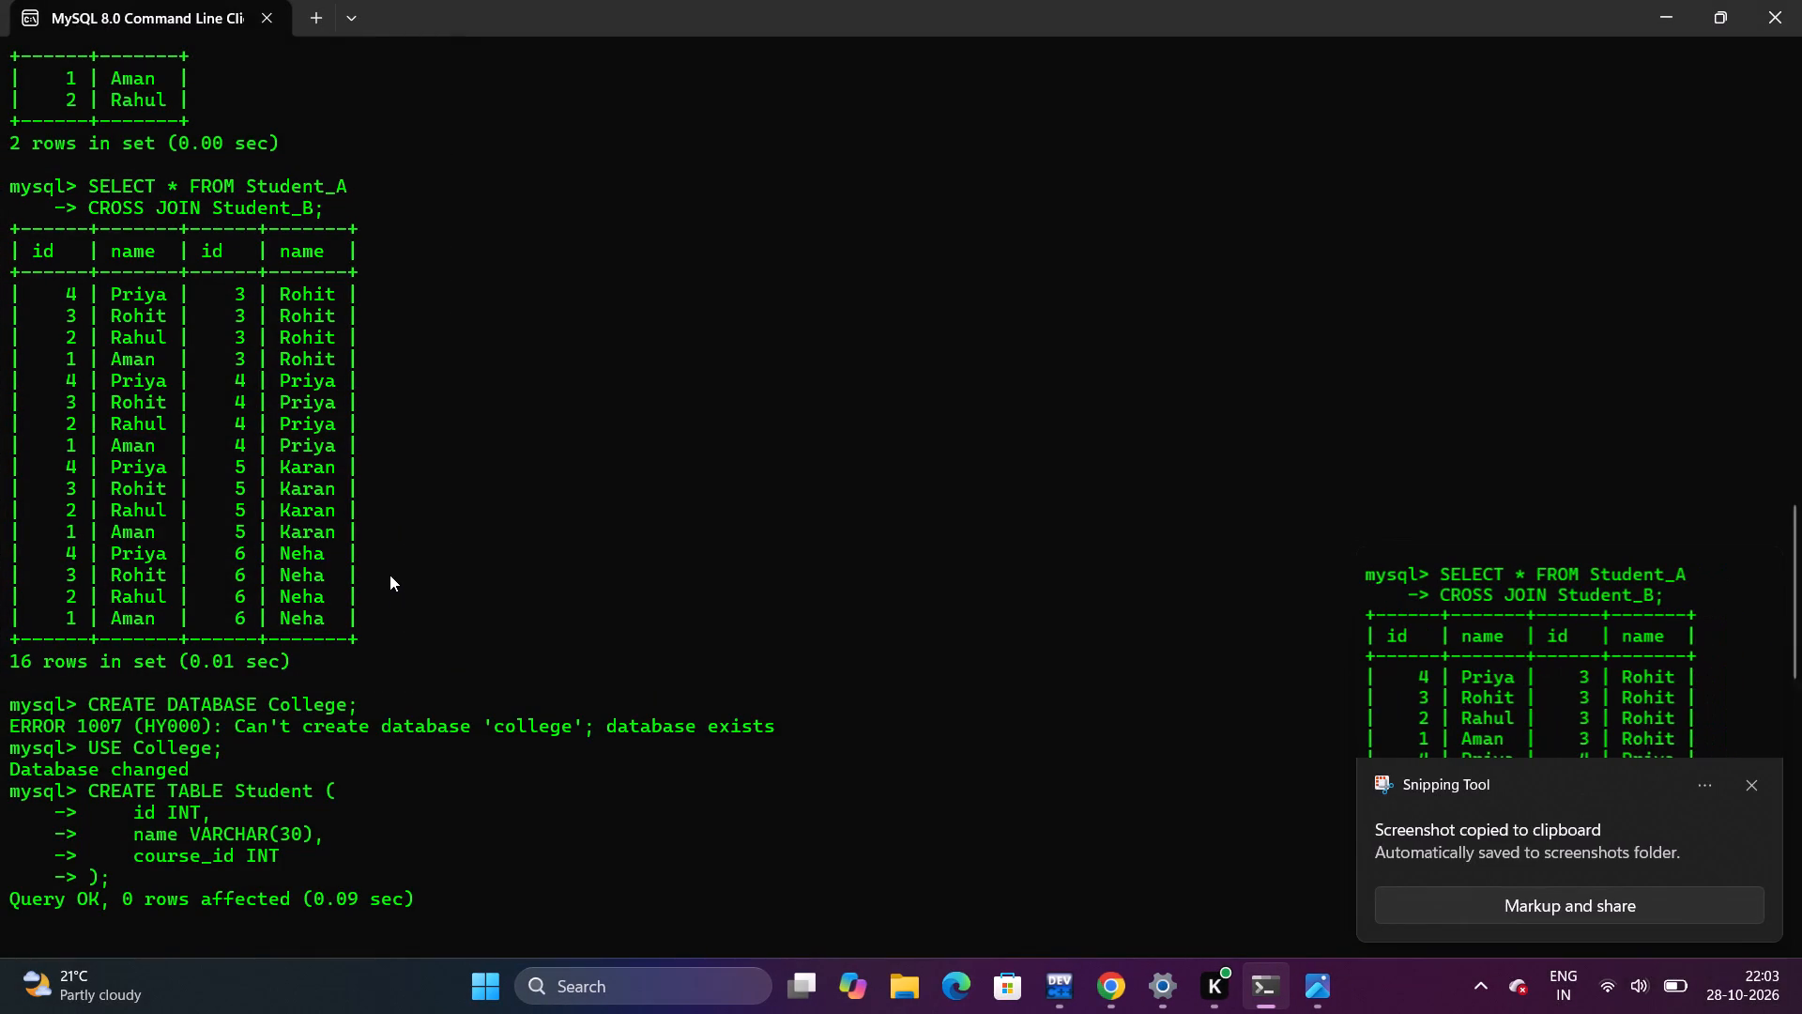
Capture a screenshot of the CREATE TABLE statements for Student and Course, including their Query OK lines.
scroll(389, 575, down, 4)
scroll(272, 503, down, 1)
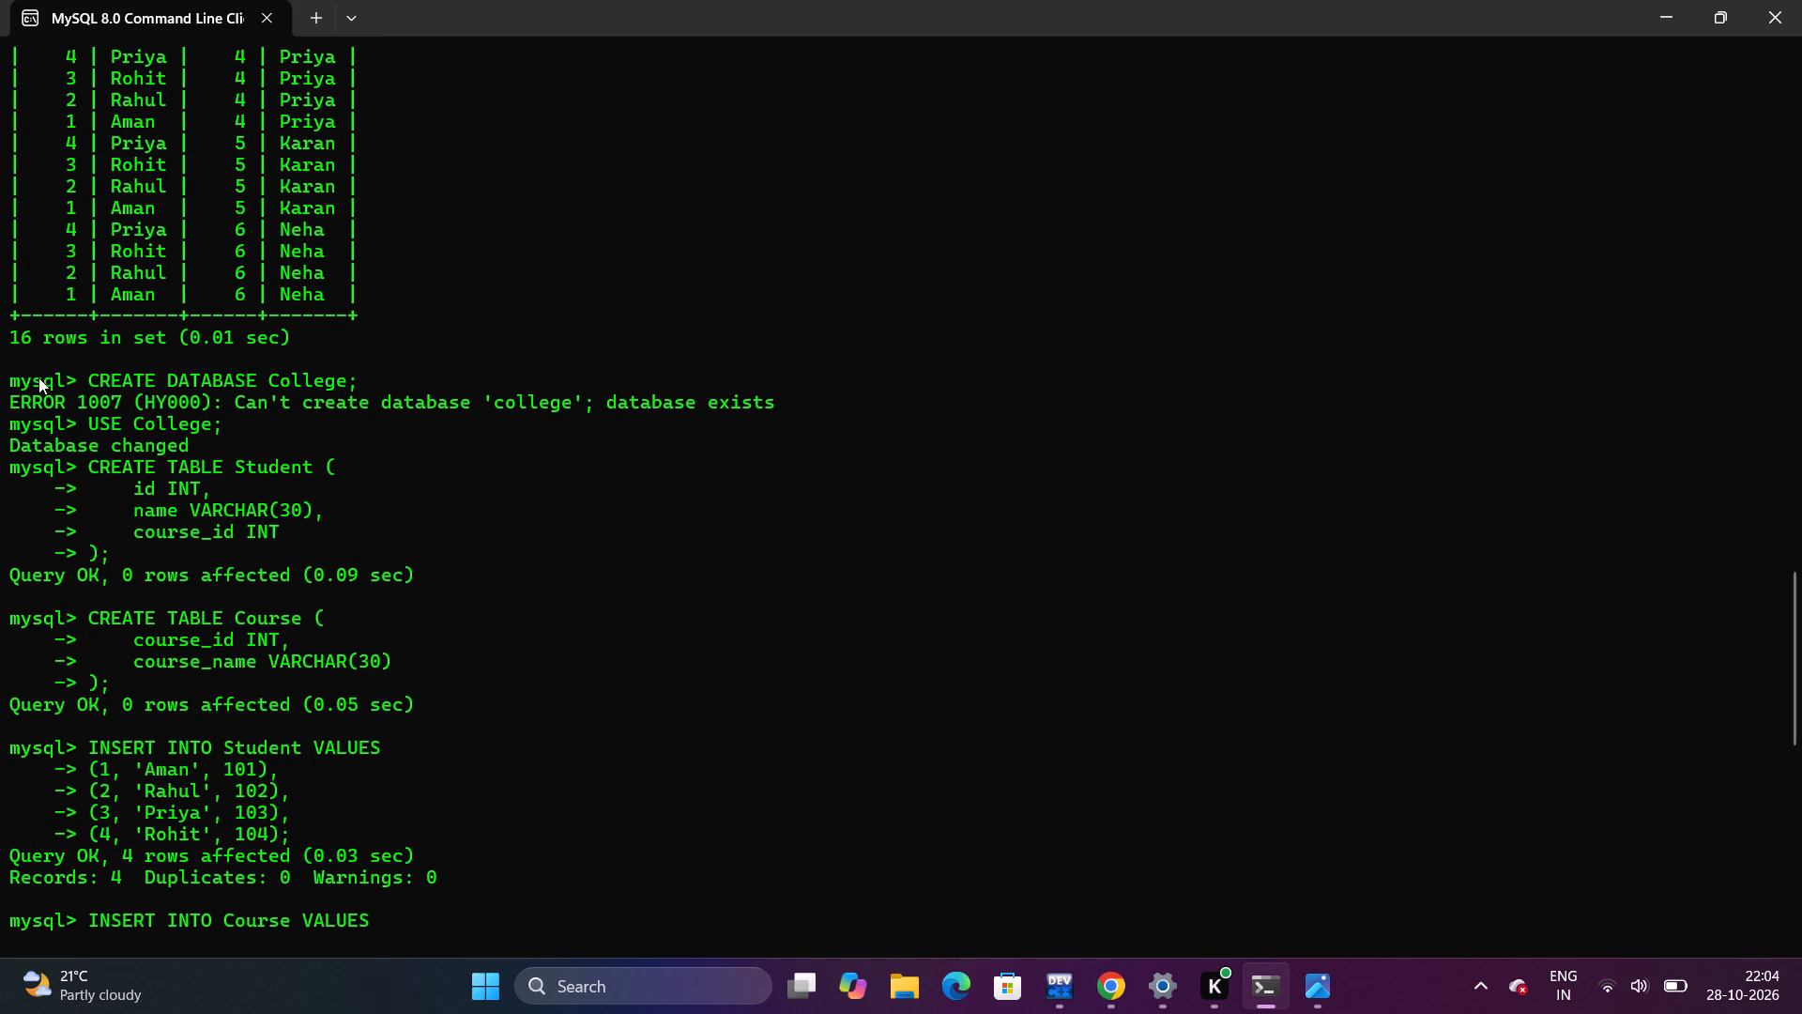
key(shift+super+s)
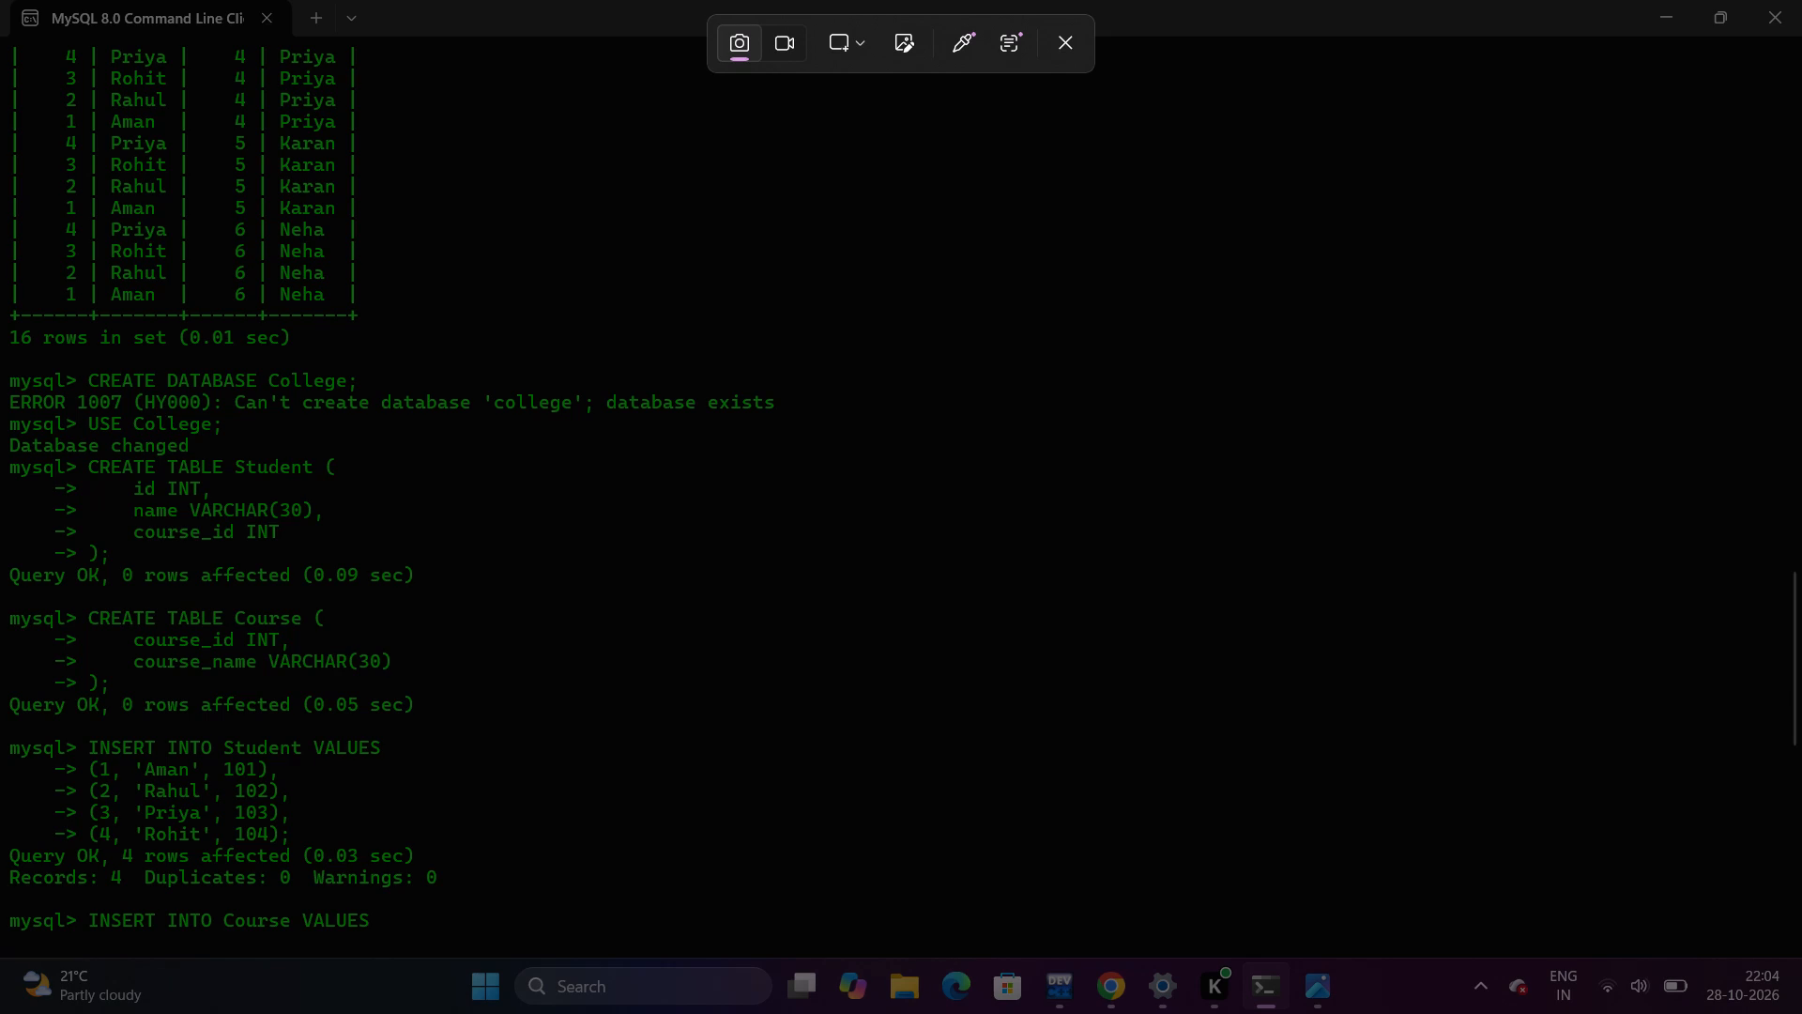
drag(0, 453, 328, 603)
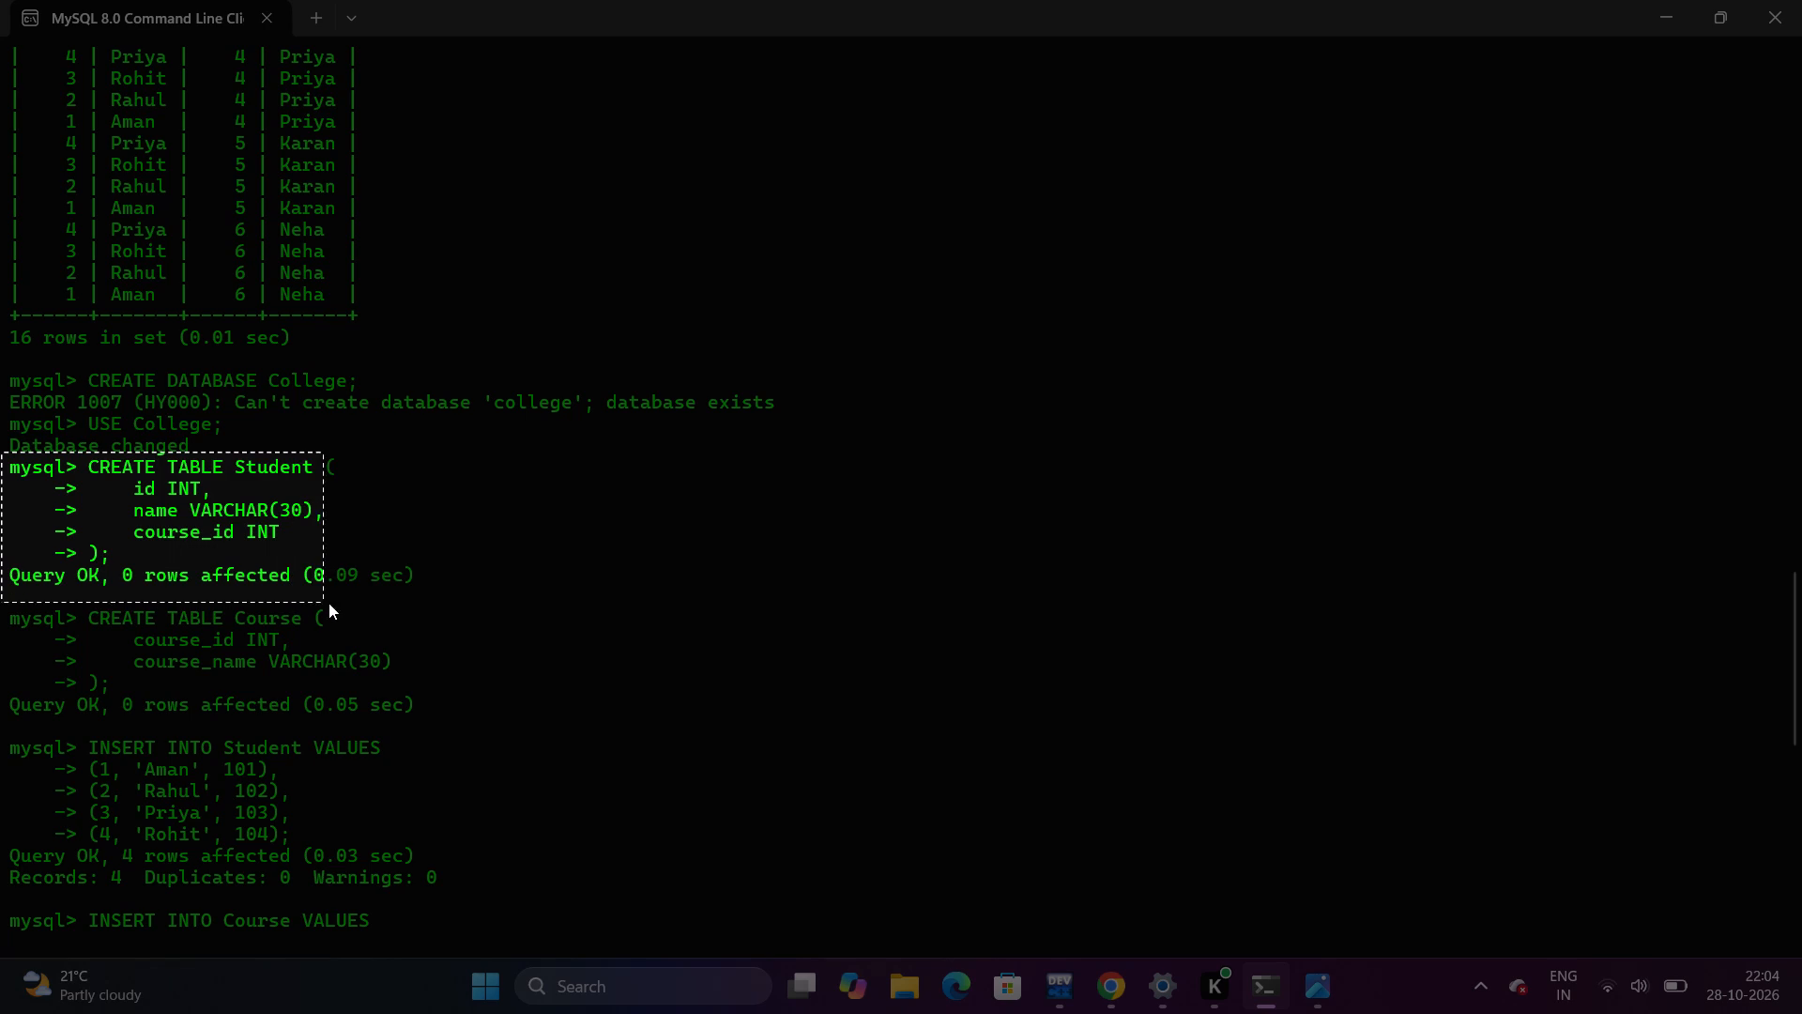
drag(328, 603, 405, 622)
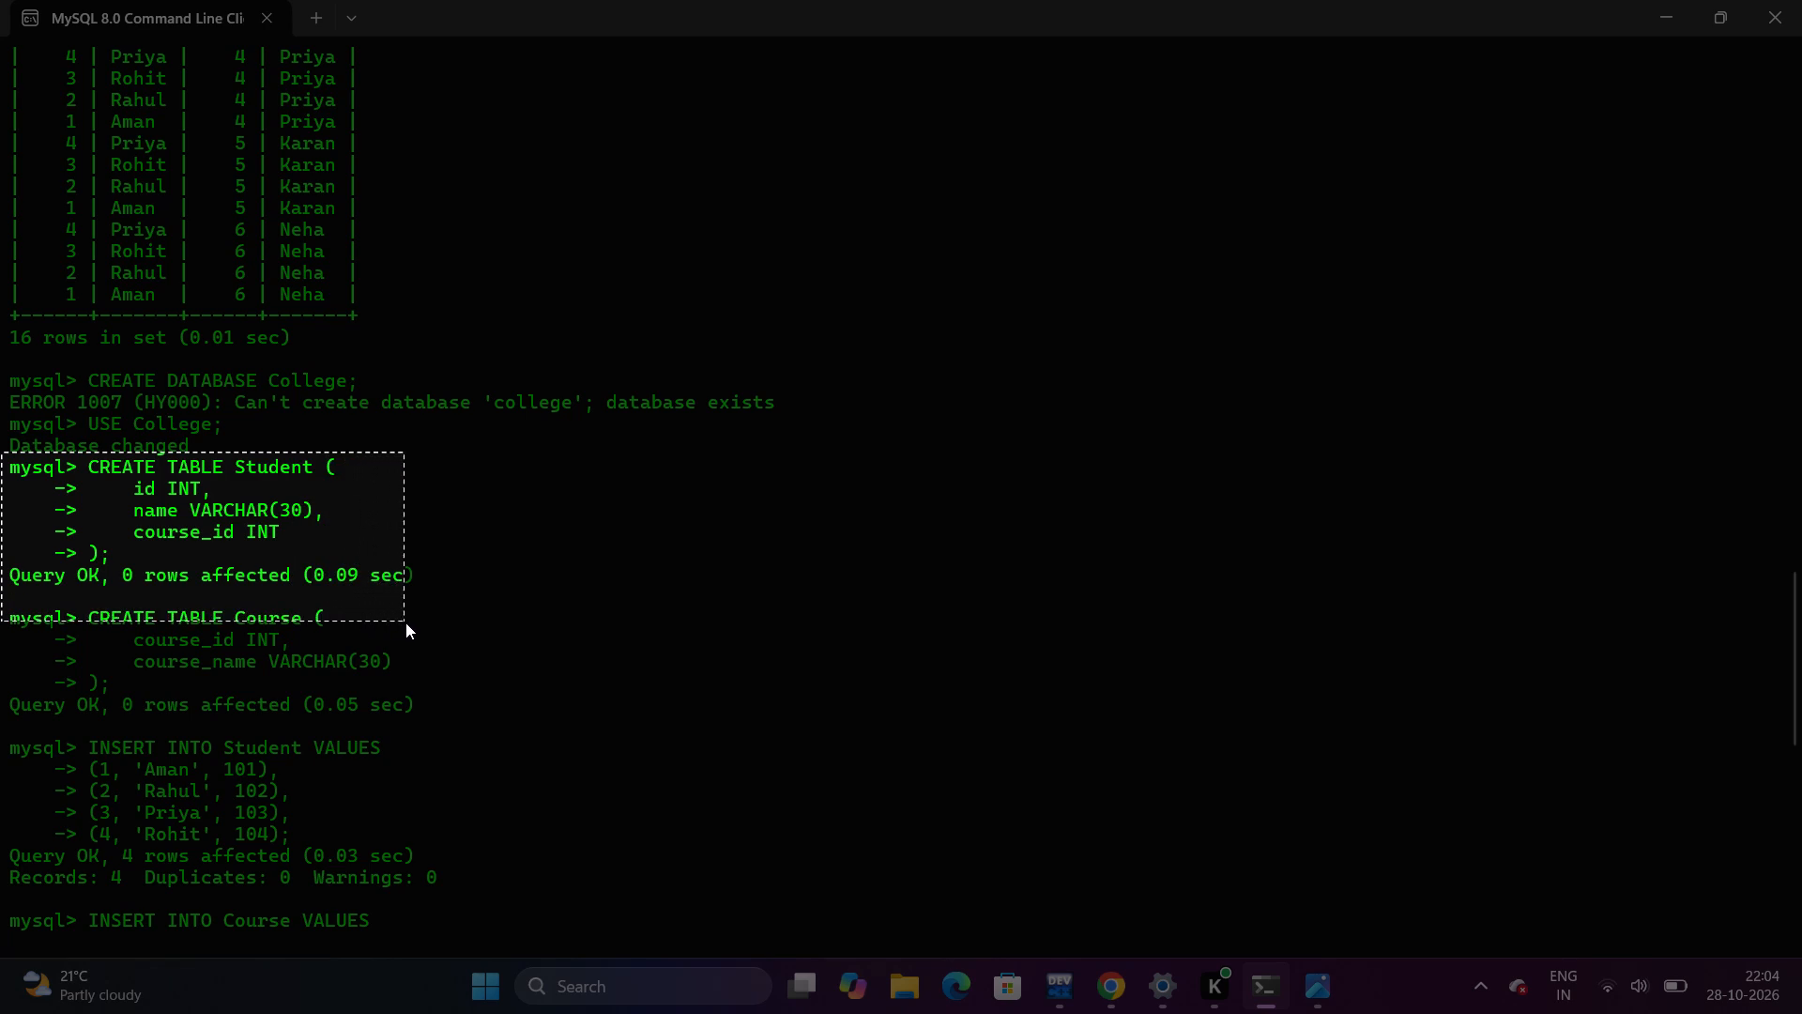
drag(405, 622, 468, 727)
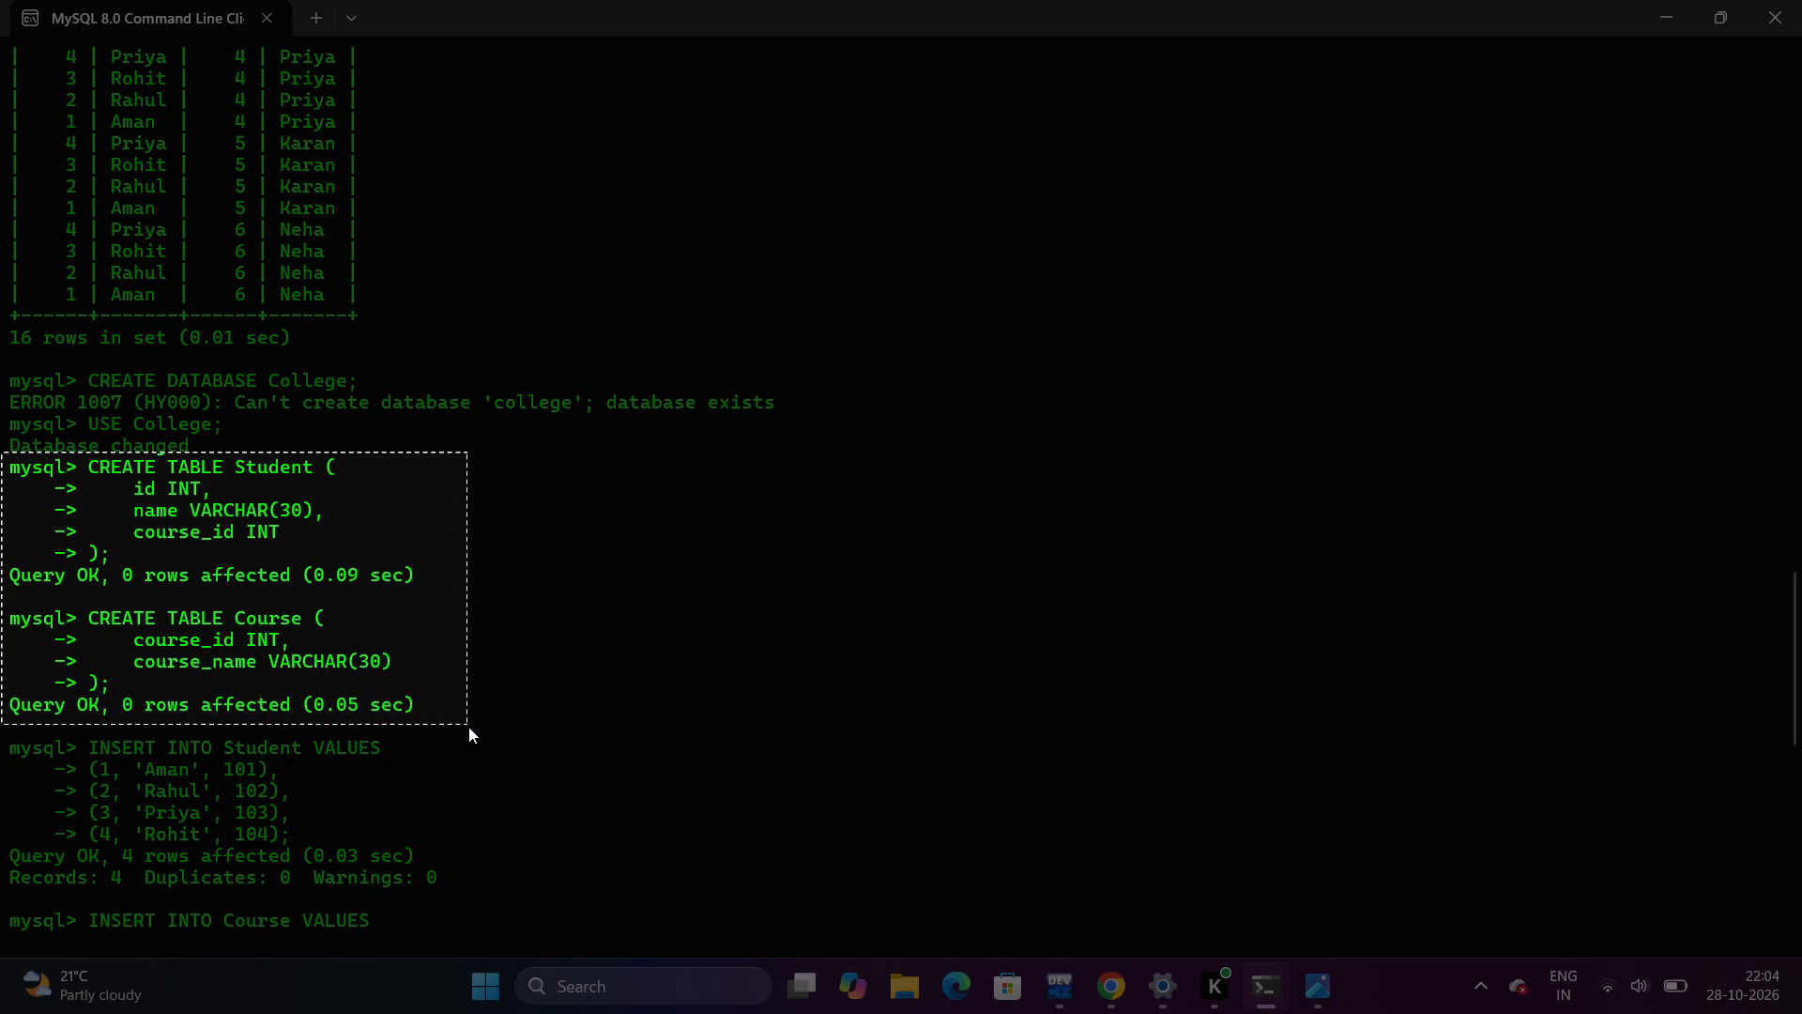
drag(468, 727, 469, 732)
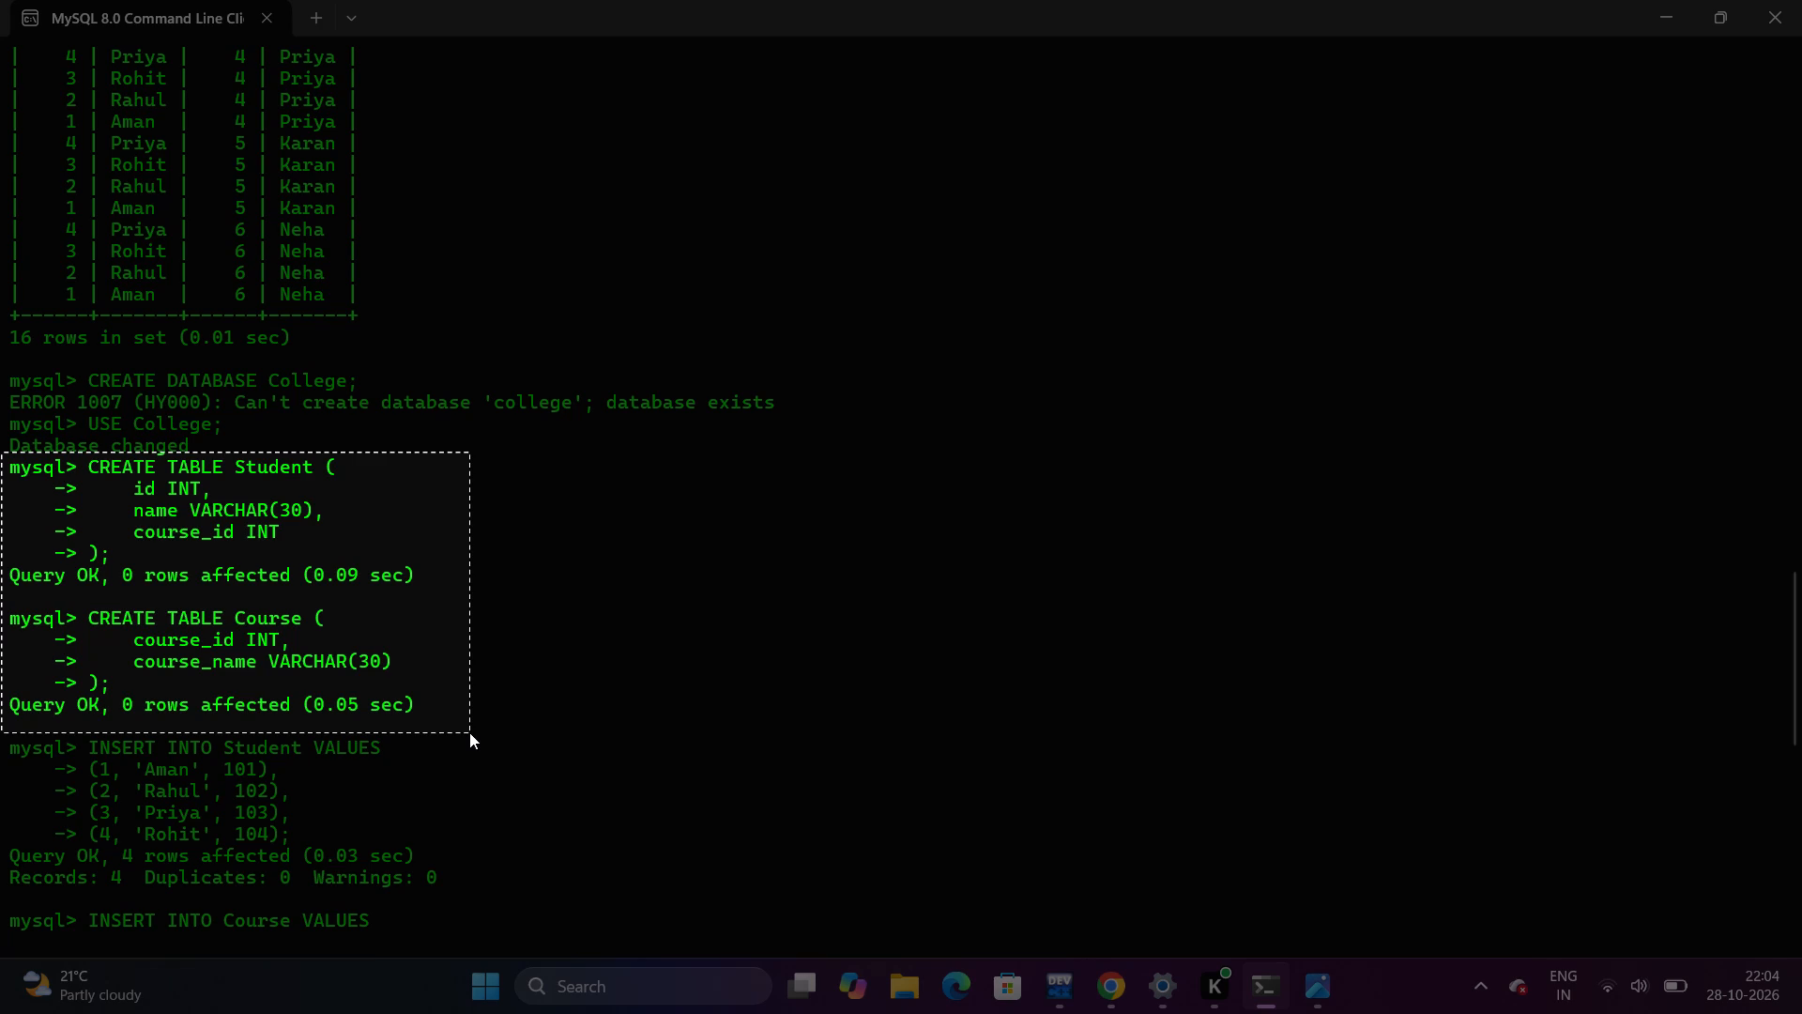
drag(469, 732, 469, 733)
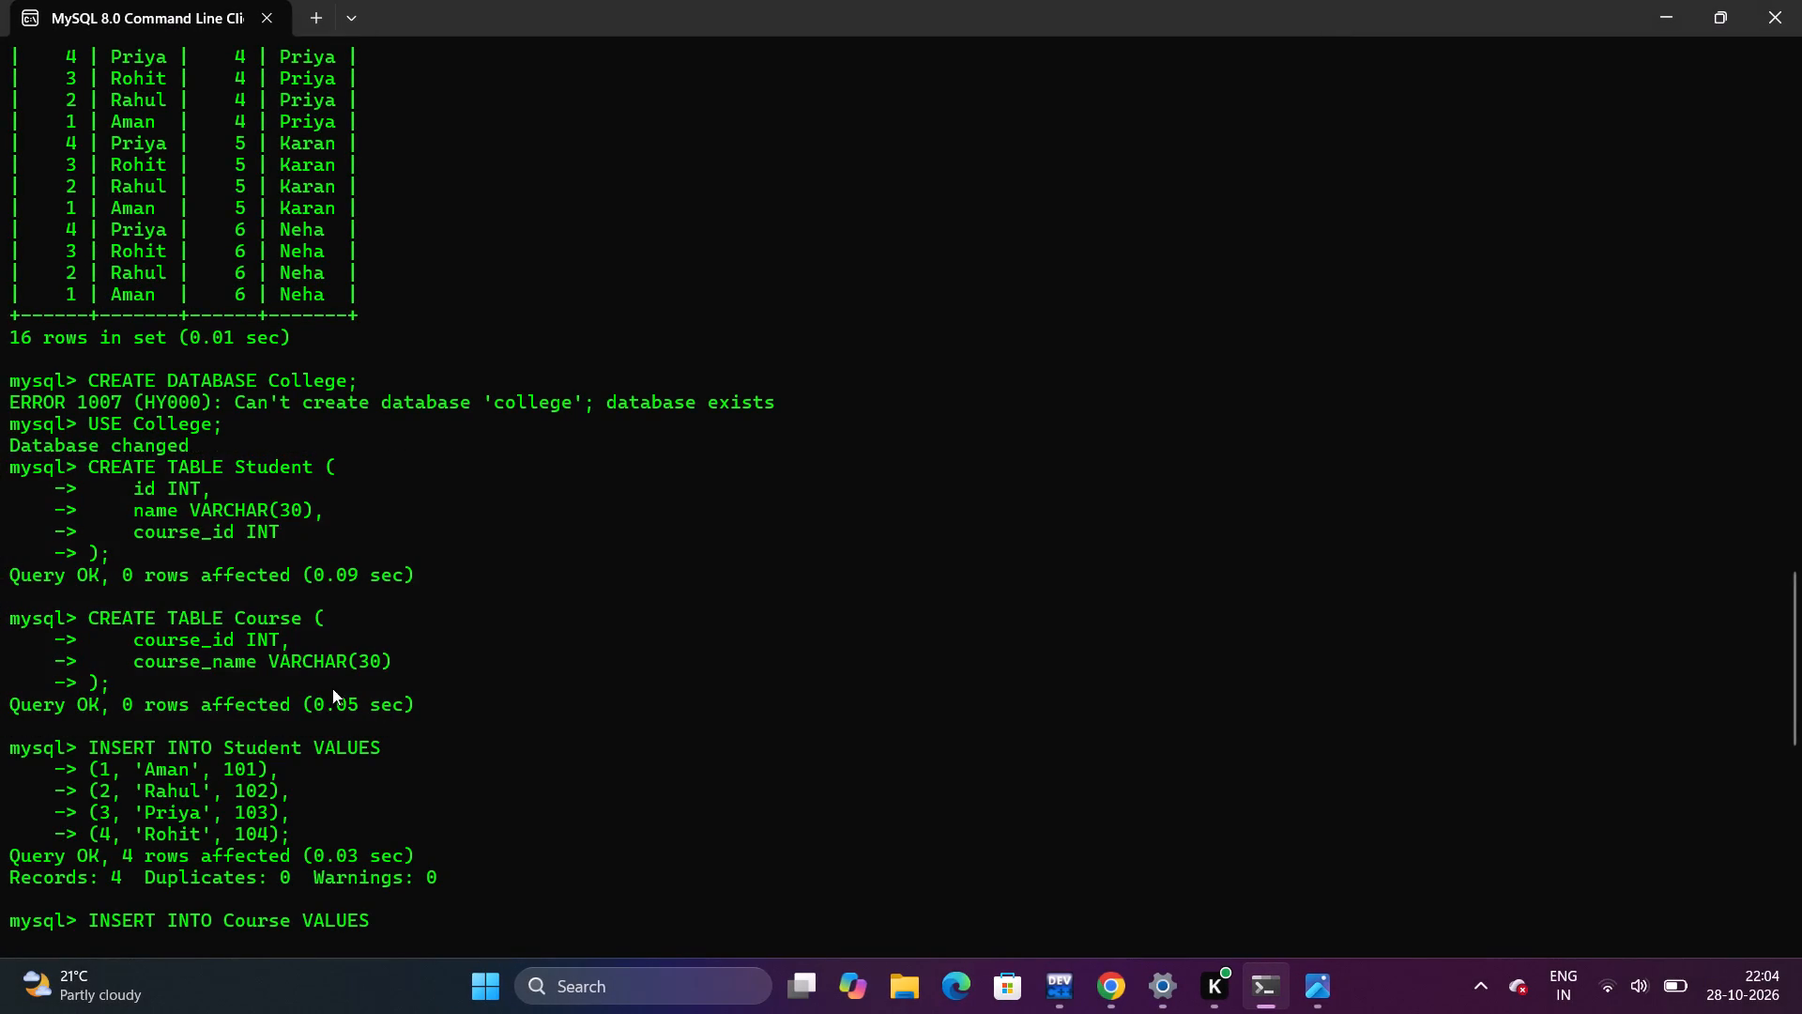
Capture a screenshot of the INSERT INTO Student and INSERT INTO Course statements with their output lines.
scroll(325, 684, down, 7)
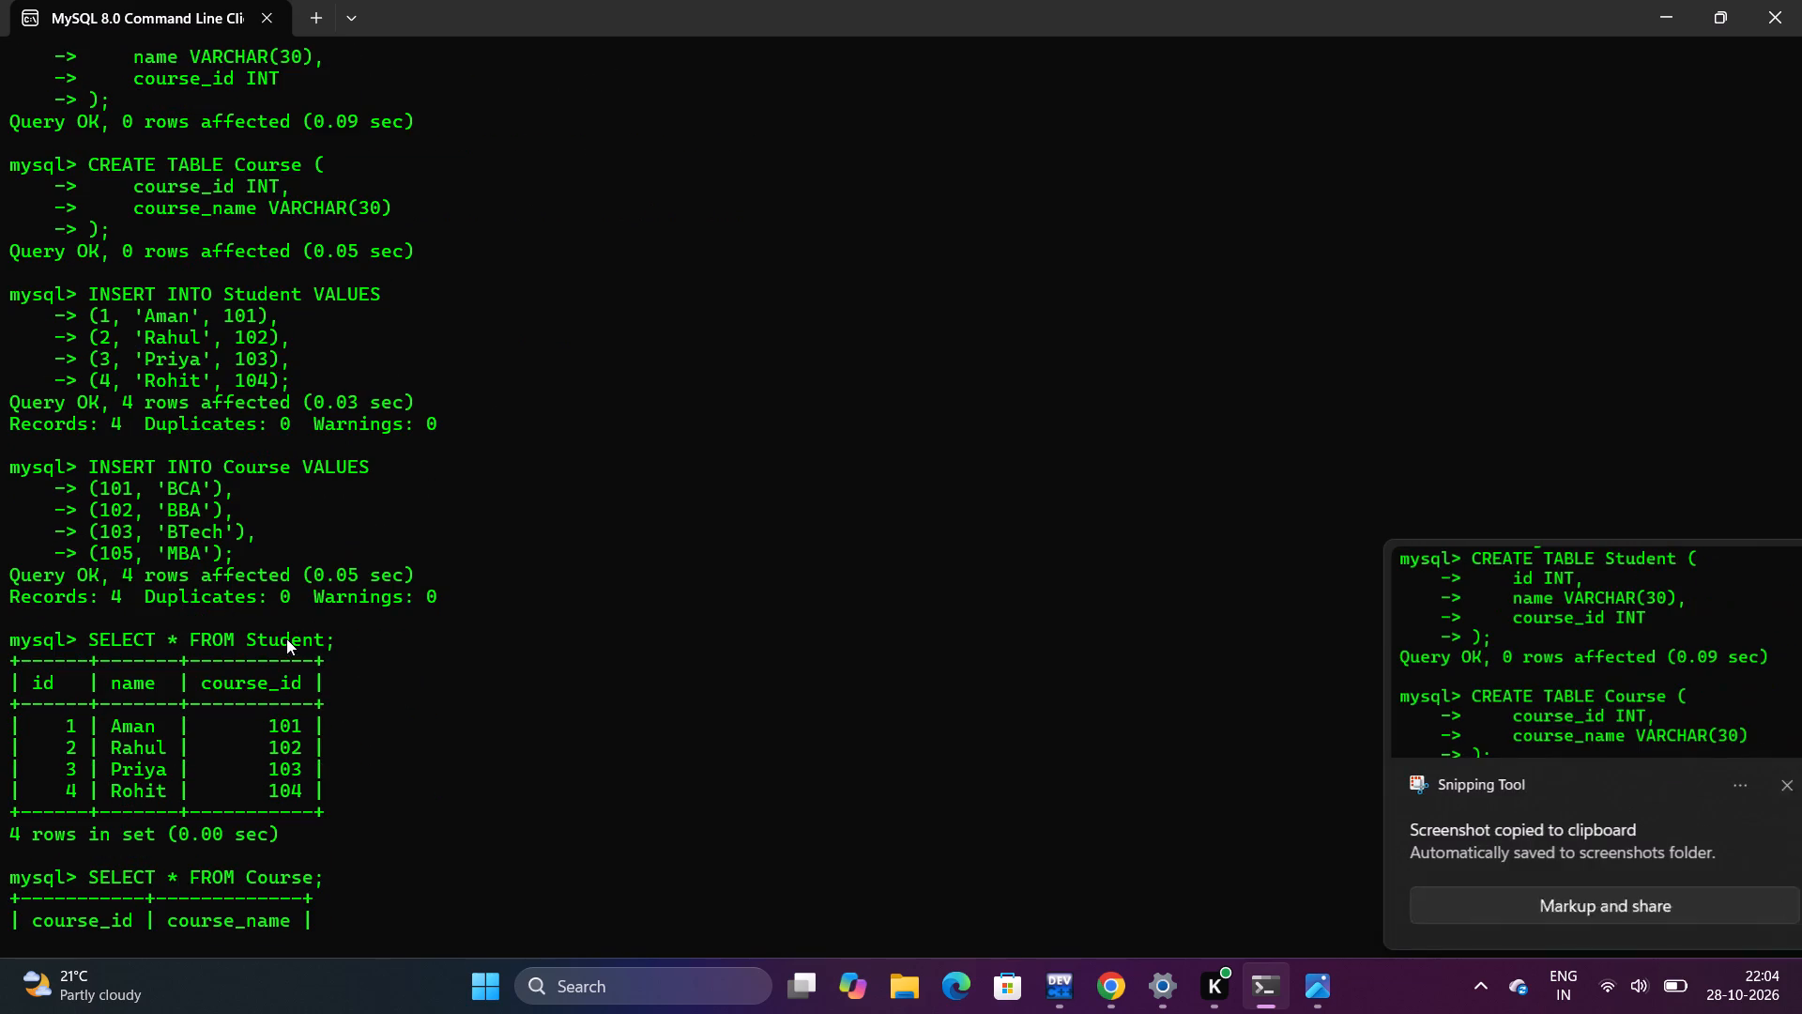
key(shift+super+s)
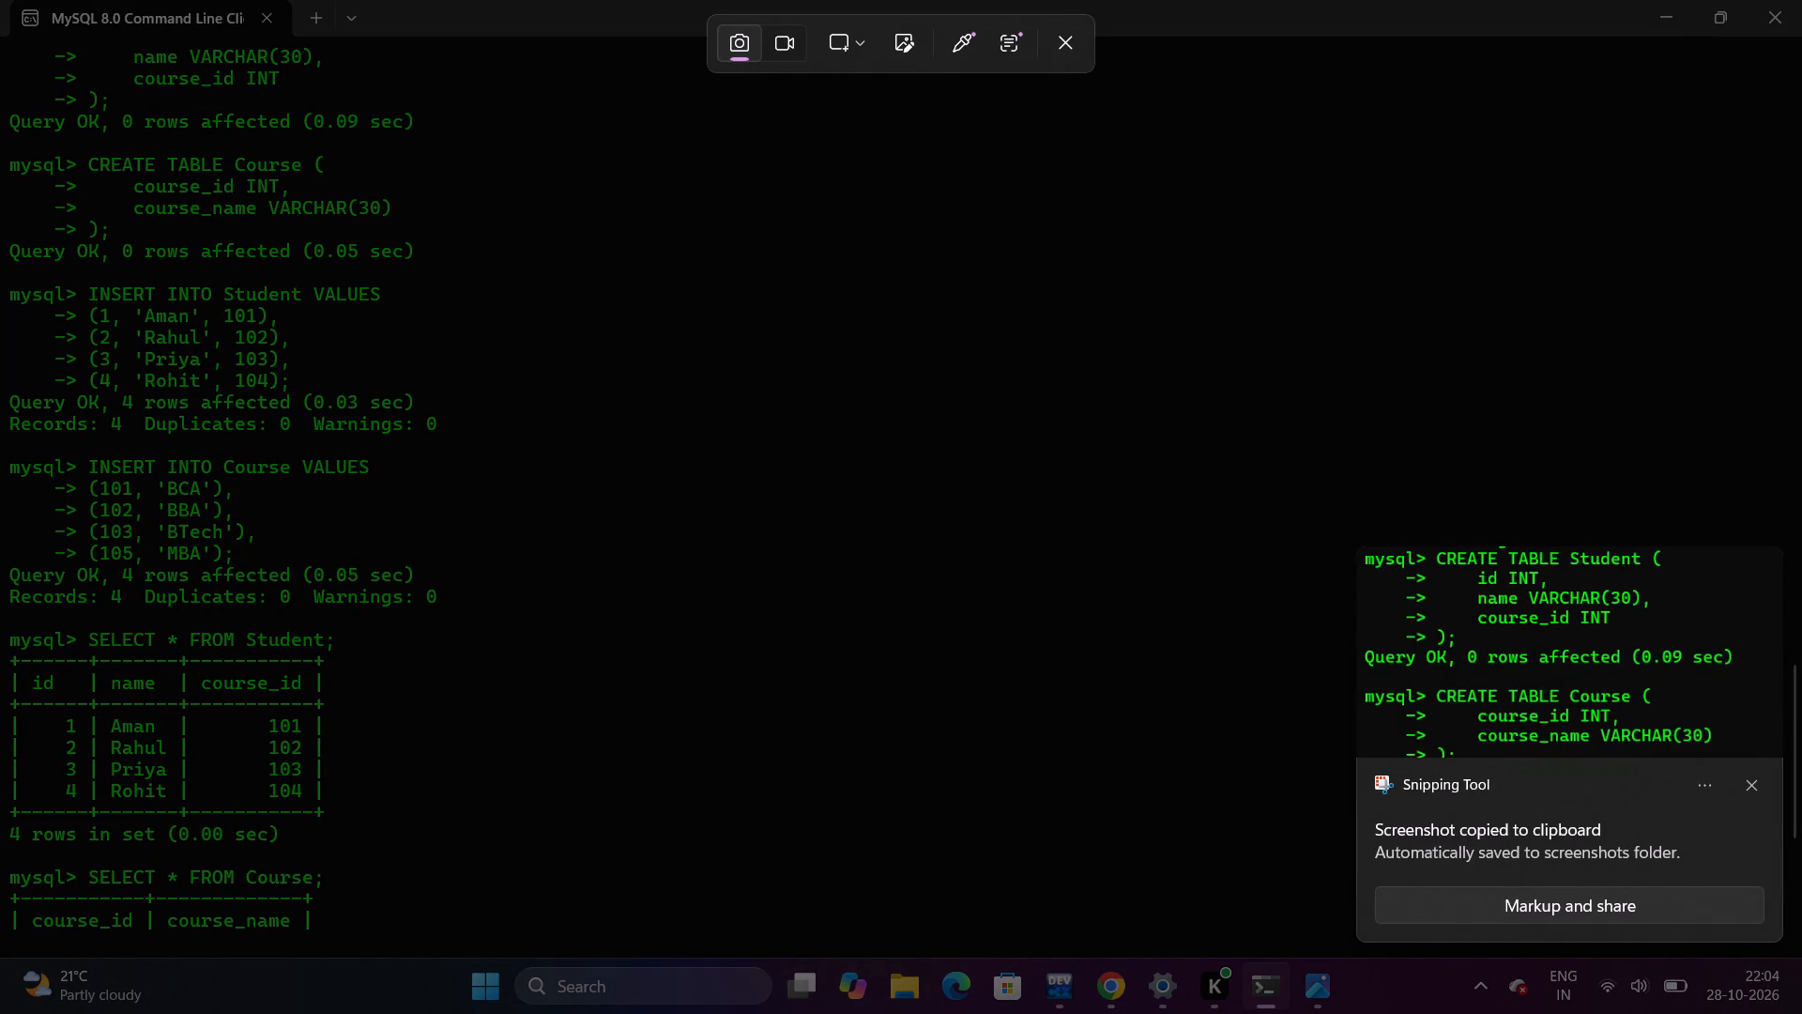
drag(0, 270, 375, 559)
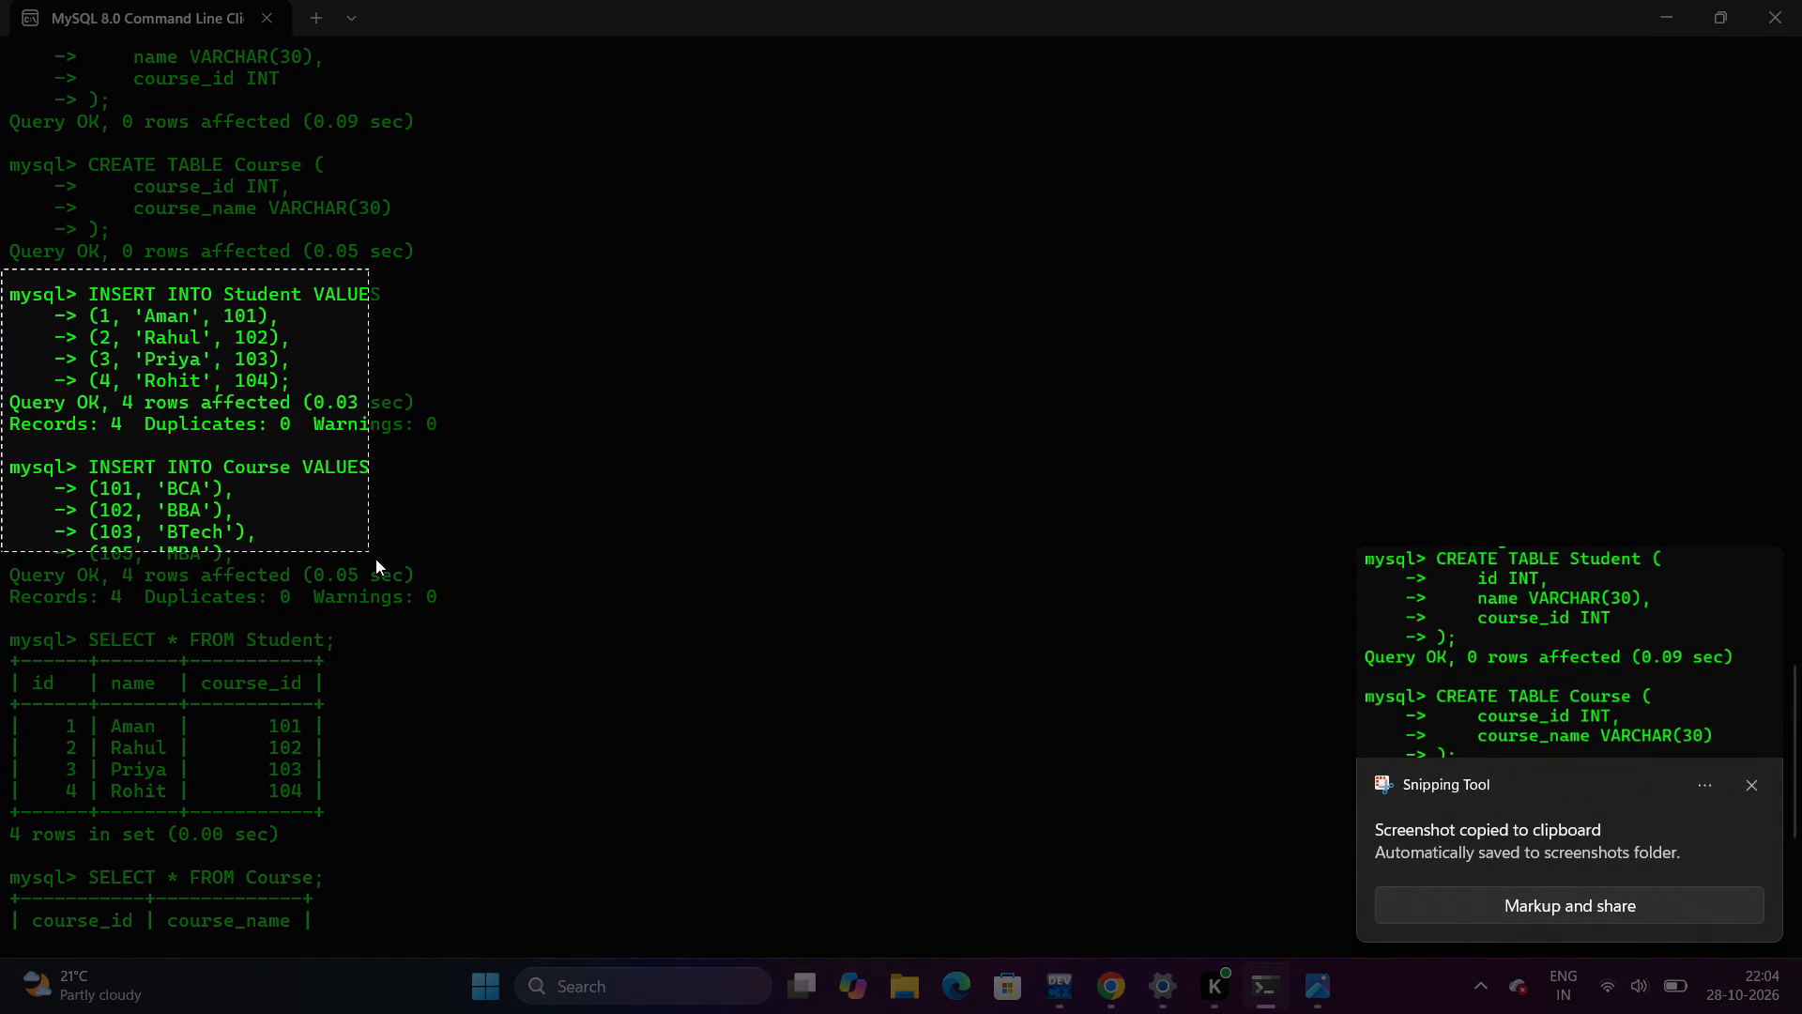
drag(375, 559, 462, 622)
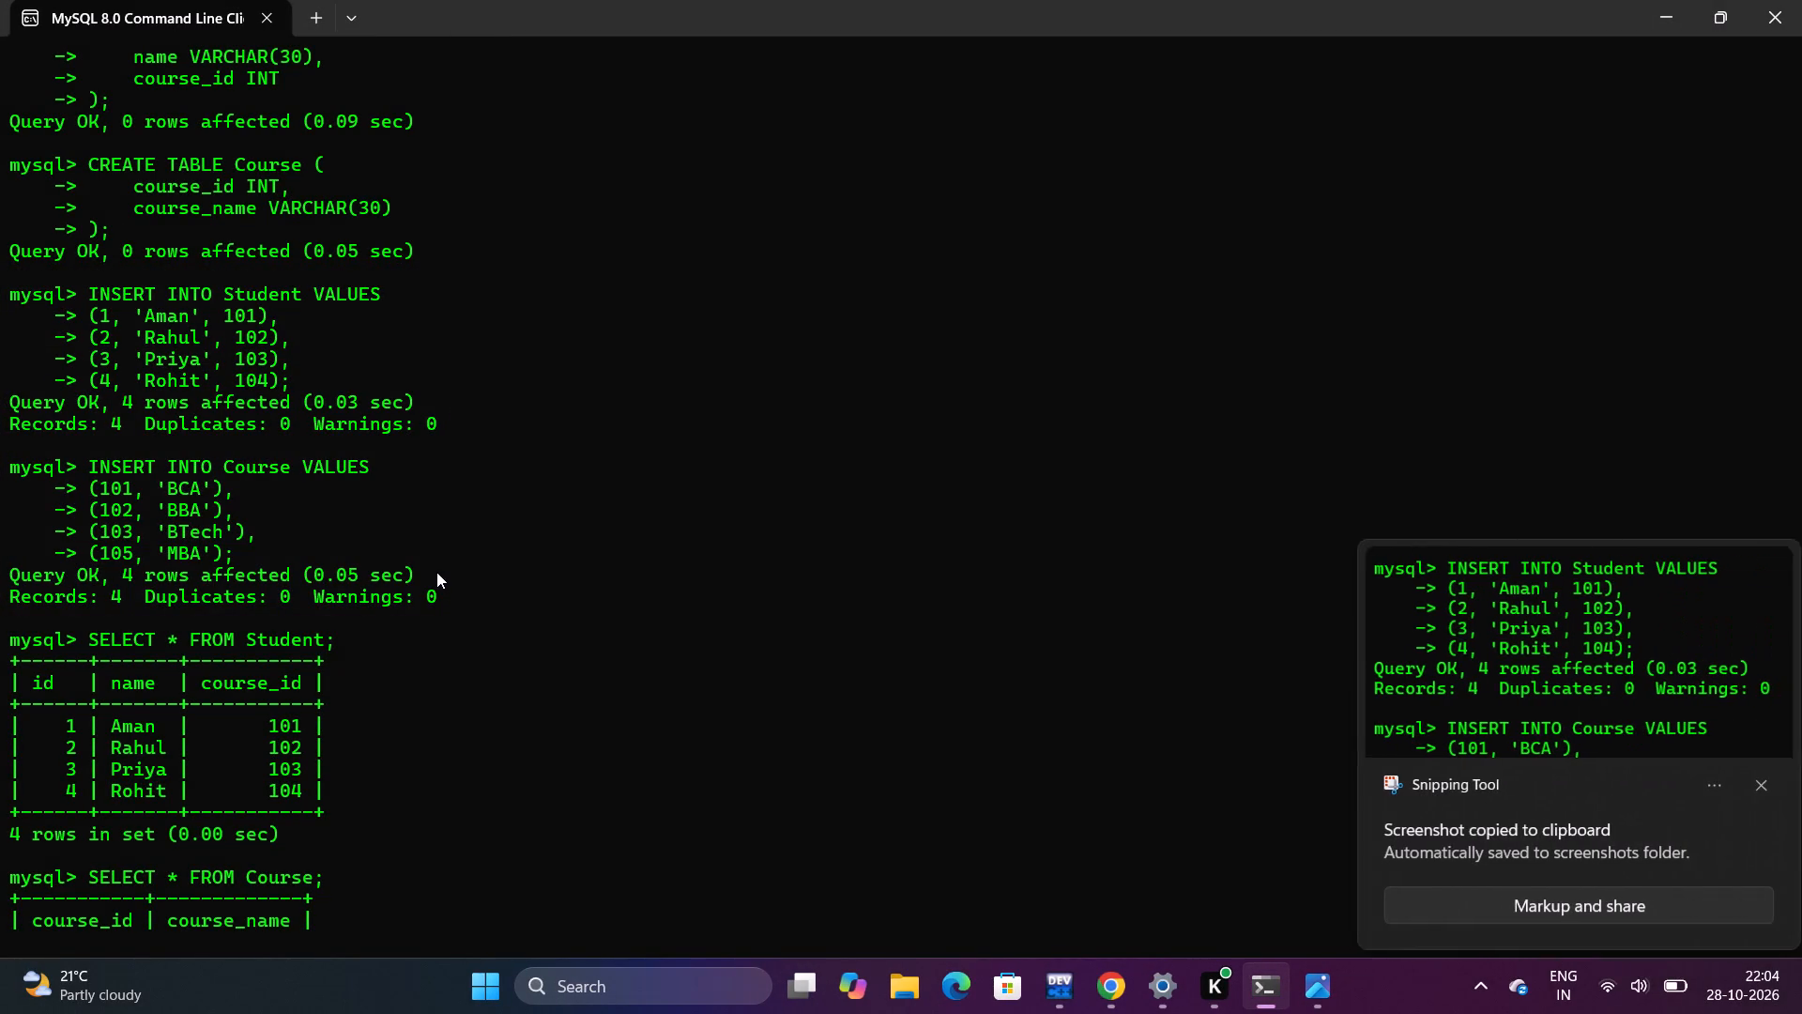
Capture a screenshot of the INNER JOIN query on Student and Course together with its result table.
scroll(413, 553, down, 1)
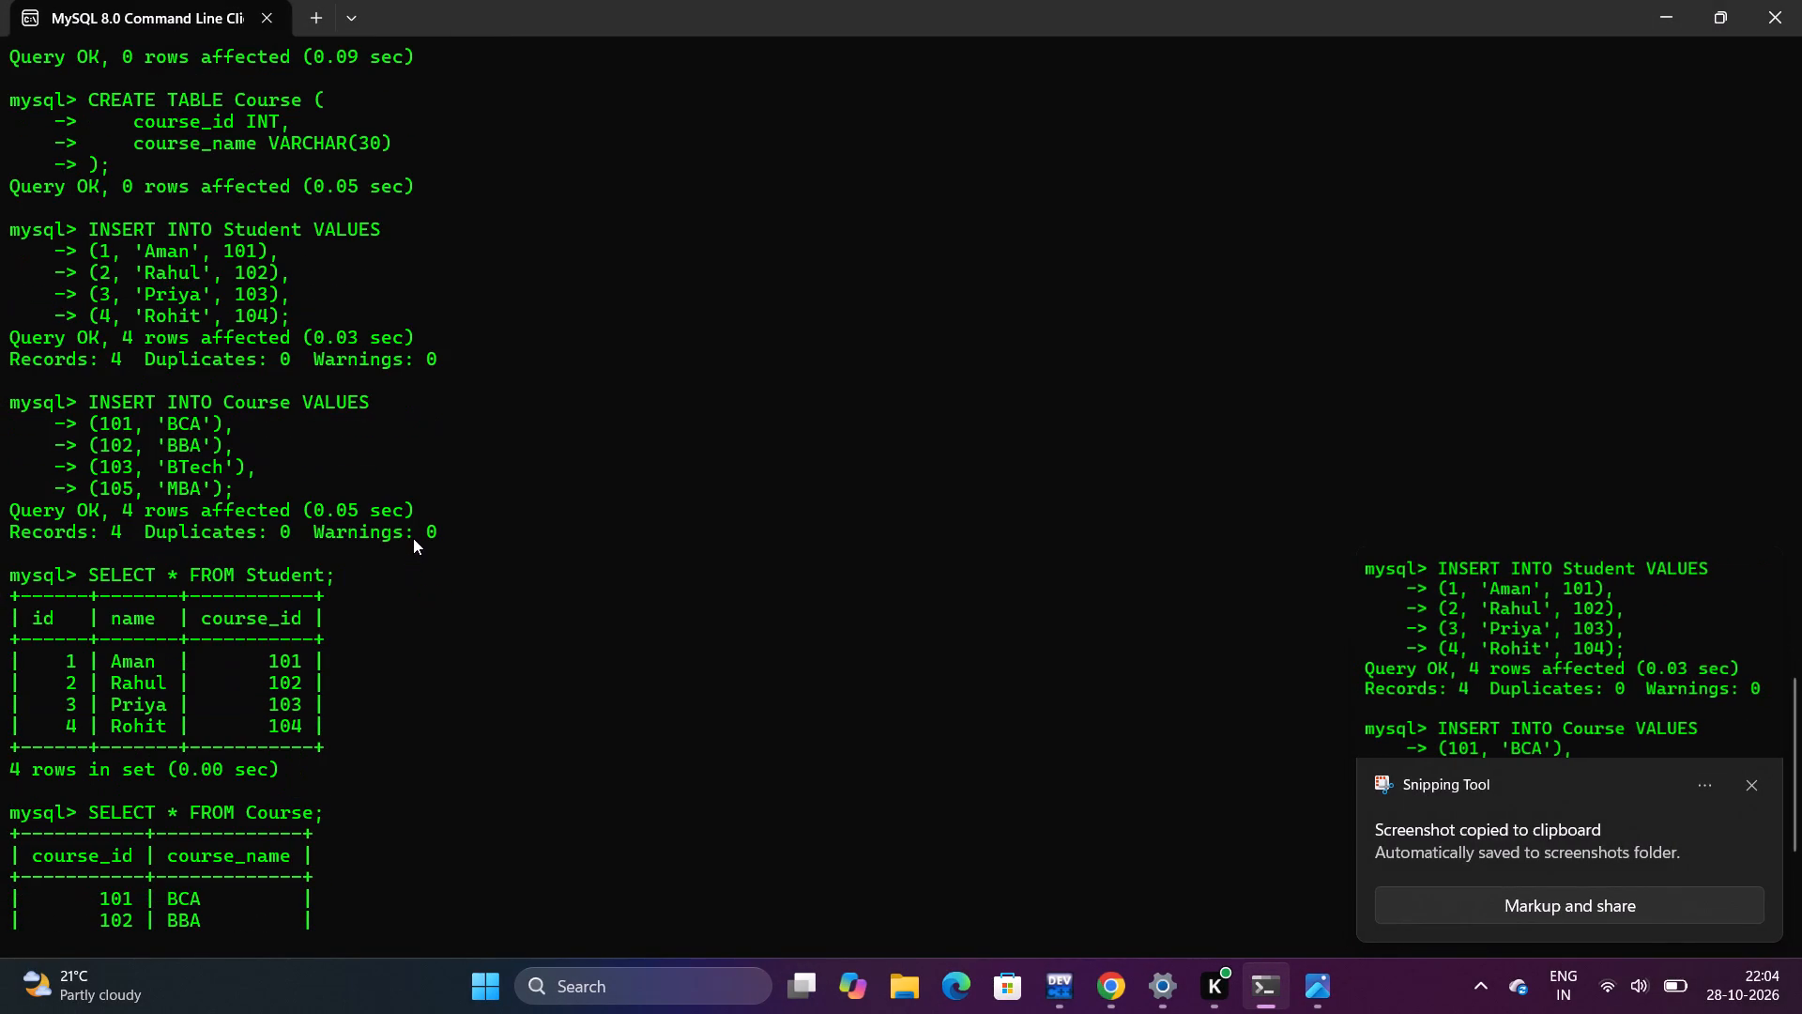
scroll(413, 535, down, 4)
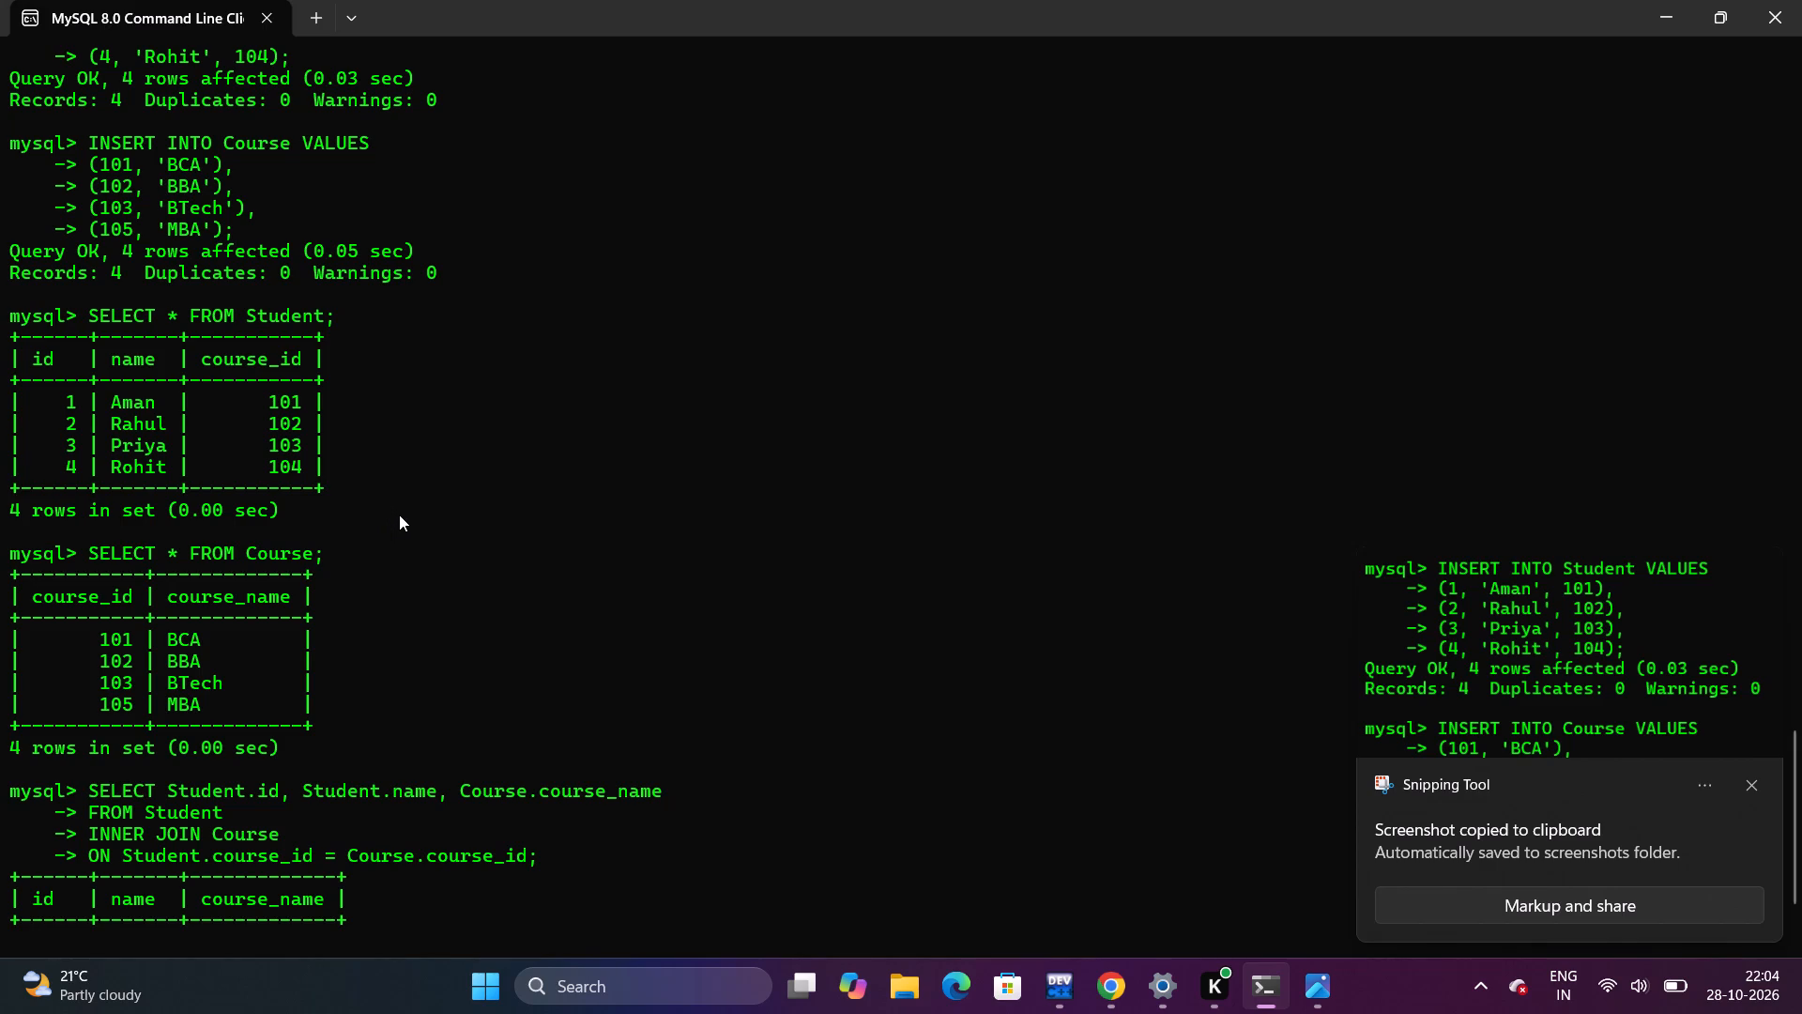
scroll(399, 515, down, 4)
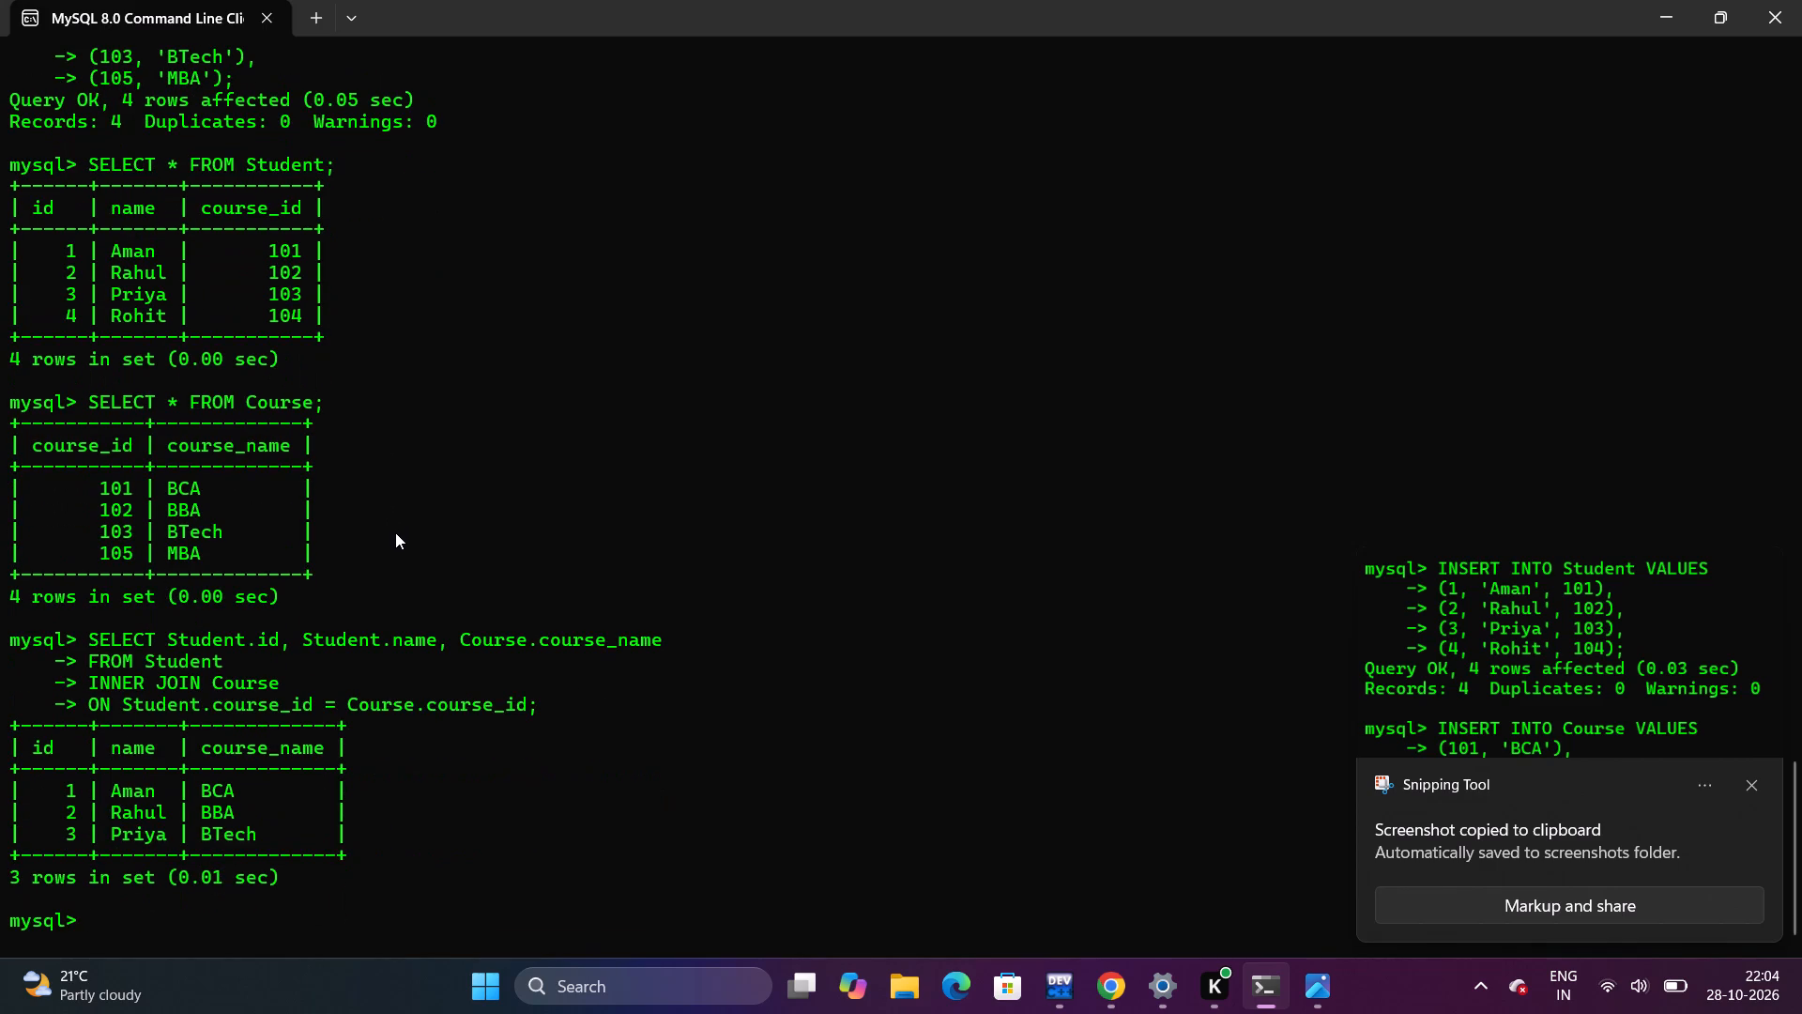
scroll(328, 617, down, 1)
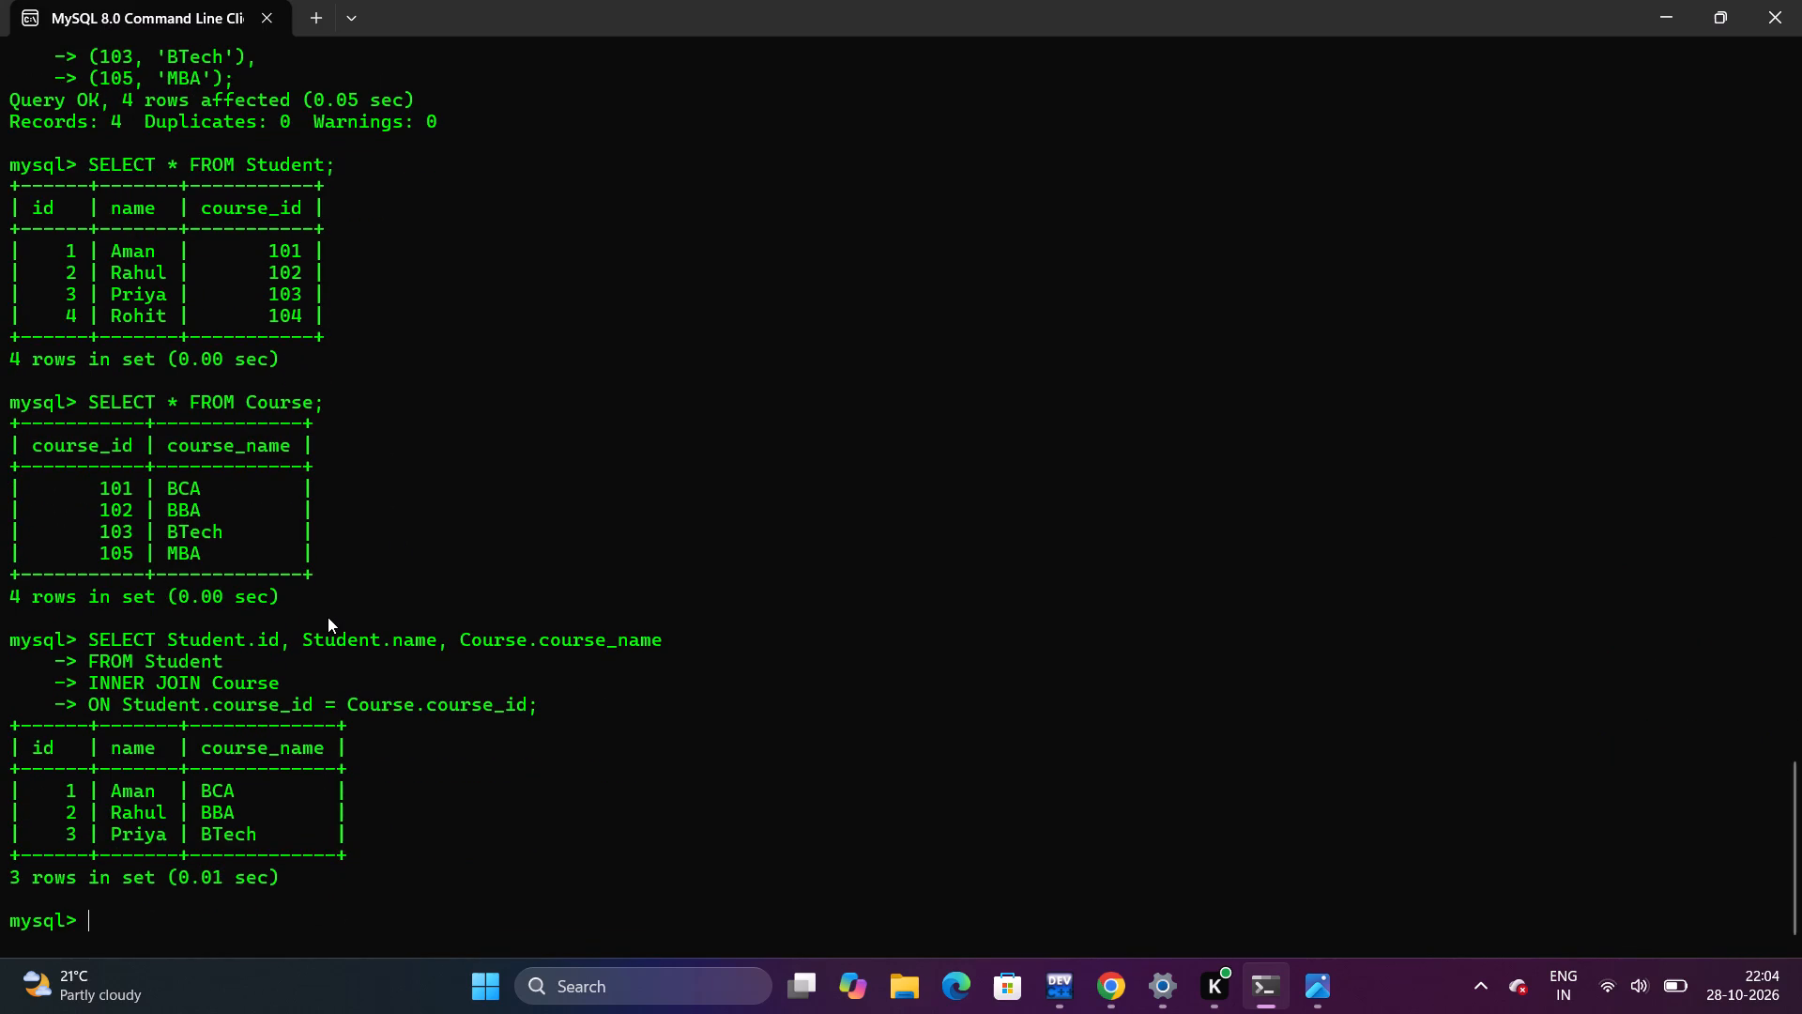
key(shift+super+s)
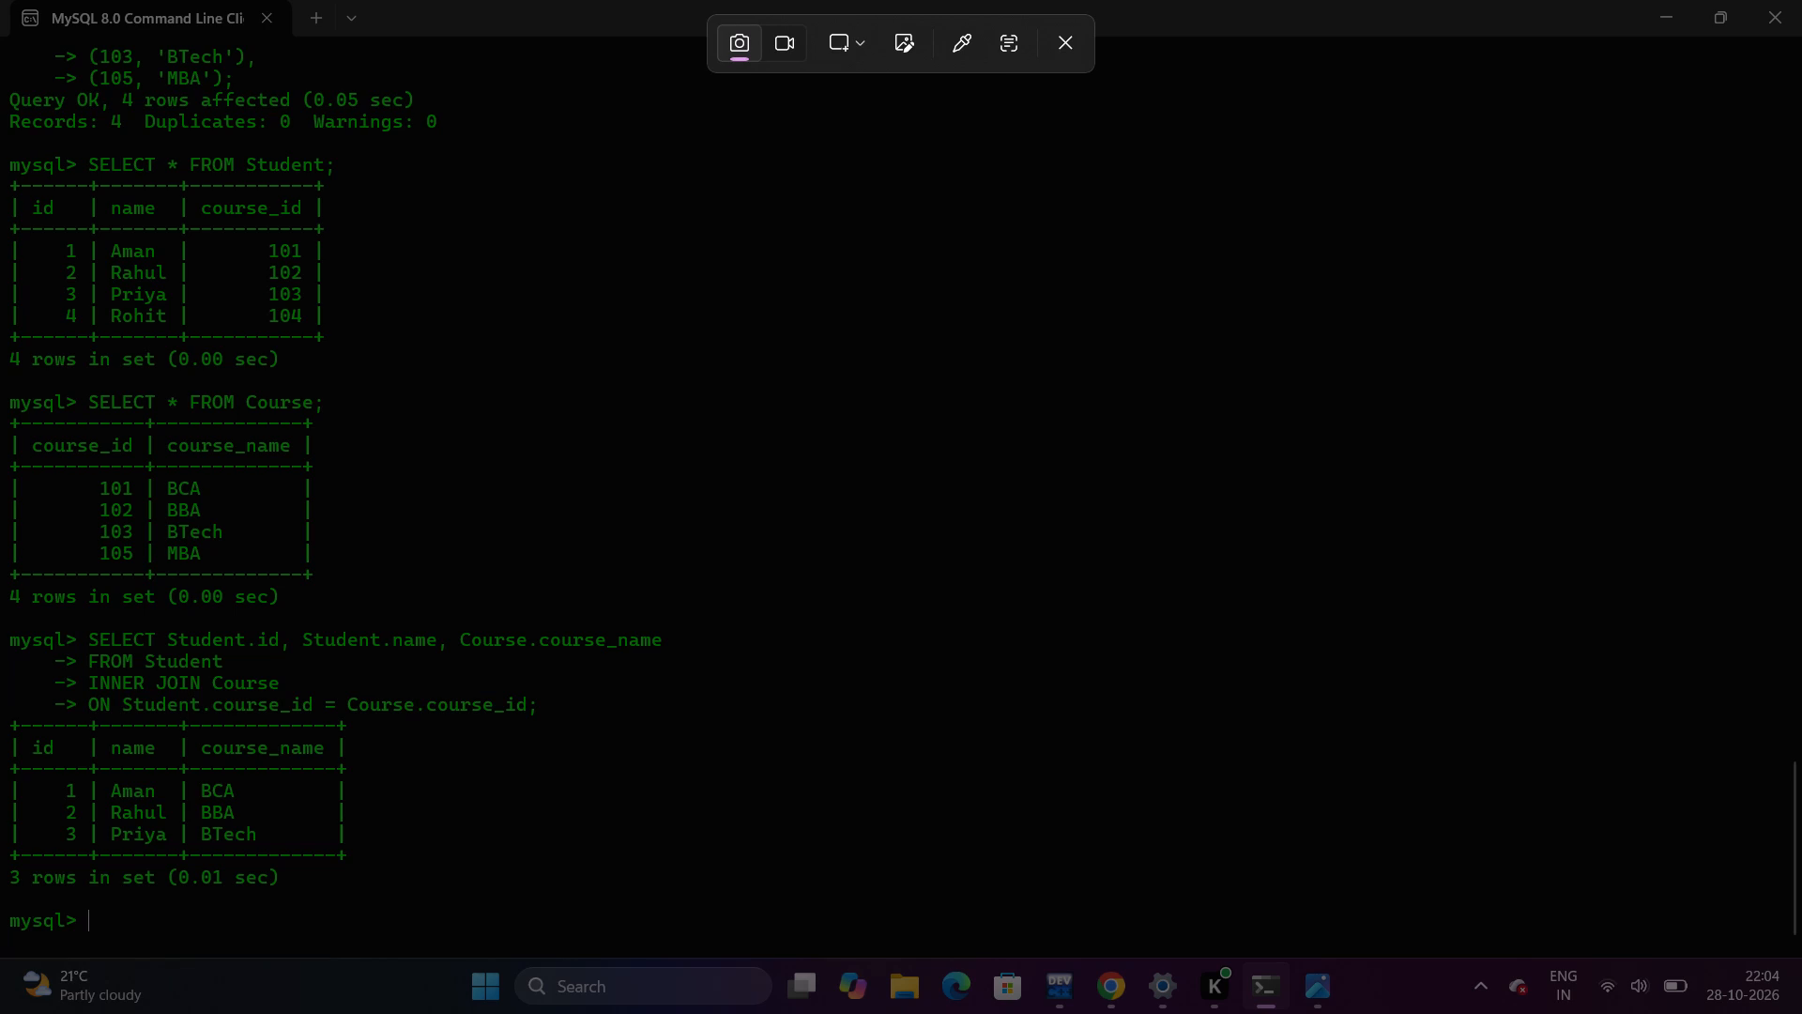
drag(0, 612, 671, 900)
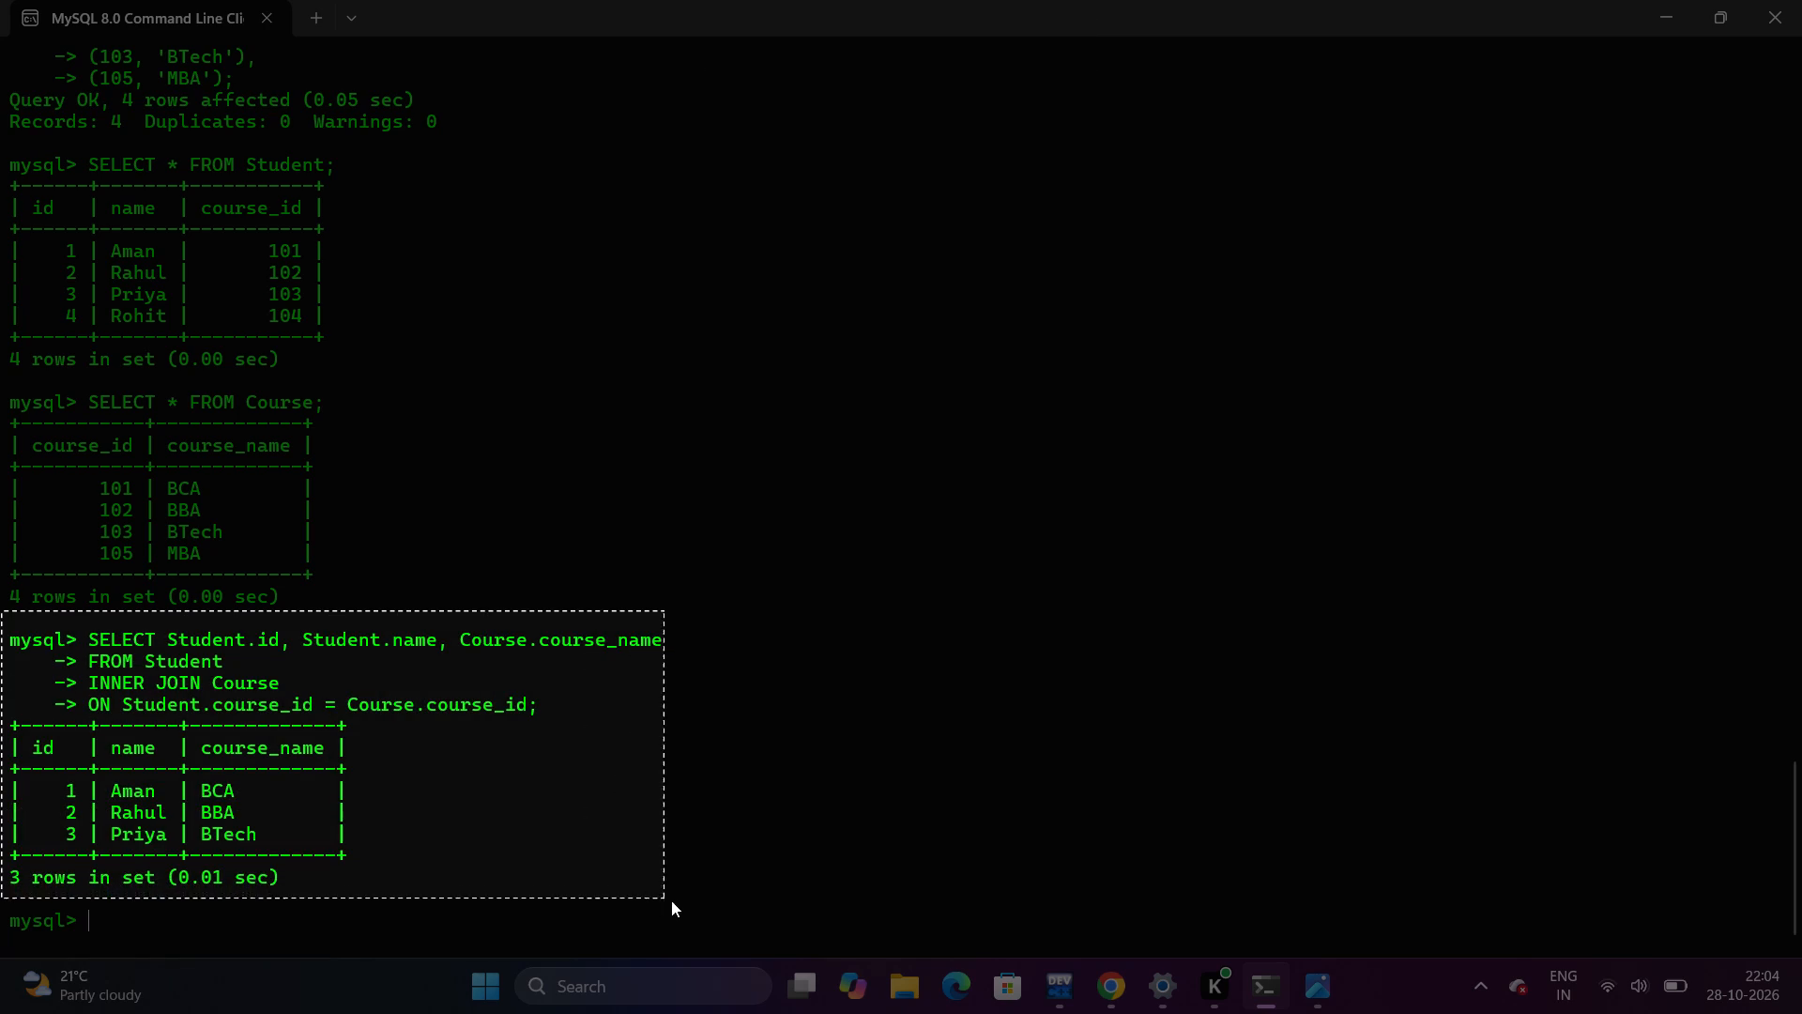
drag(671, 900, 684, 901)
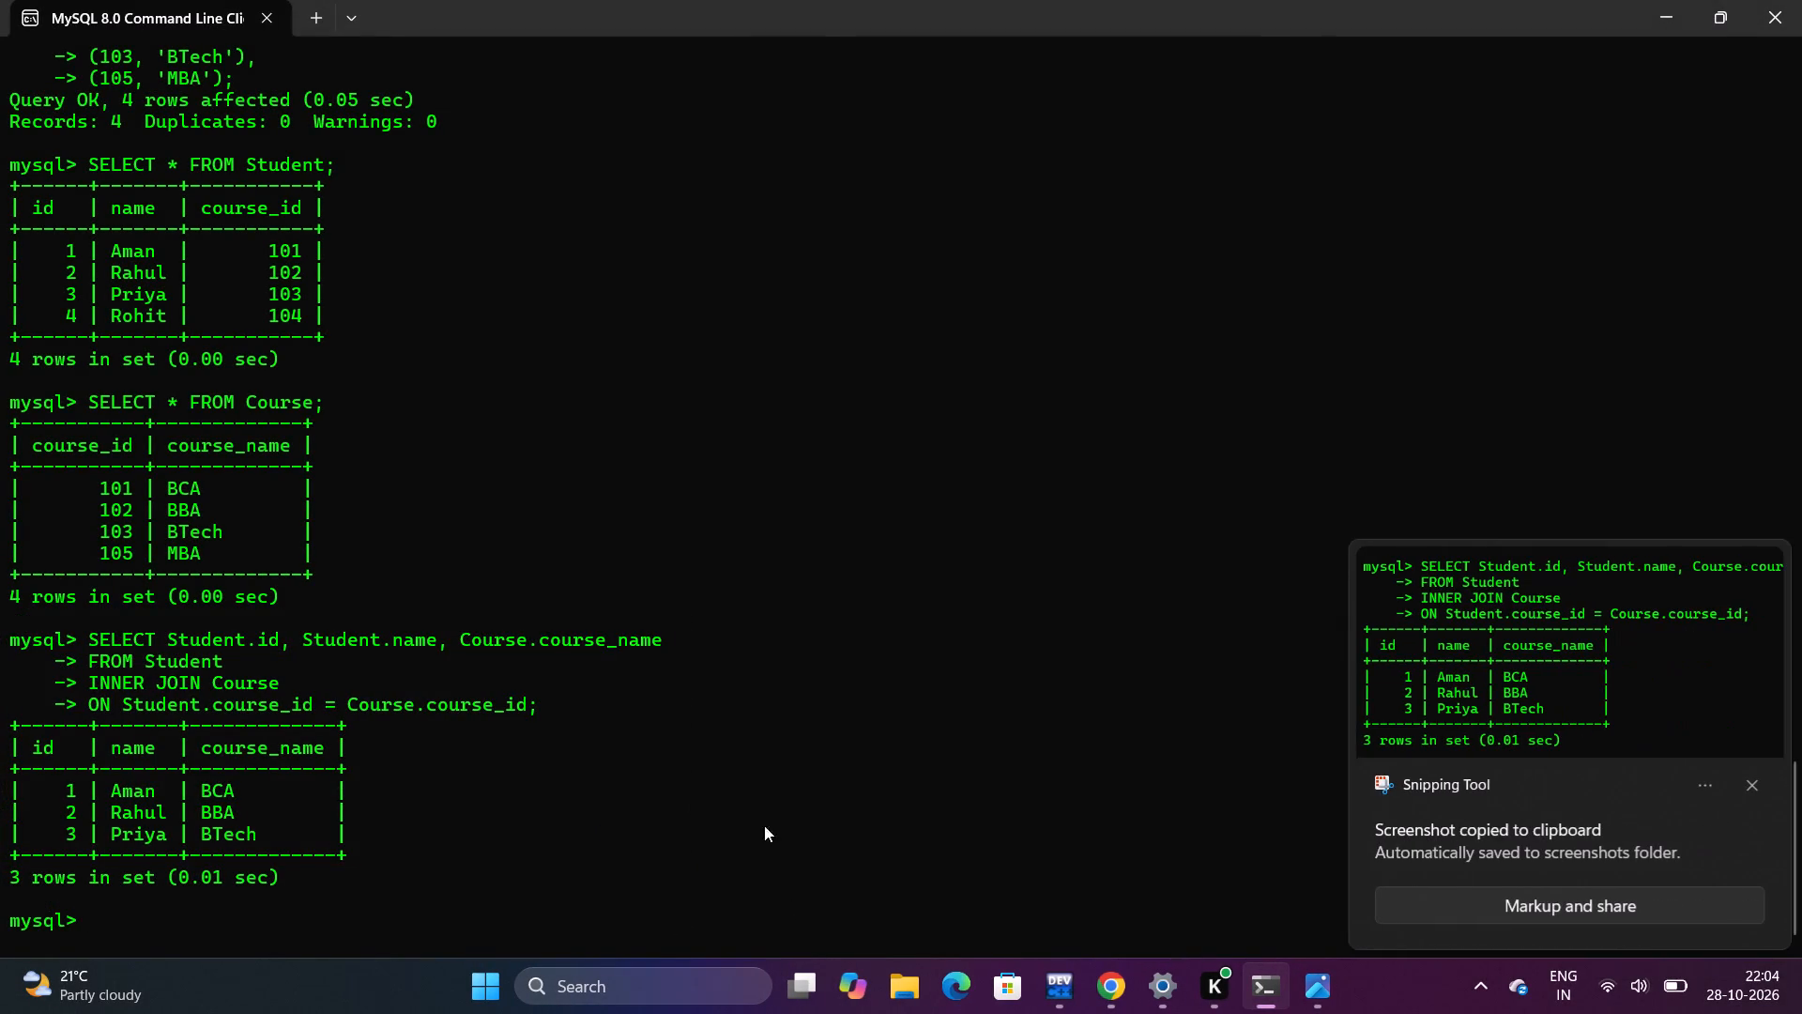
Switch to Word, maximize its window and create a blank document.
click(707, 988)
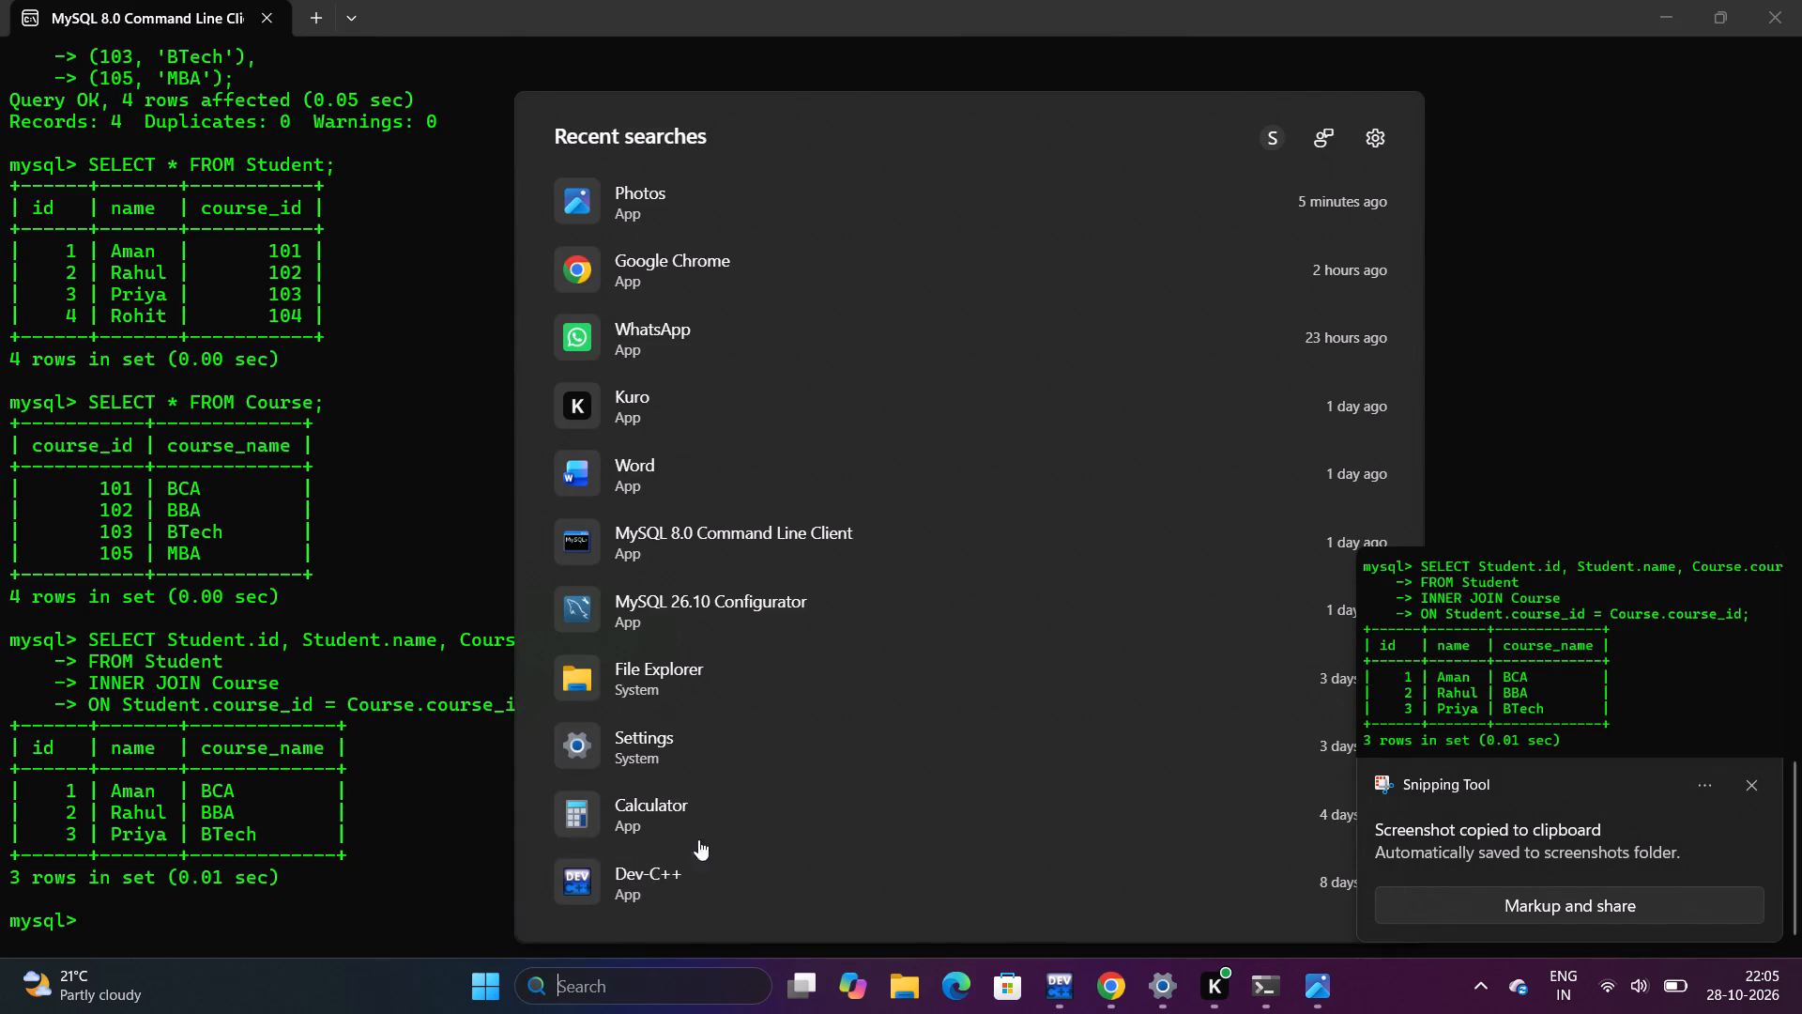
key(w)
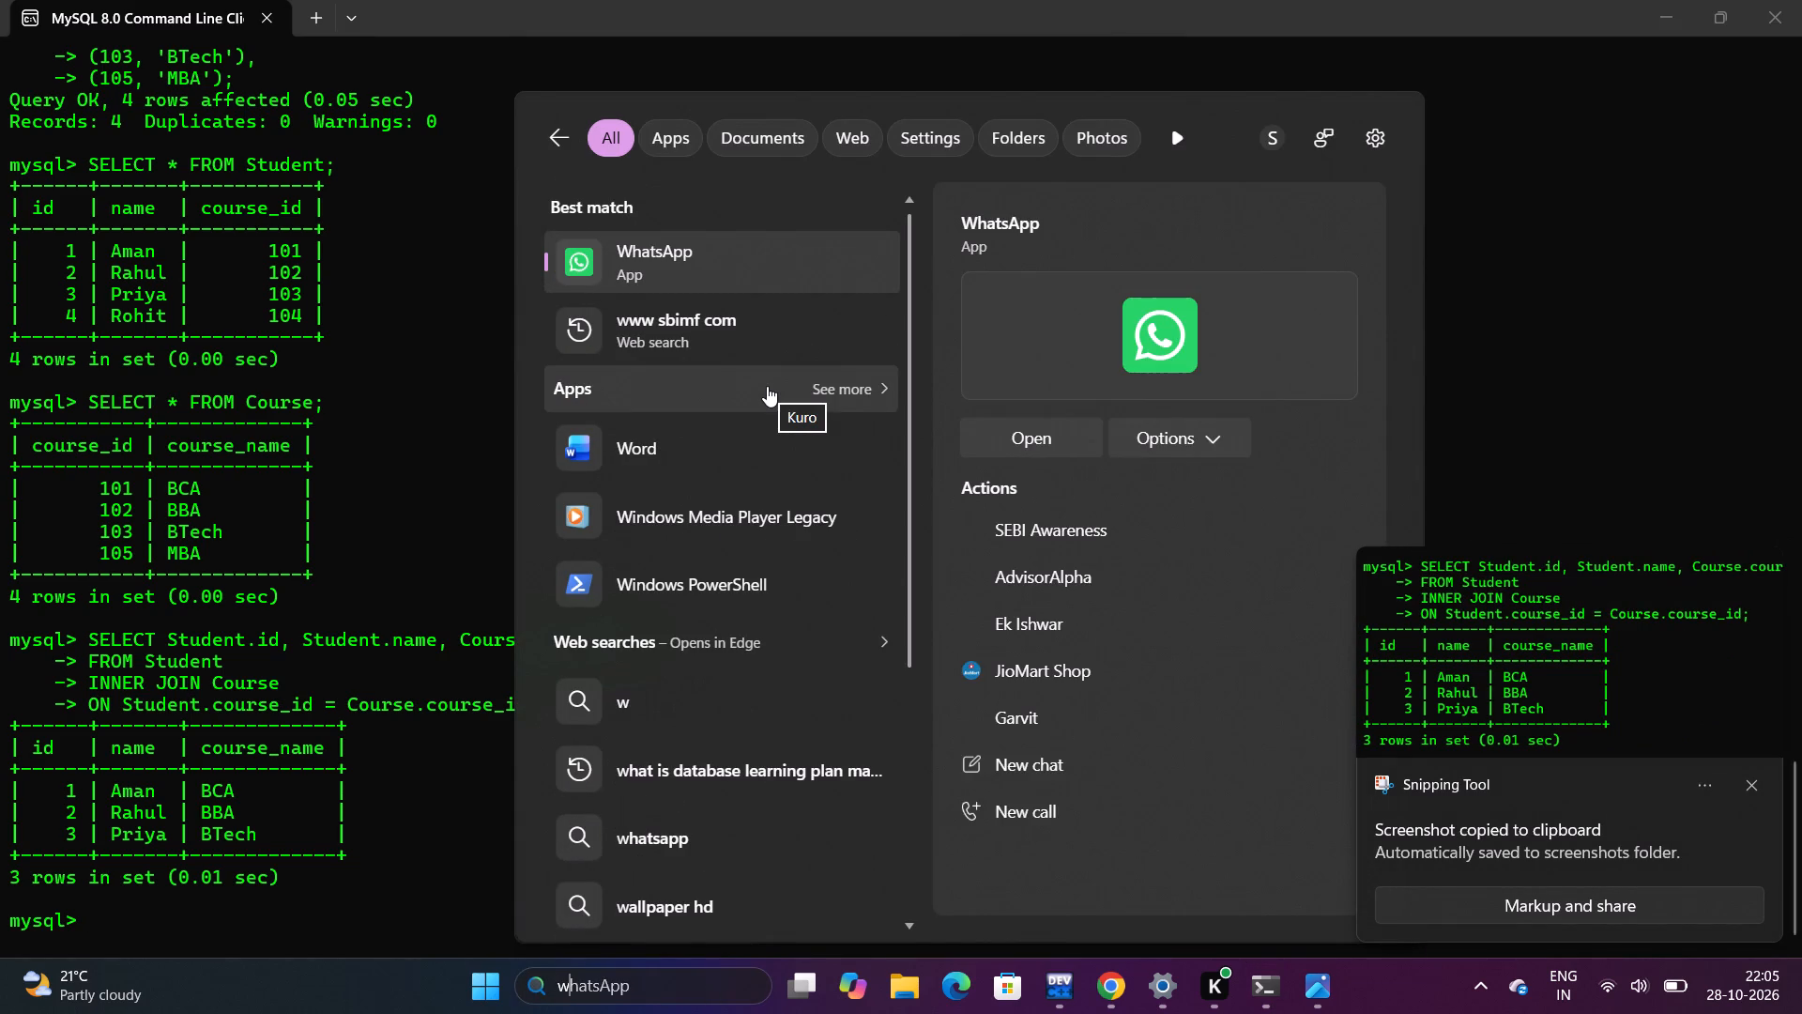
key(o)
click(1008, 427)
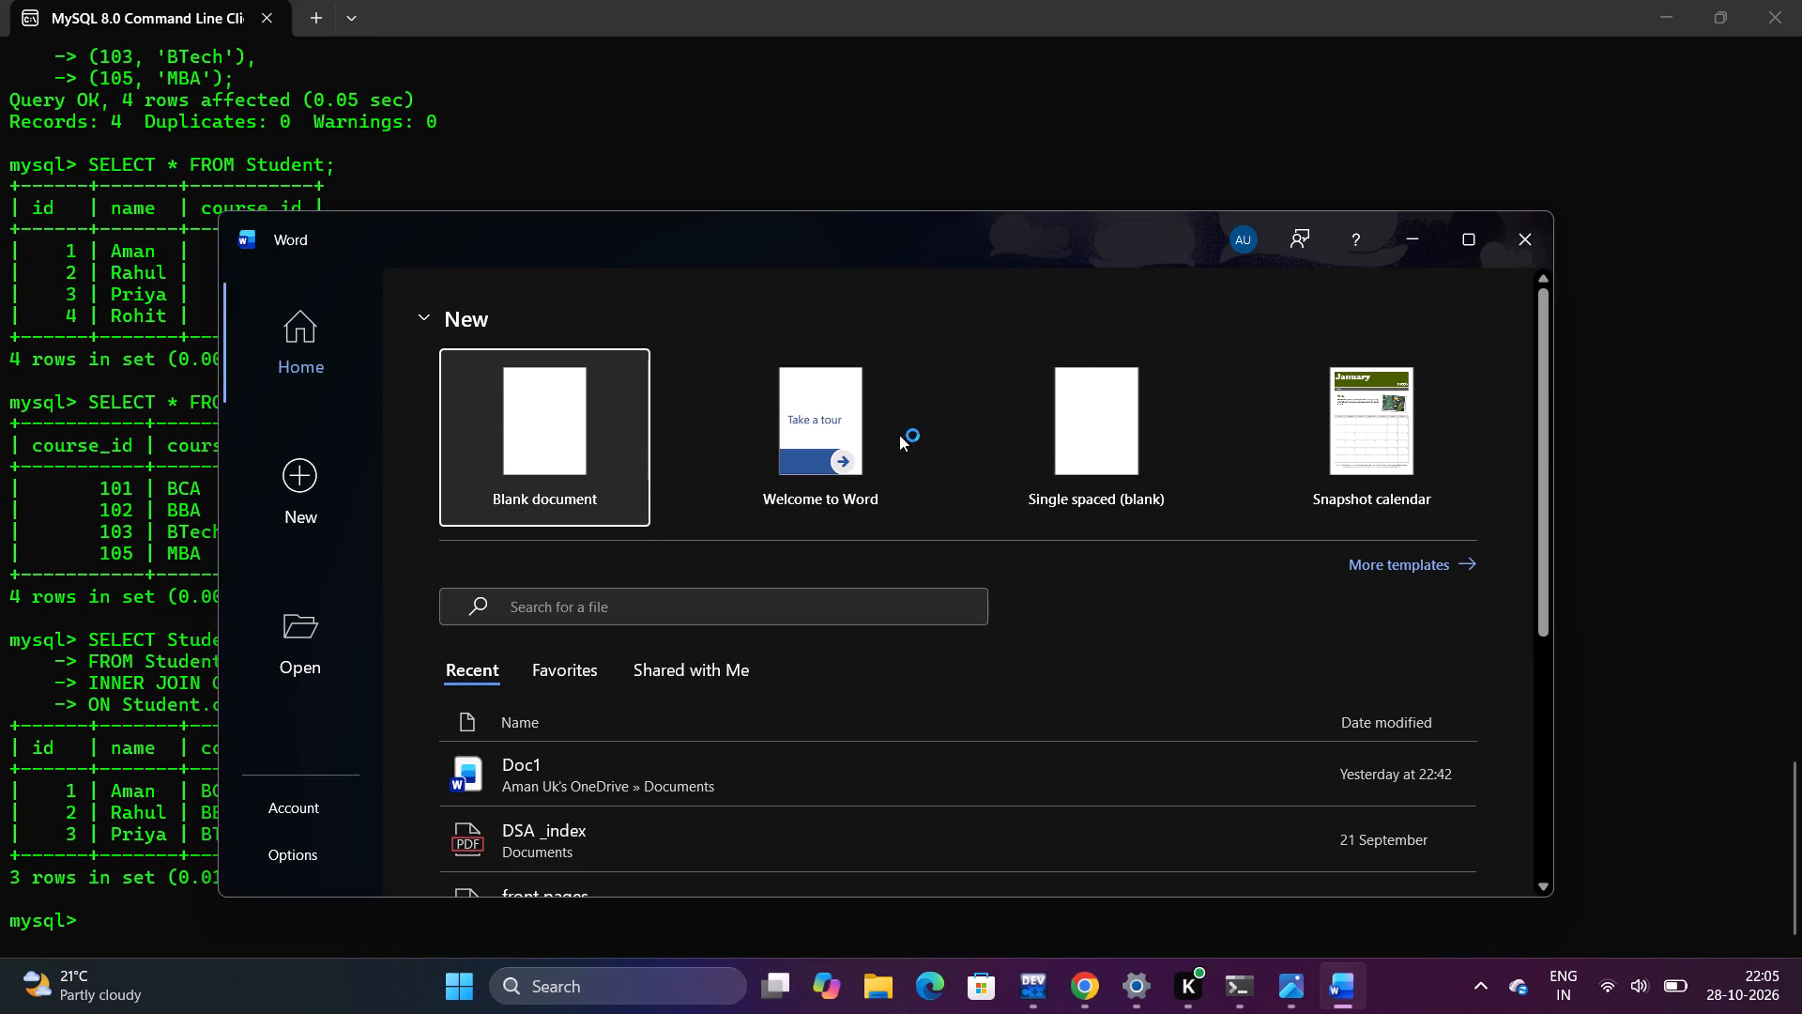
click(1453, 247)
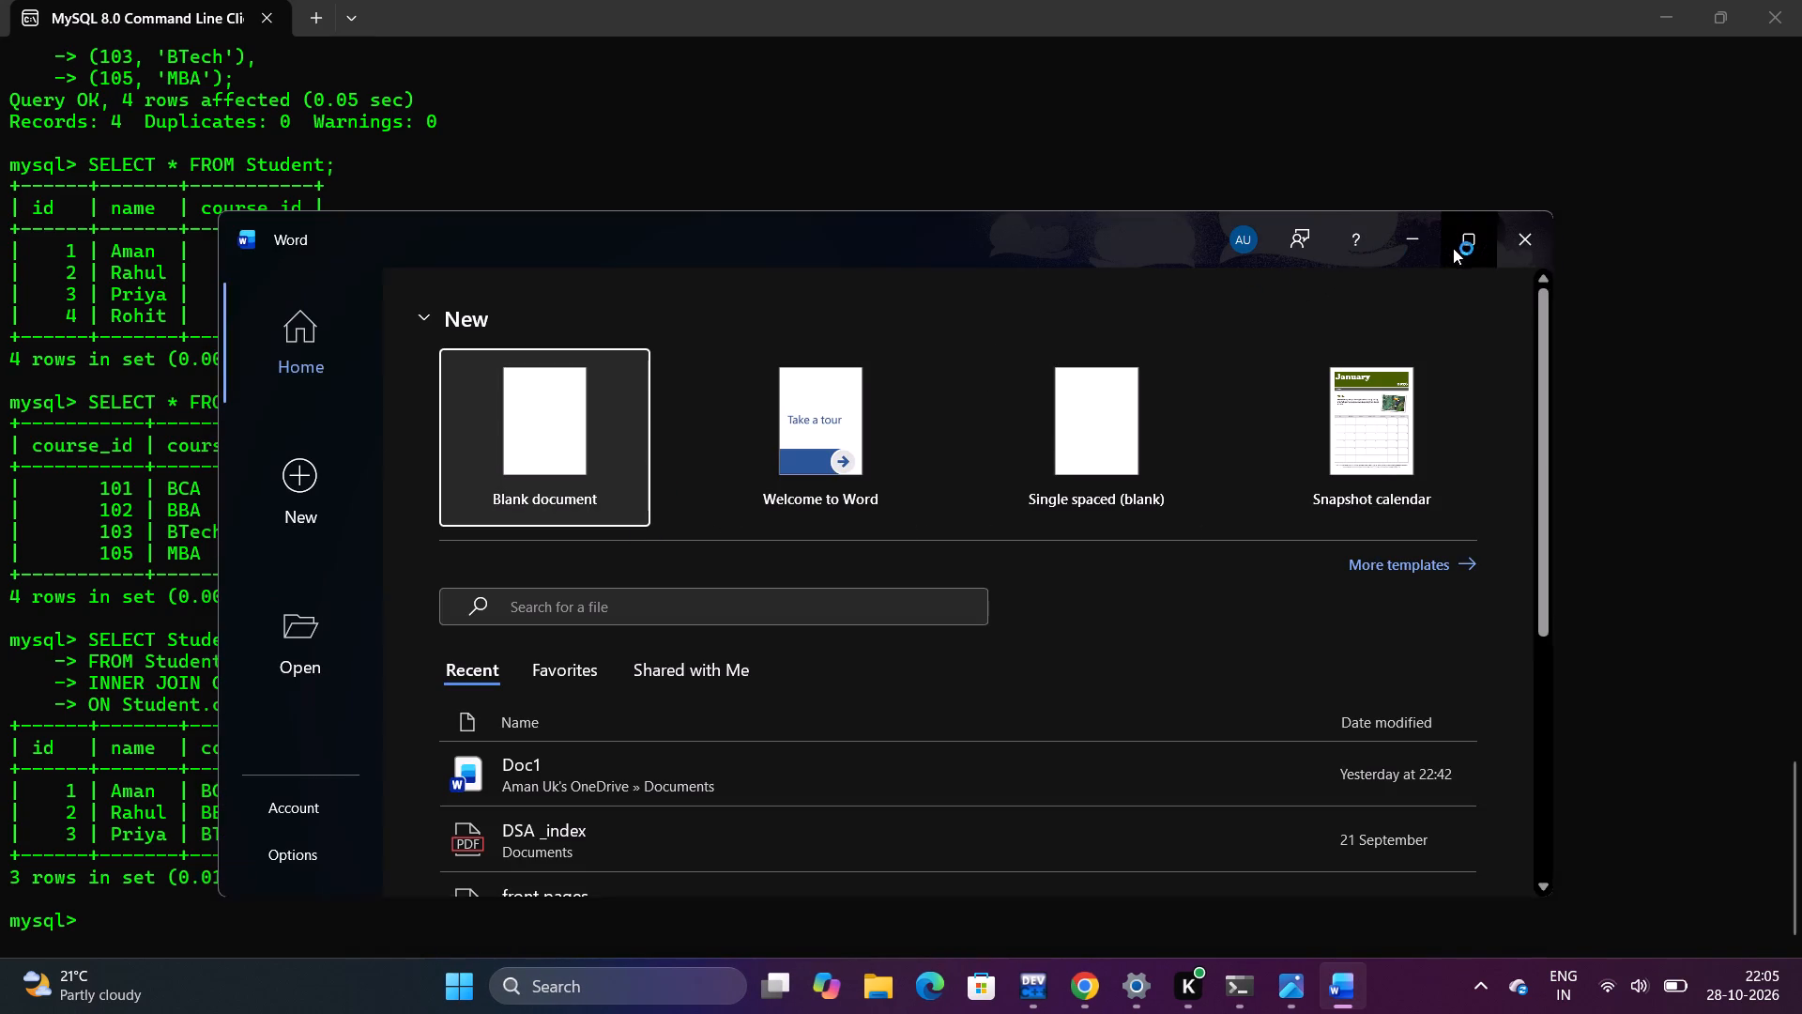
click(280, 260)
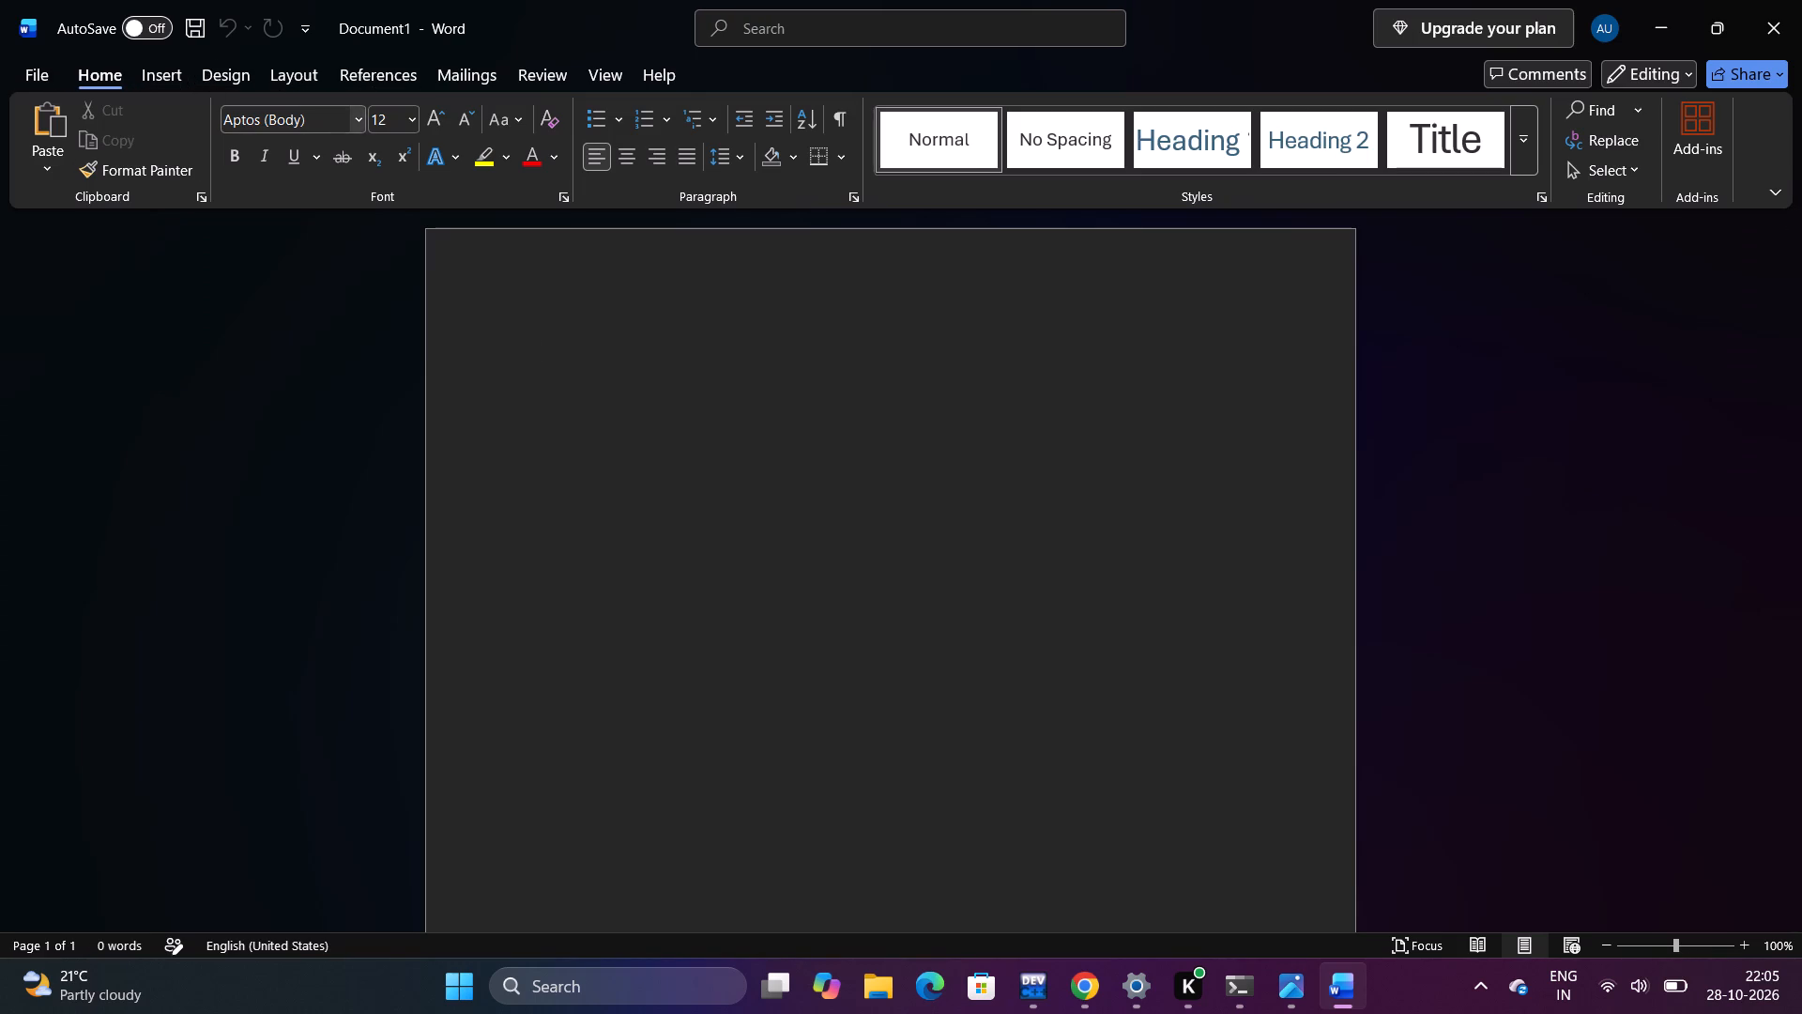
Set the document's paper size to A4 (21 cm x 29.7 cm).
click(311, 70)
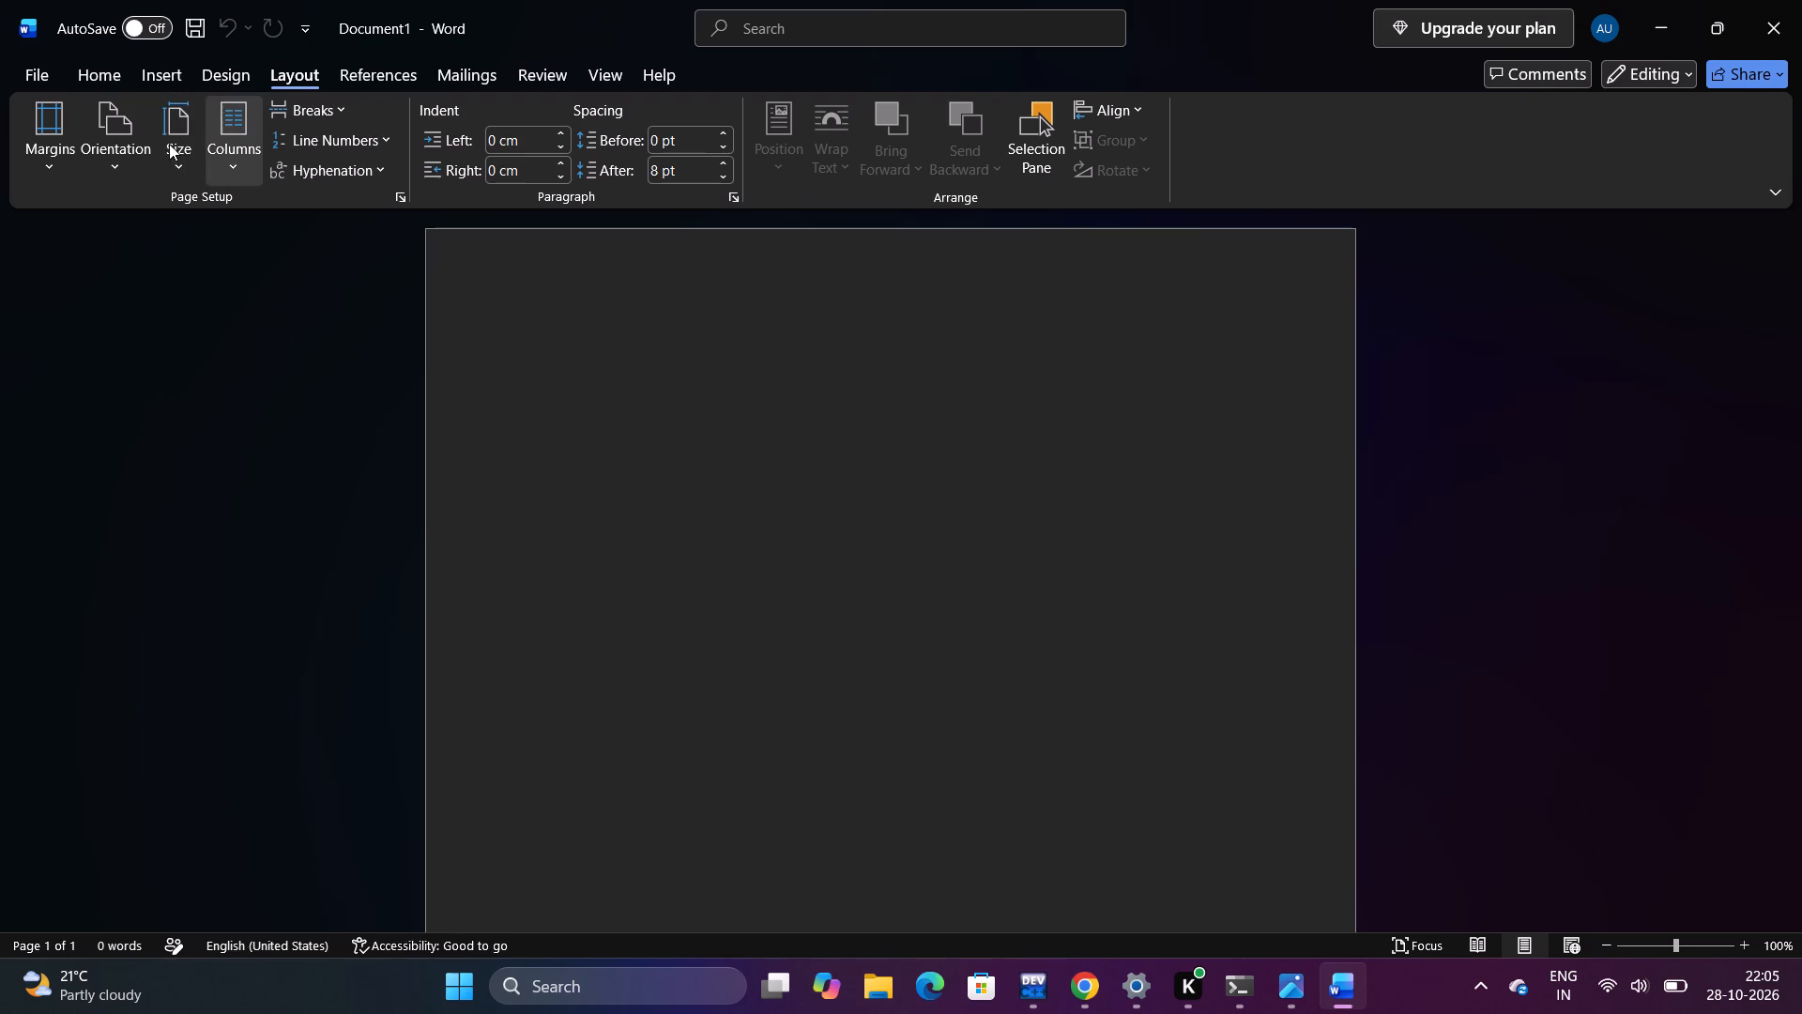
click(172, 167)
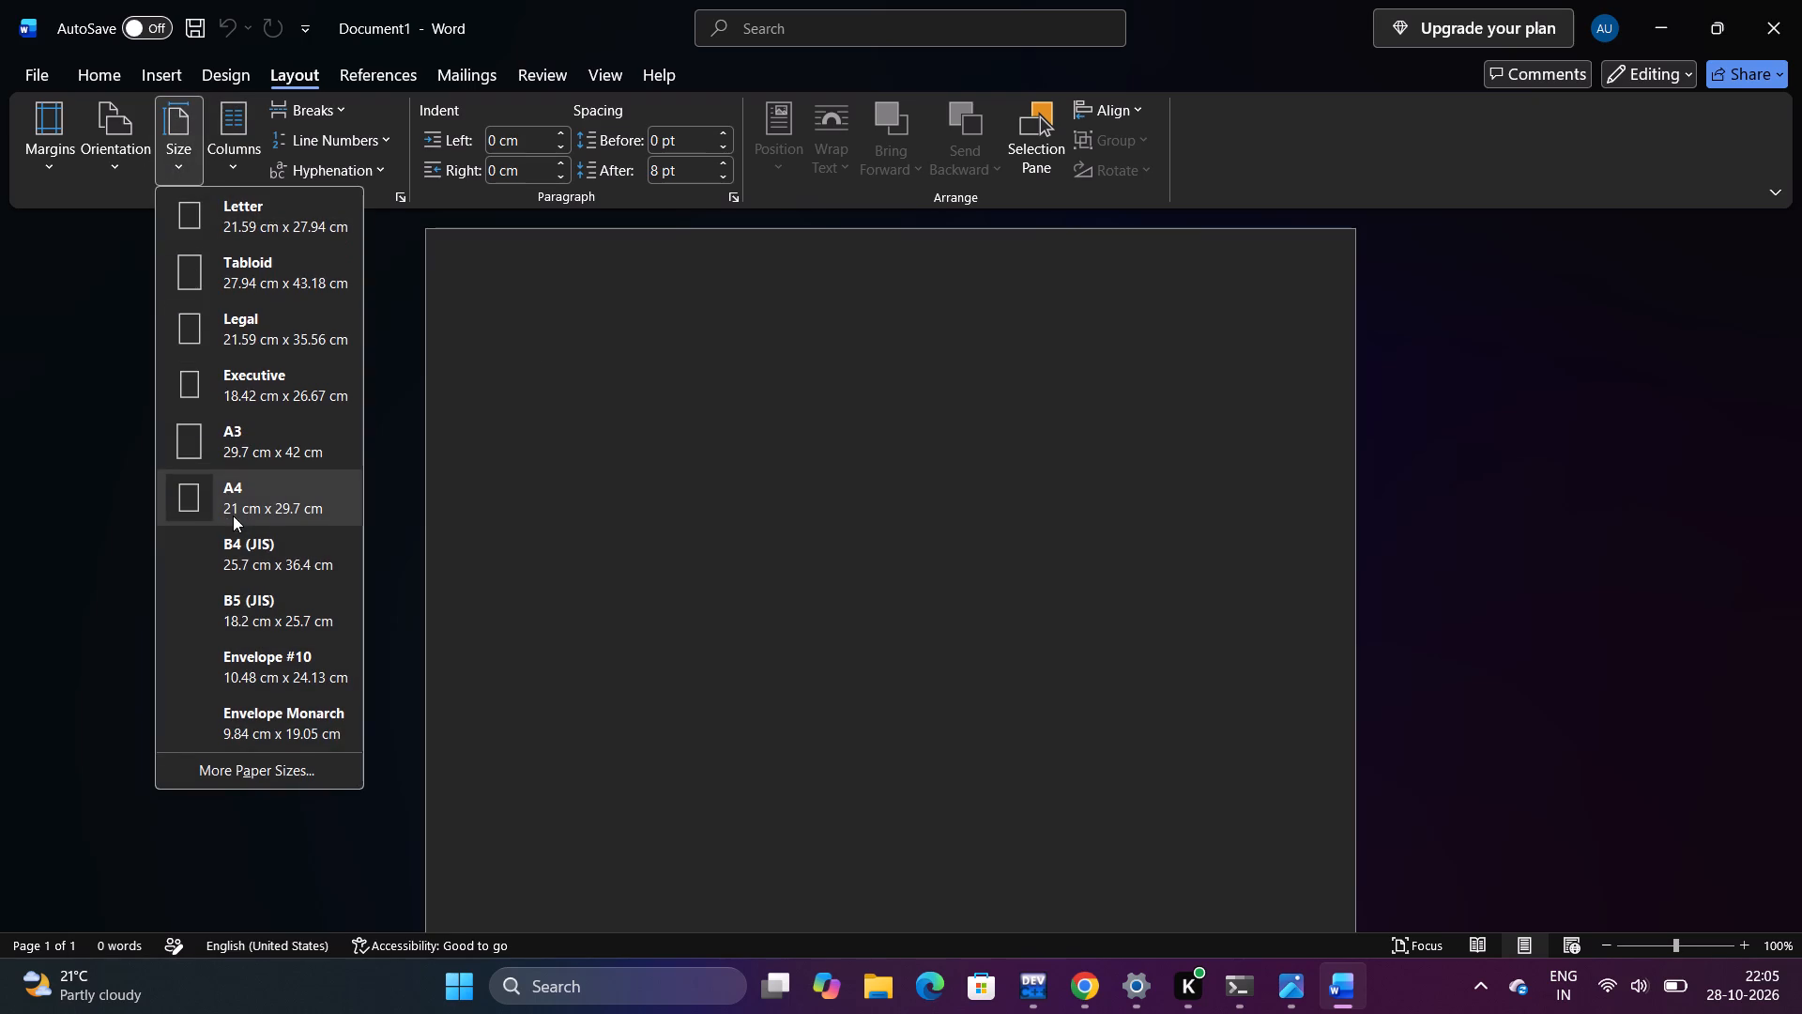
click(230, 503)
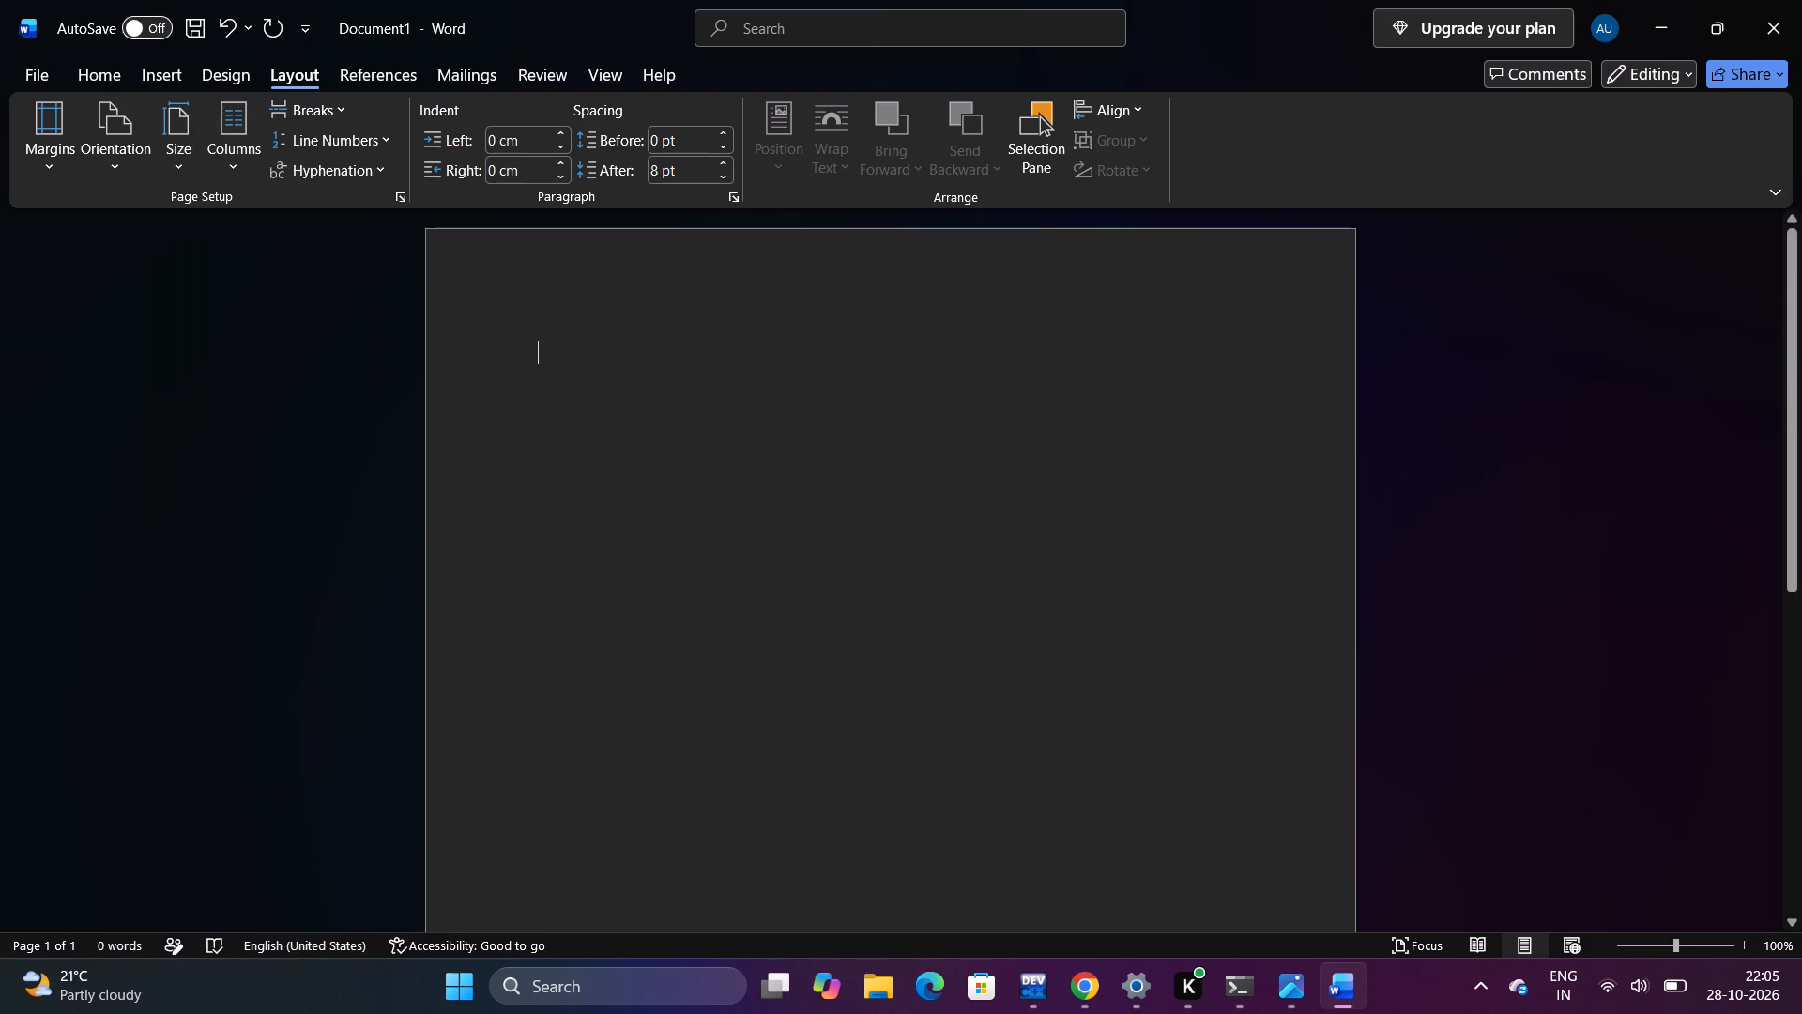
click(172, 71)
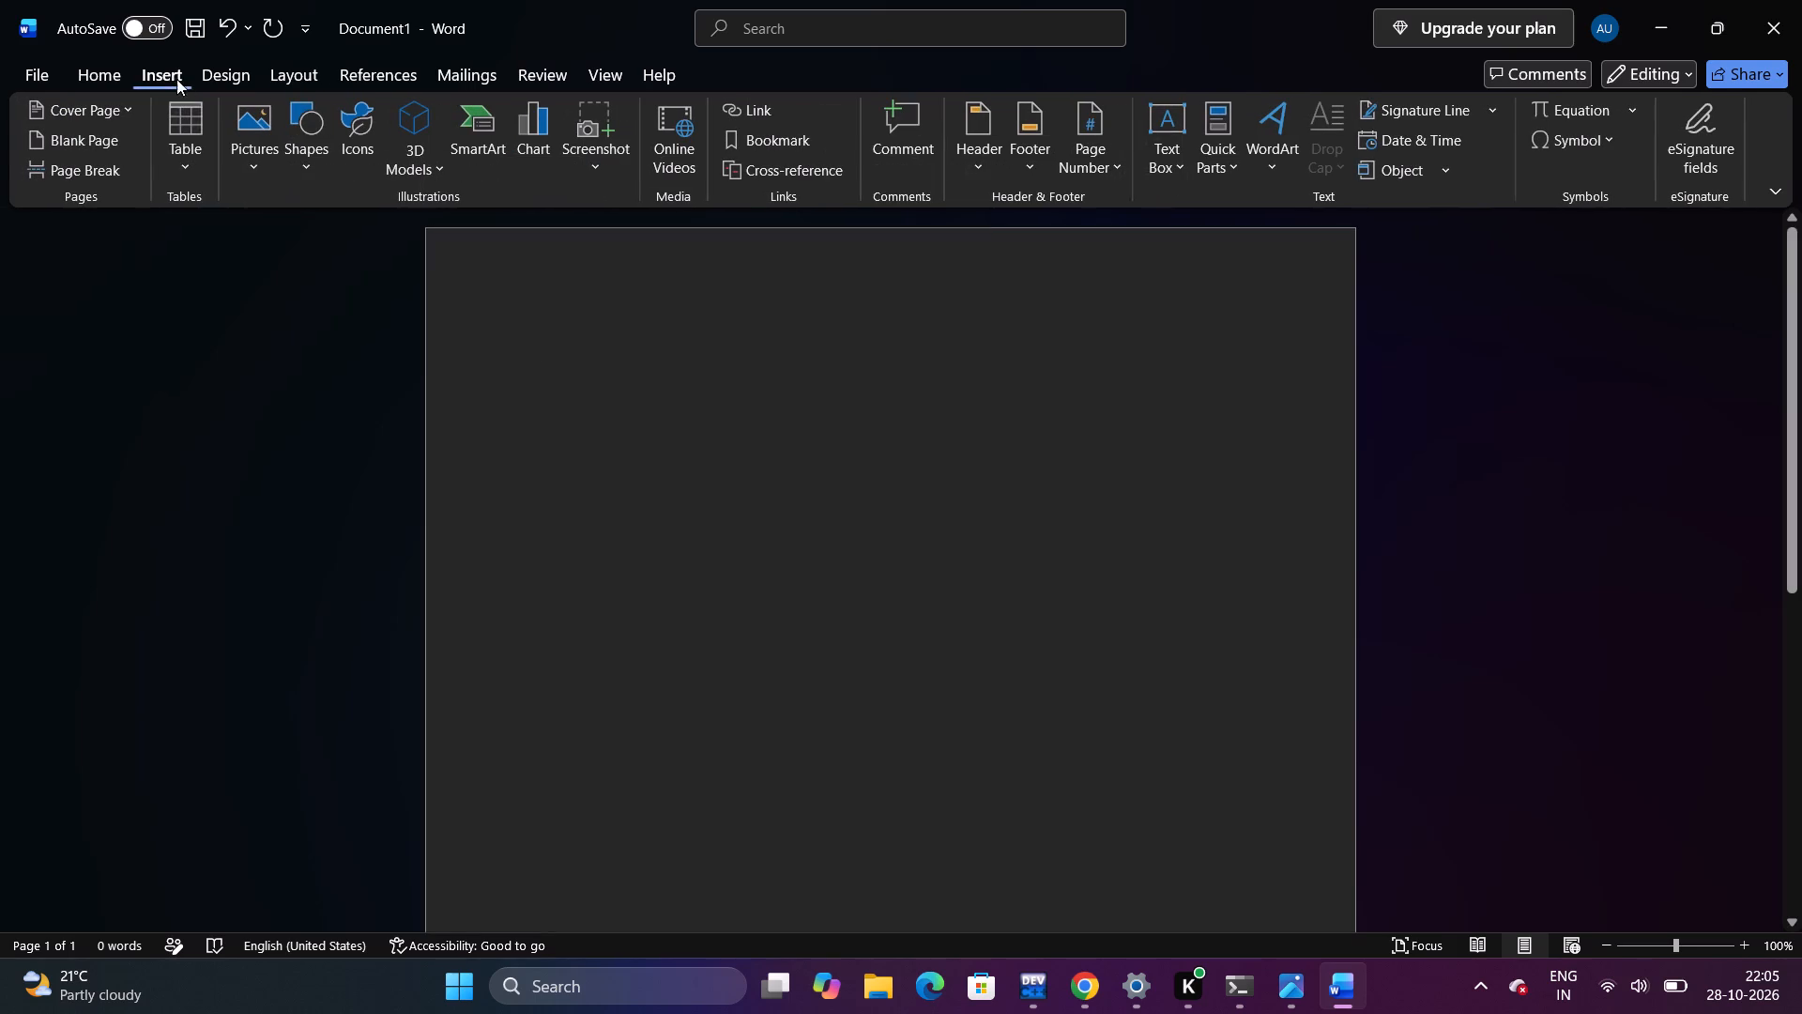
click(272, 158)
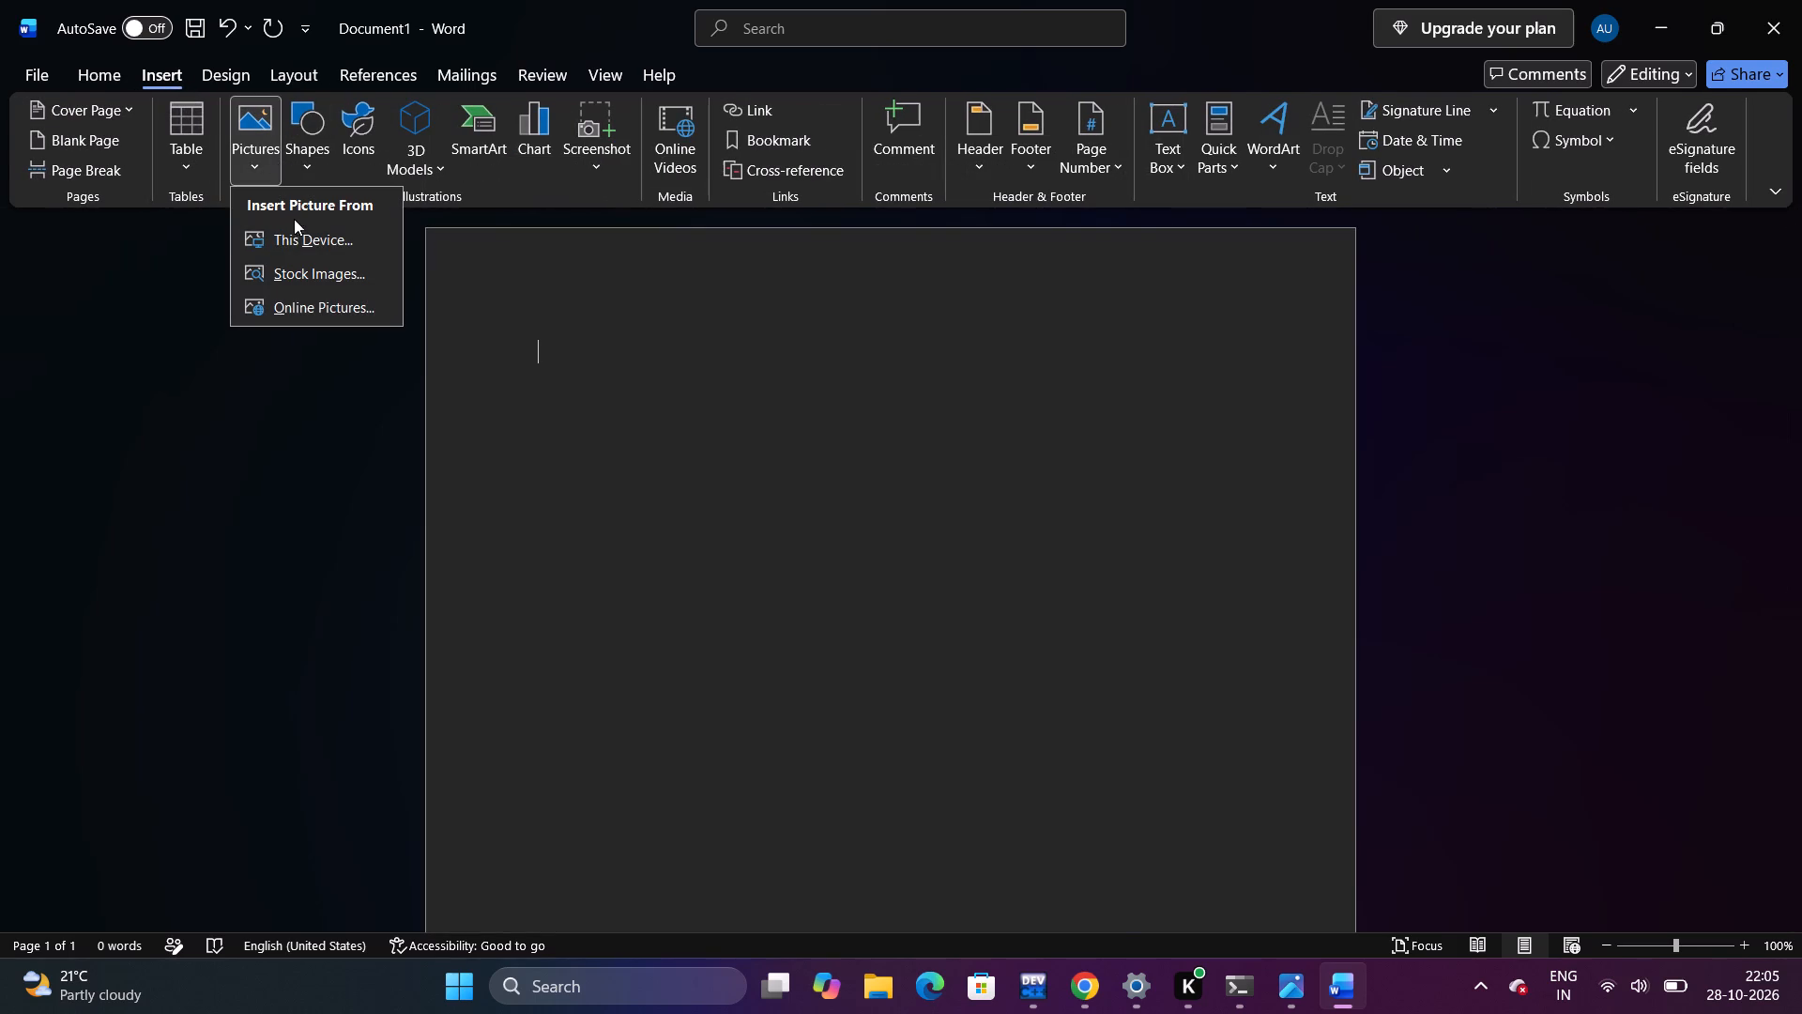
click(298, 231)
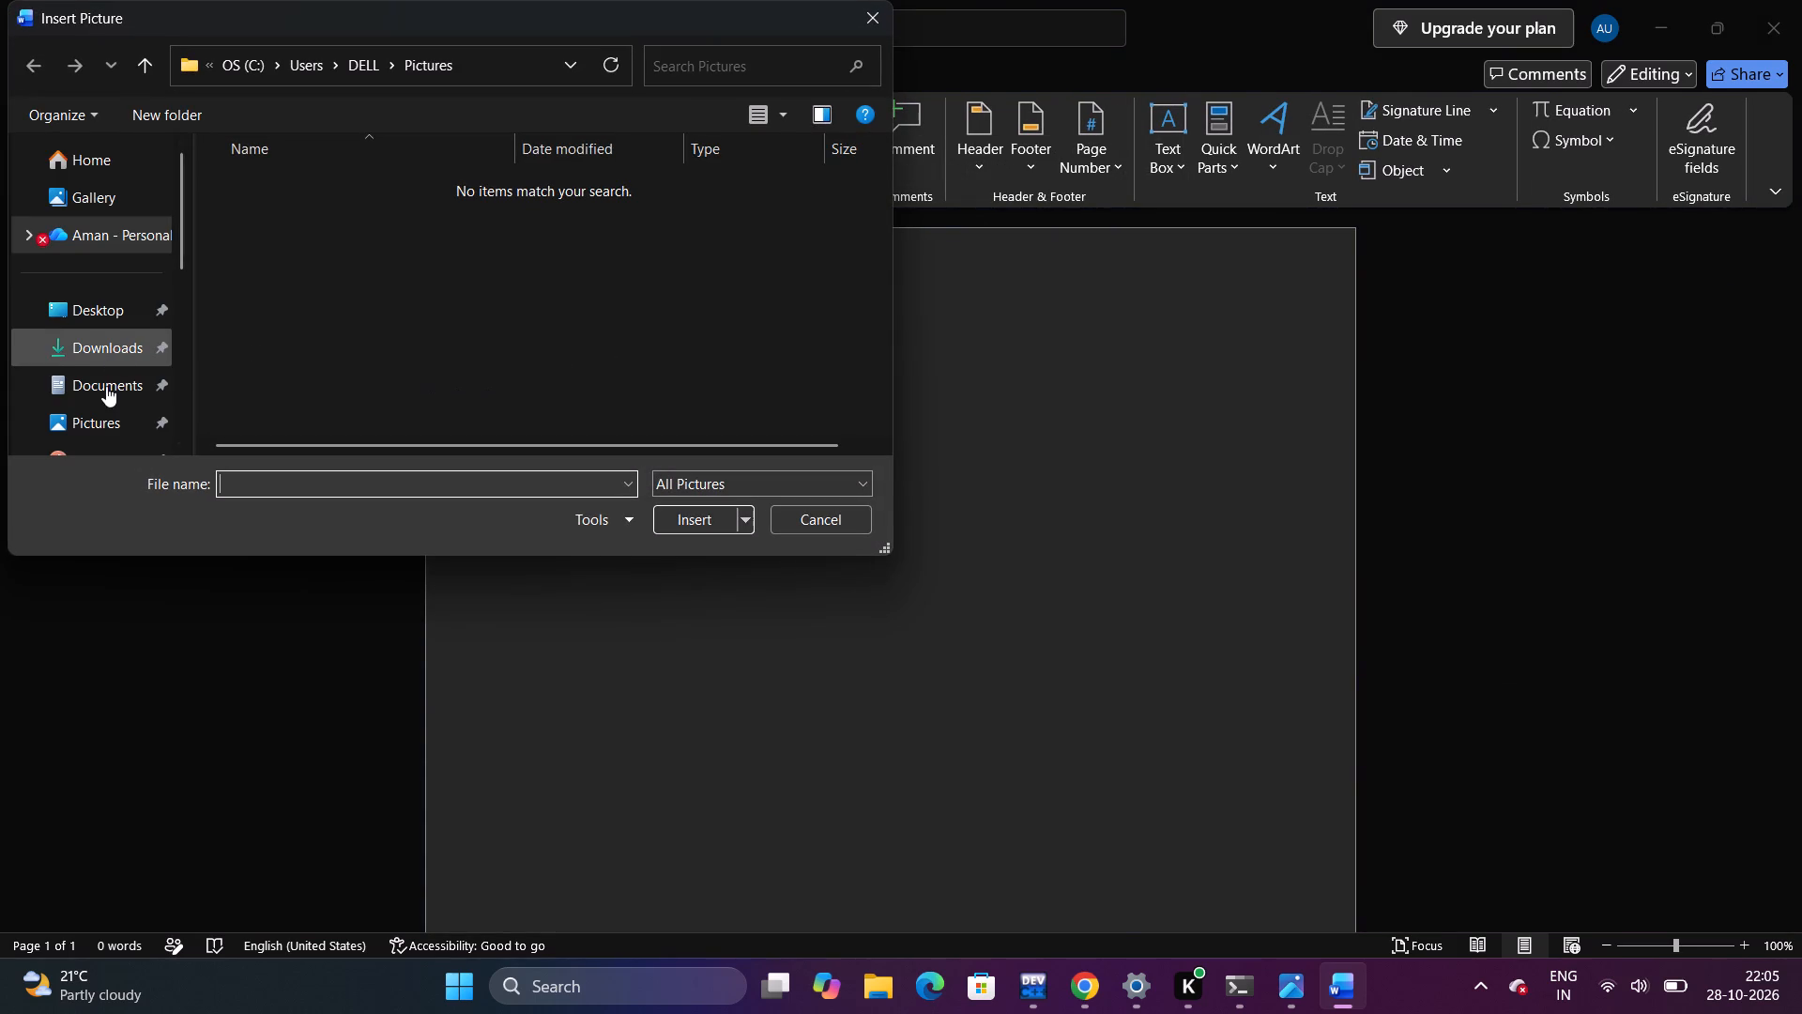
click(97, 411)
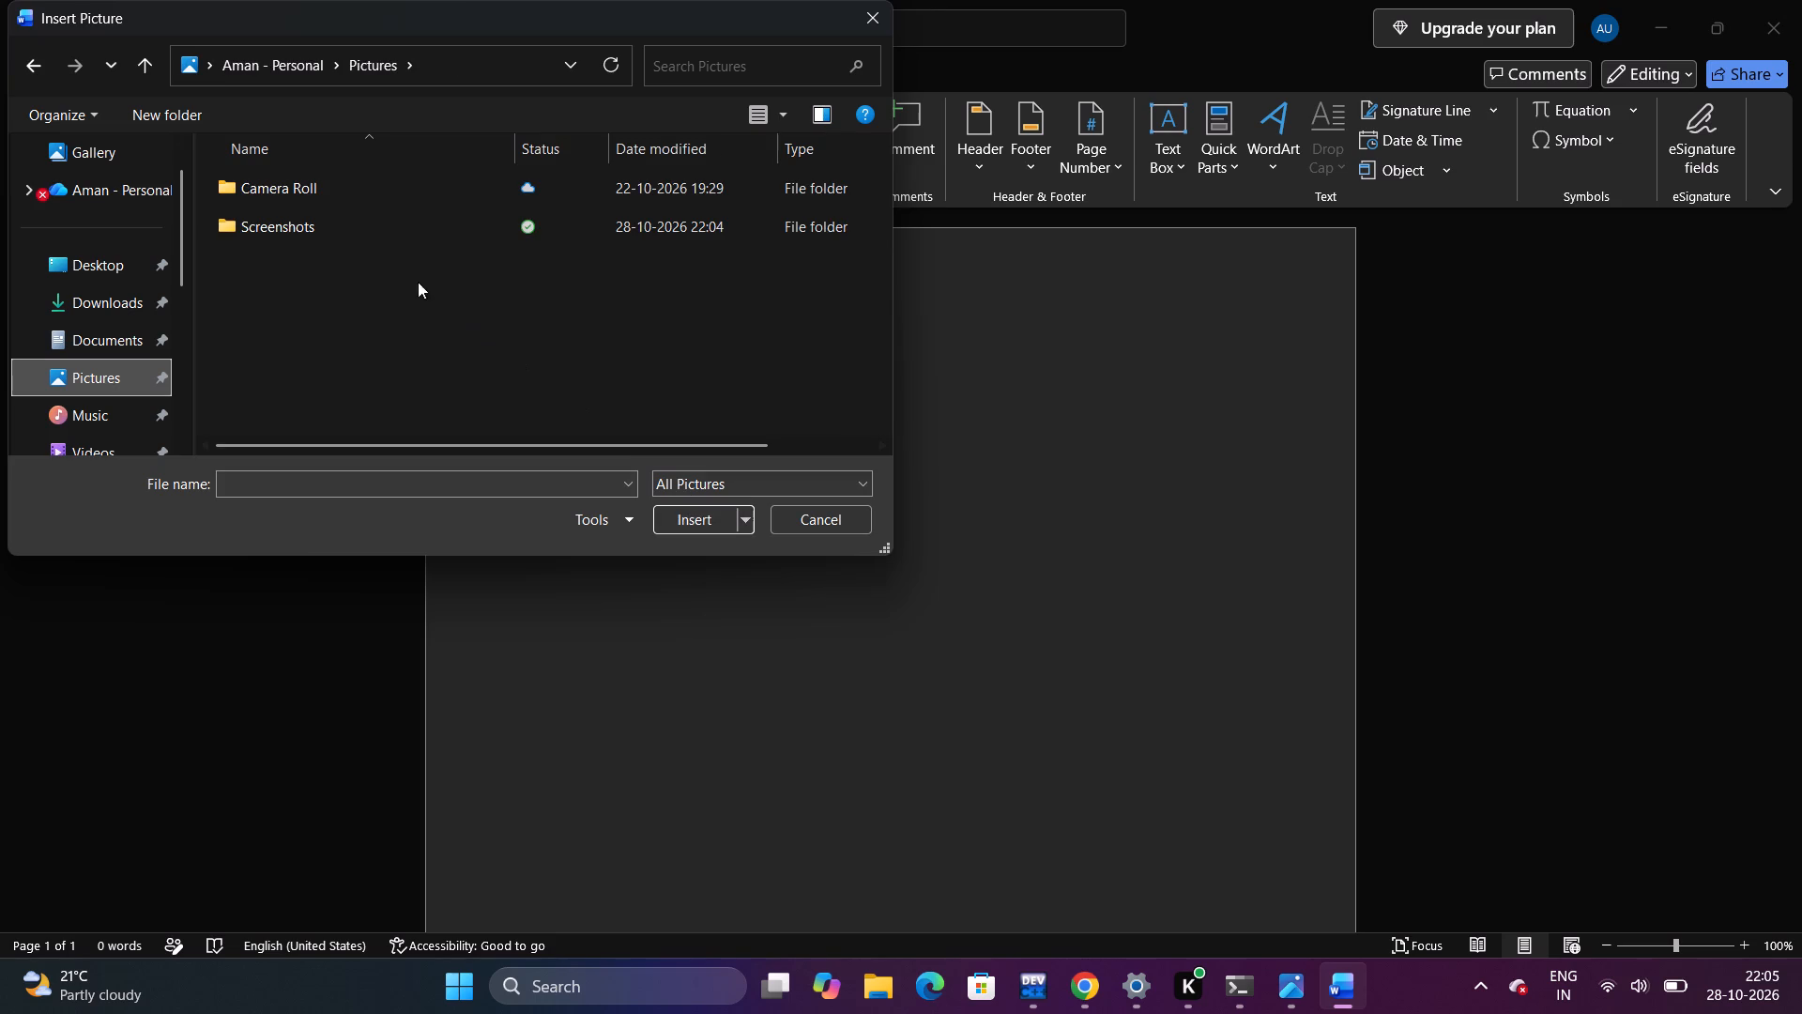
click(364, 229)
click(708, 514)
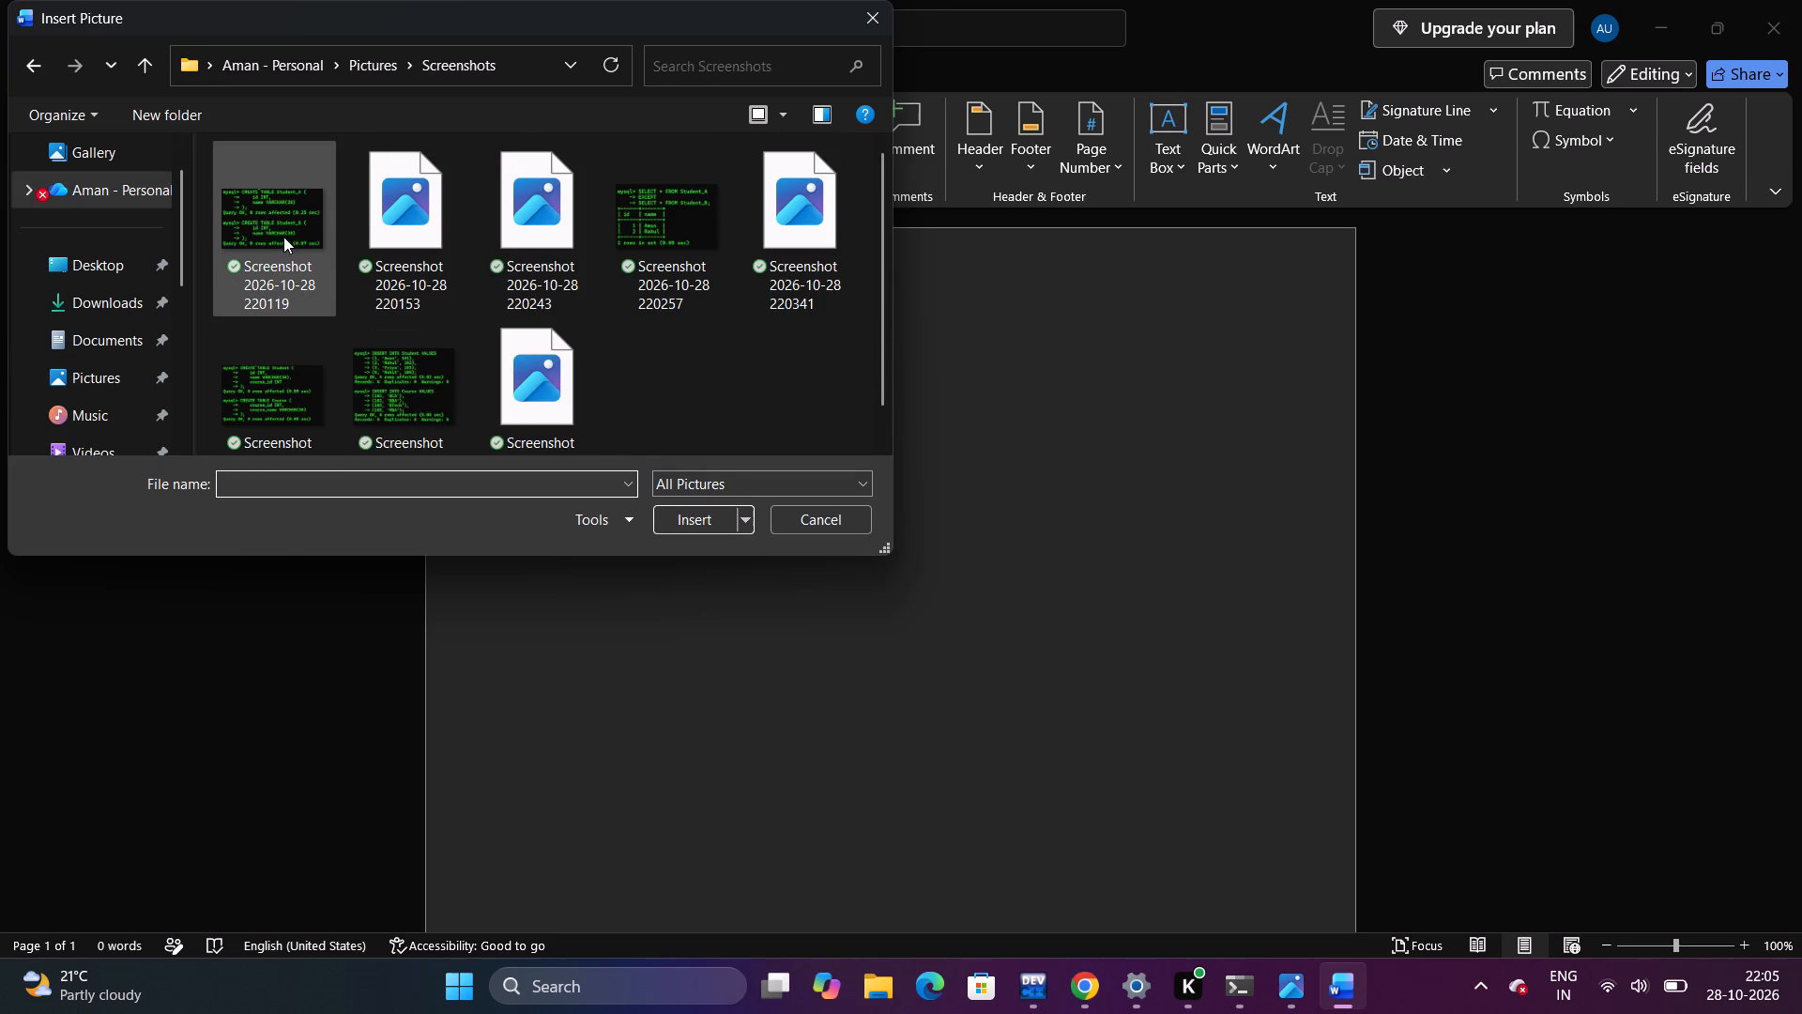
click(292, 235)
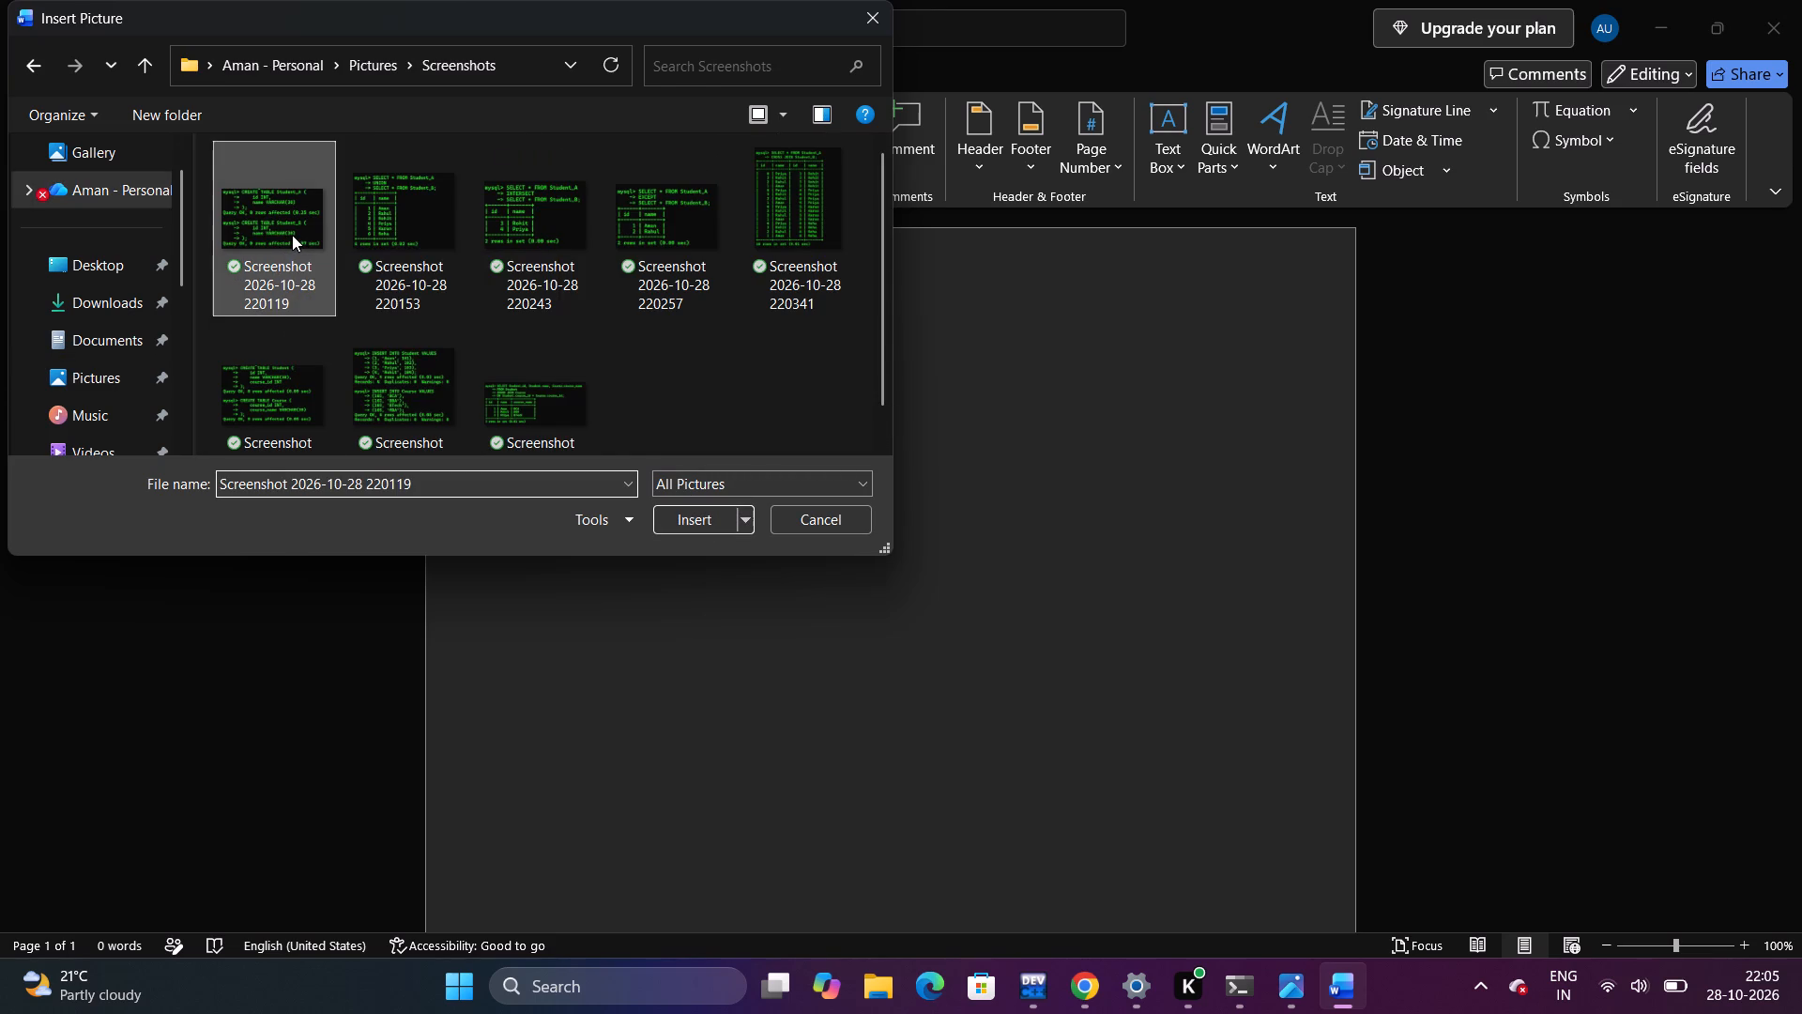
click(711, 527)
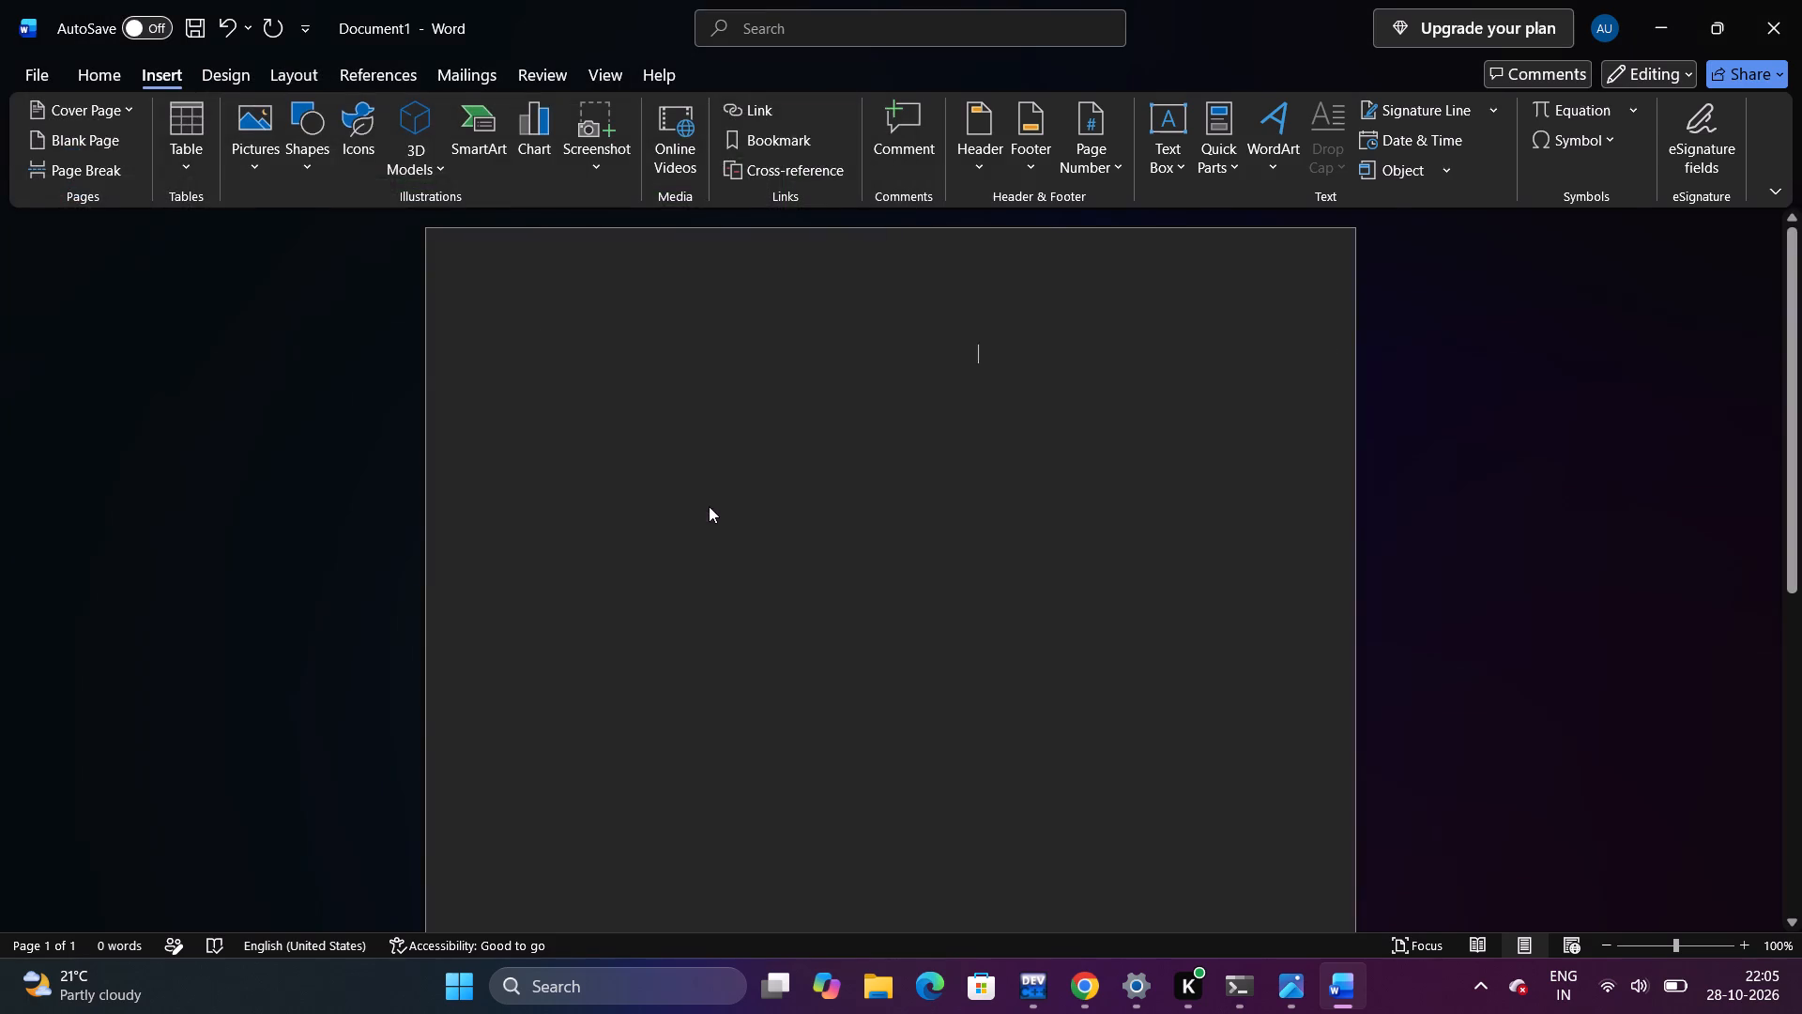
Set the CREATE TABLE picture's text wrapping to In Front of Text and move it to the page's upper-left corner.
drag(665, 433, 628, 395)
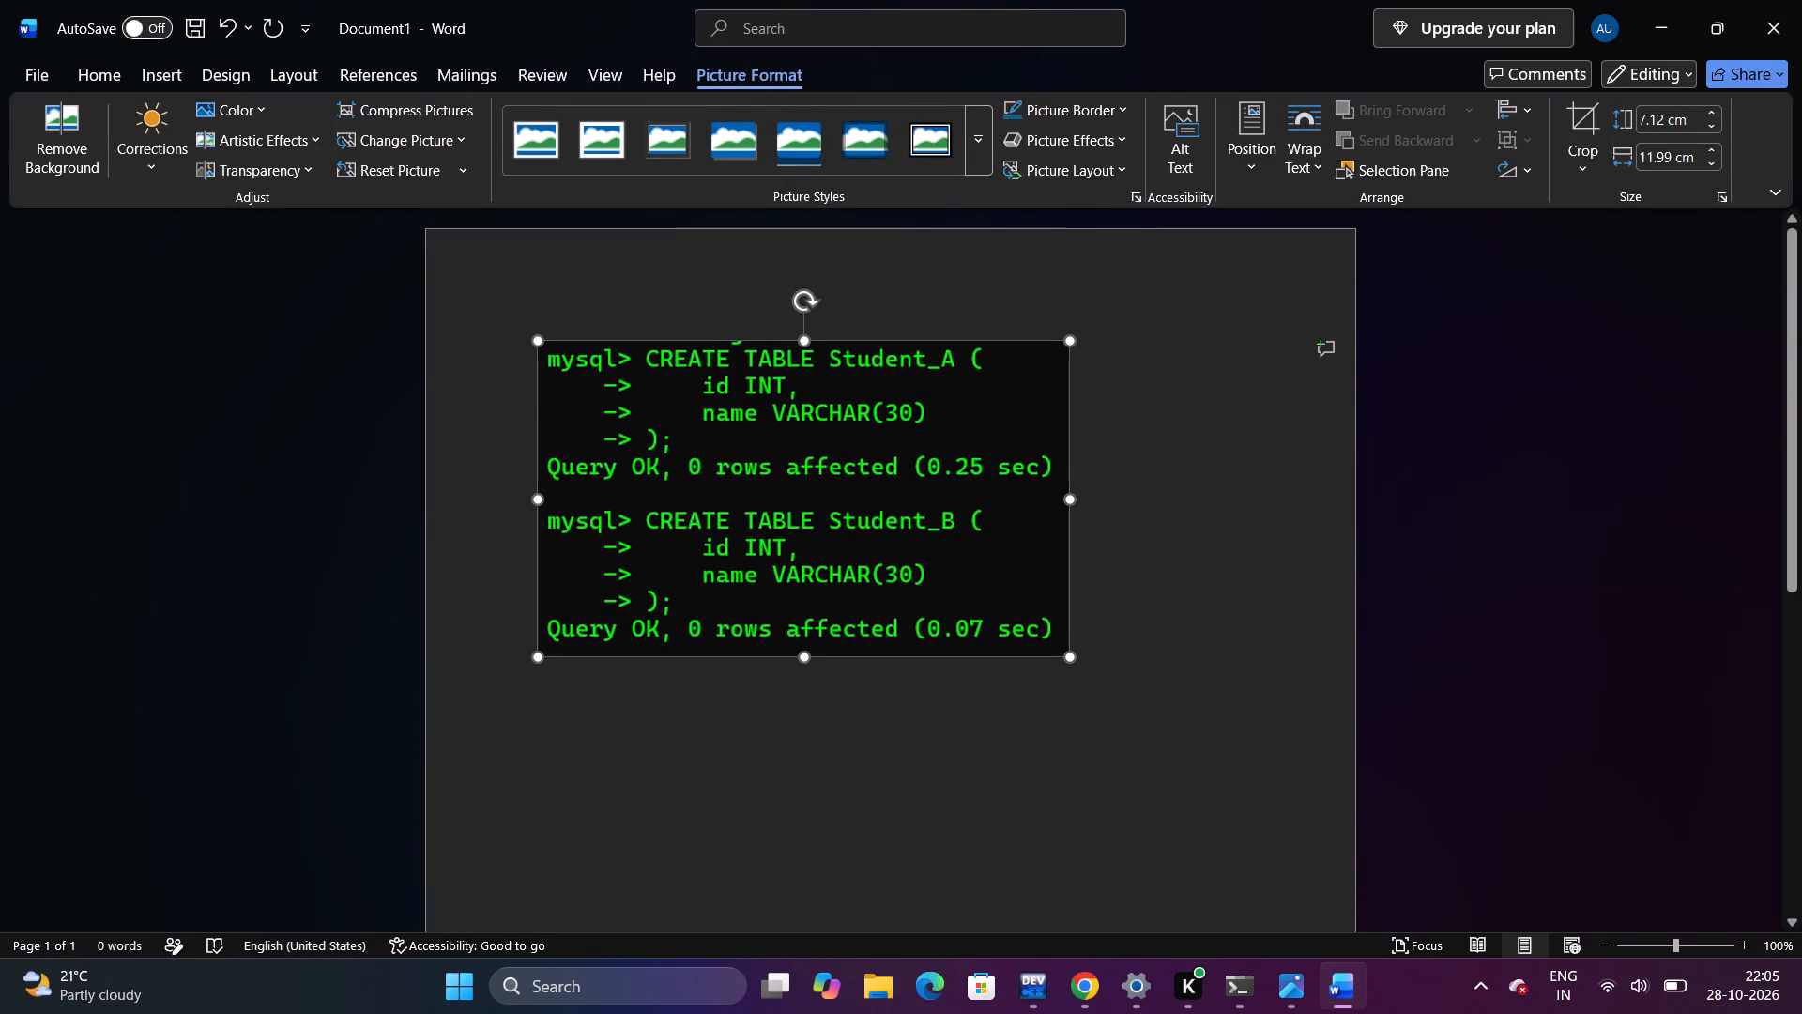
click(1290, 167)
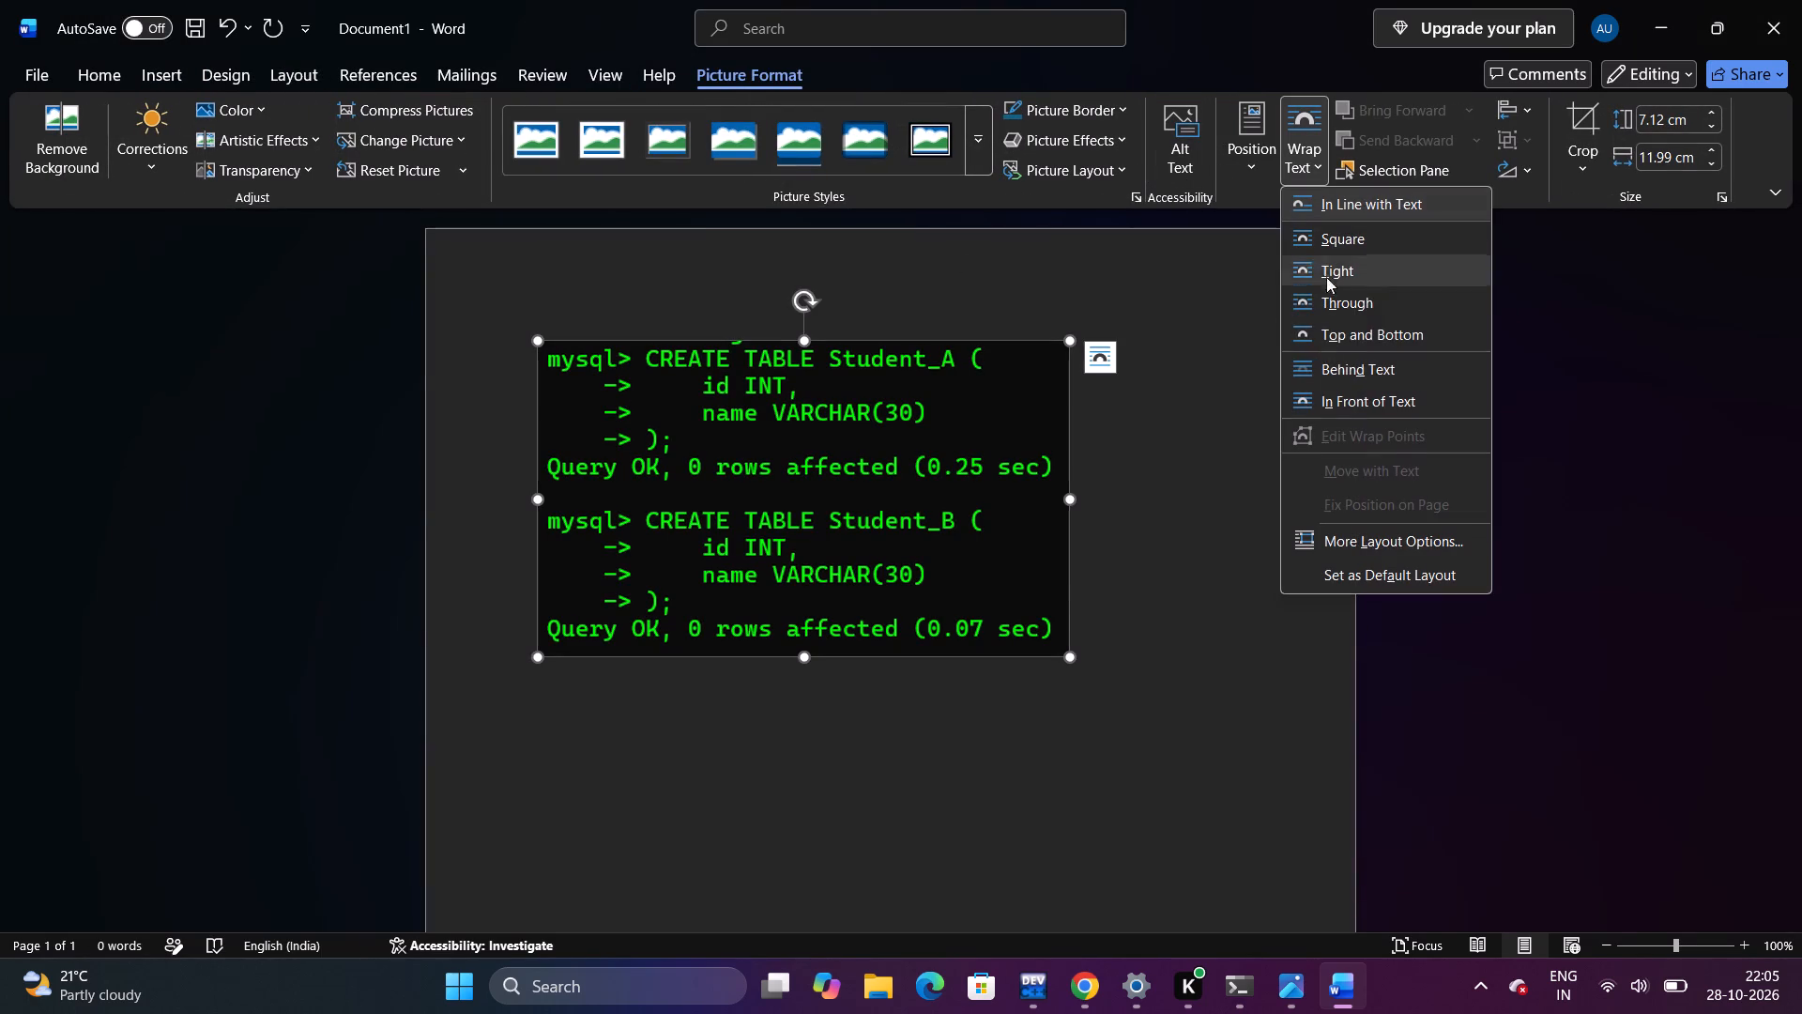
click(1361, 399)
drag(924, 458, 859, 403)
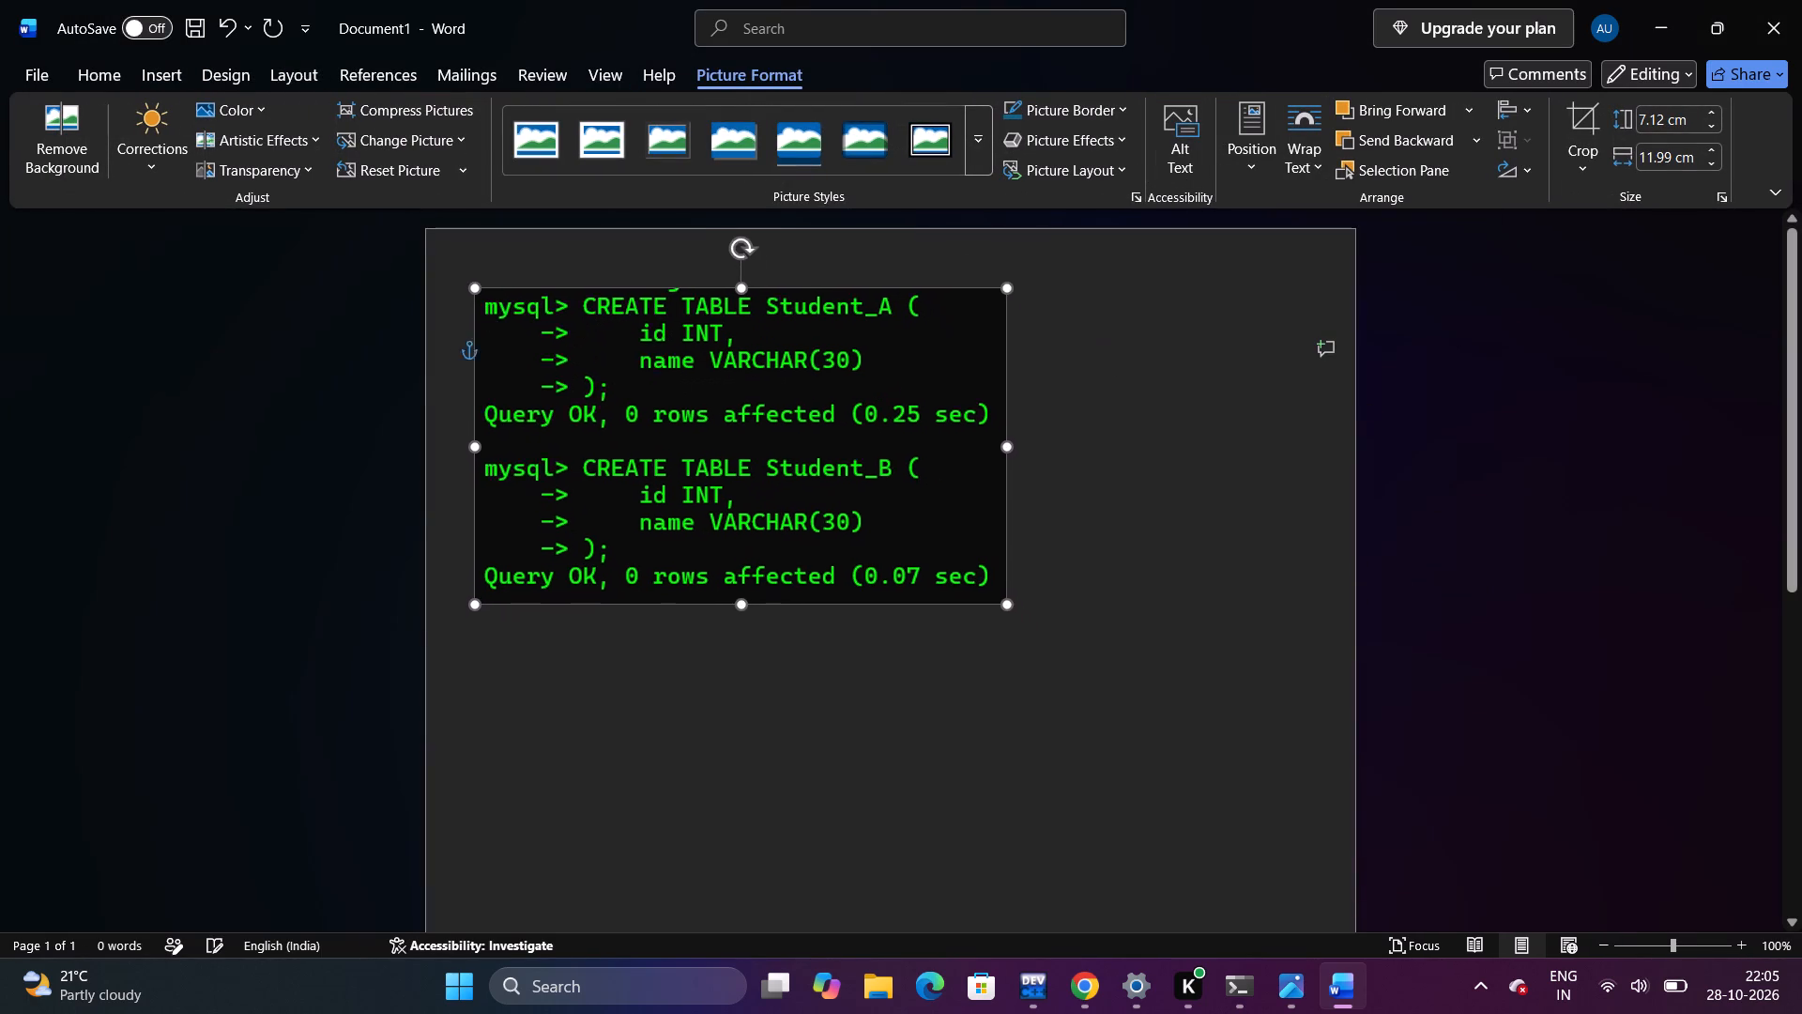
drag(859, 403, 842, 356)
click(1179, 469)
Shrink the CREATE TABLE picture proportionally from its lower-right corner to roughly half the page width.
click(977, 506)
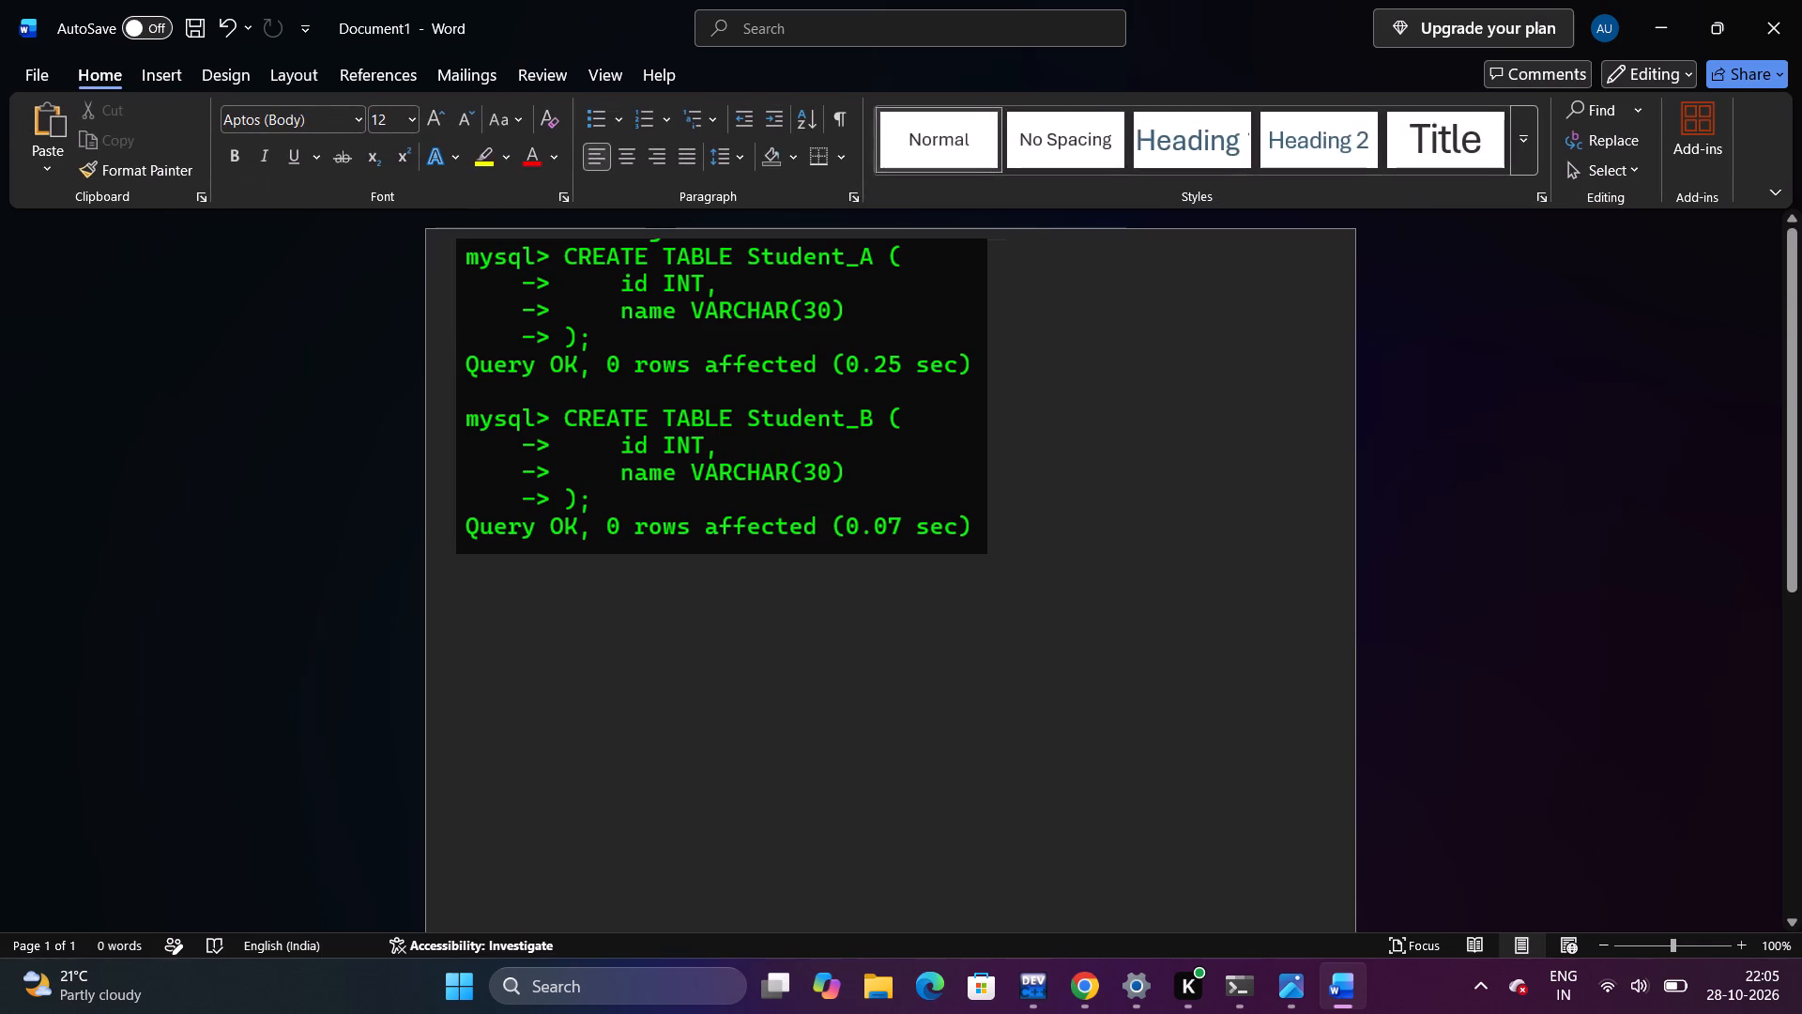
drag(988, 557, 930, 504)
click(1021, 469)
scroll(1021, 469, down, 3)
scroll(1021, 477, up, 3)
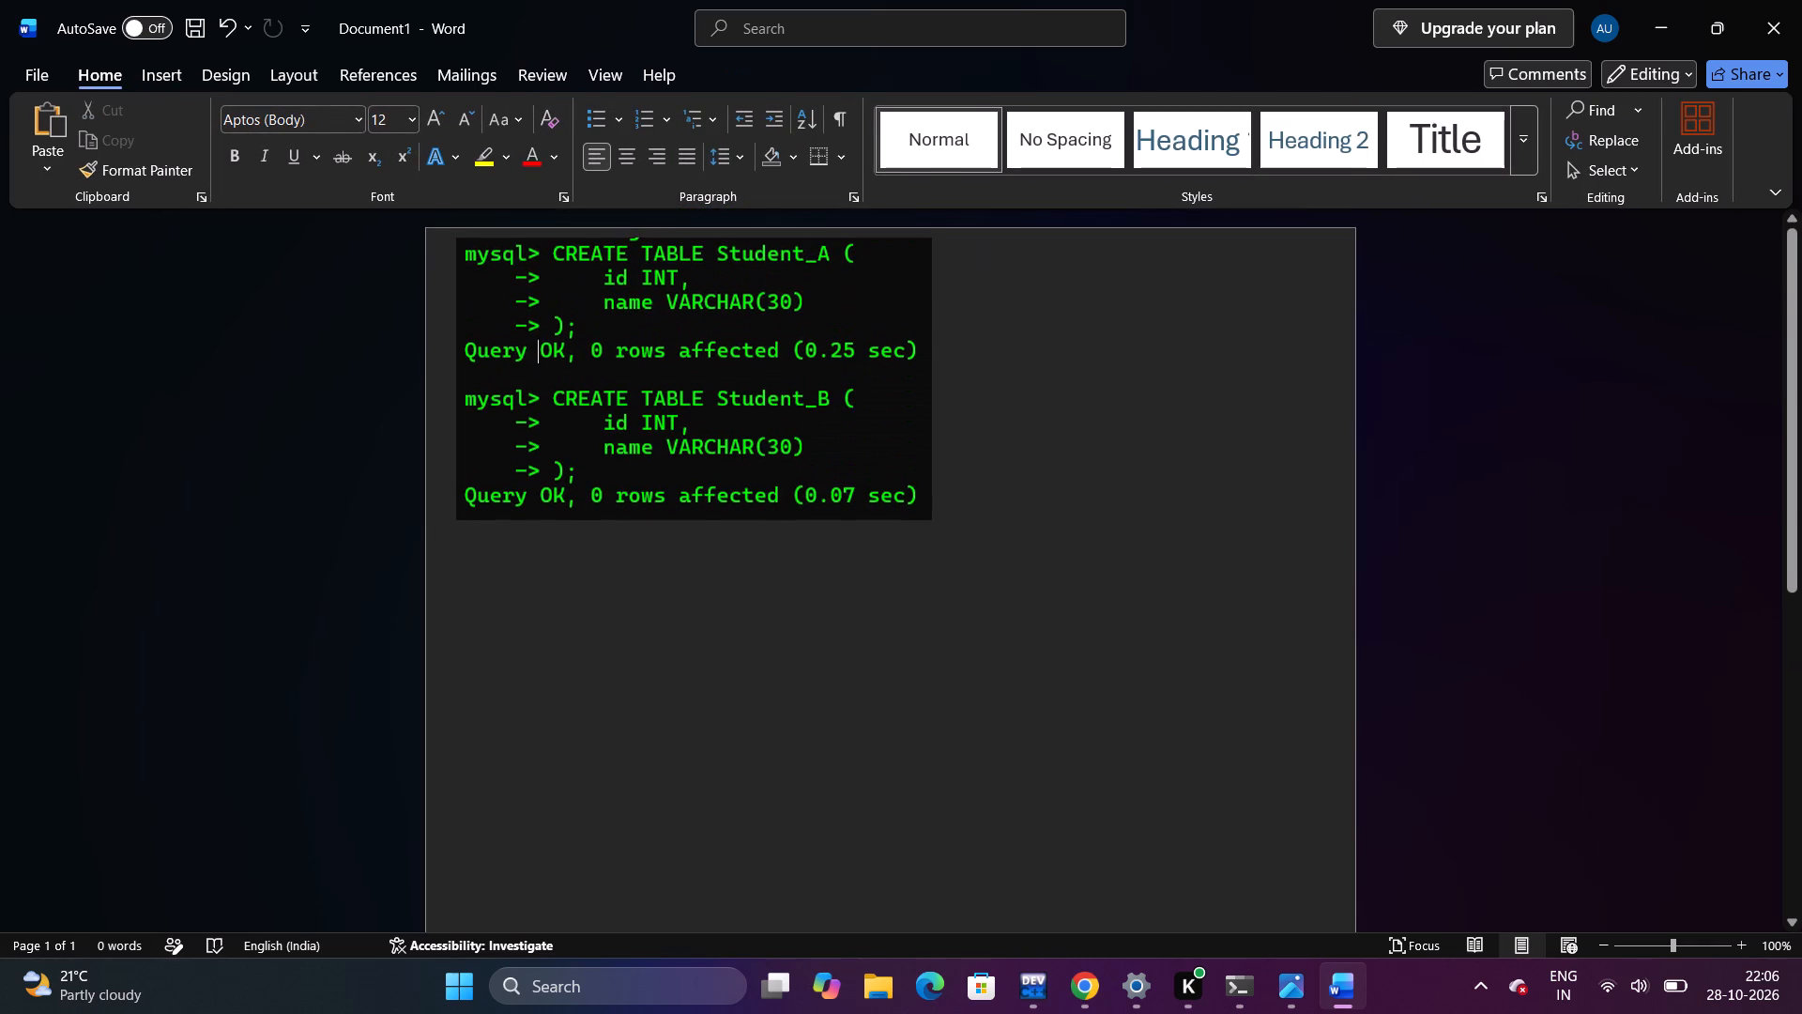
scroll(1021, 477, up, 2)
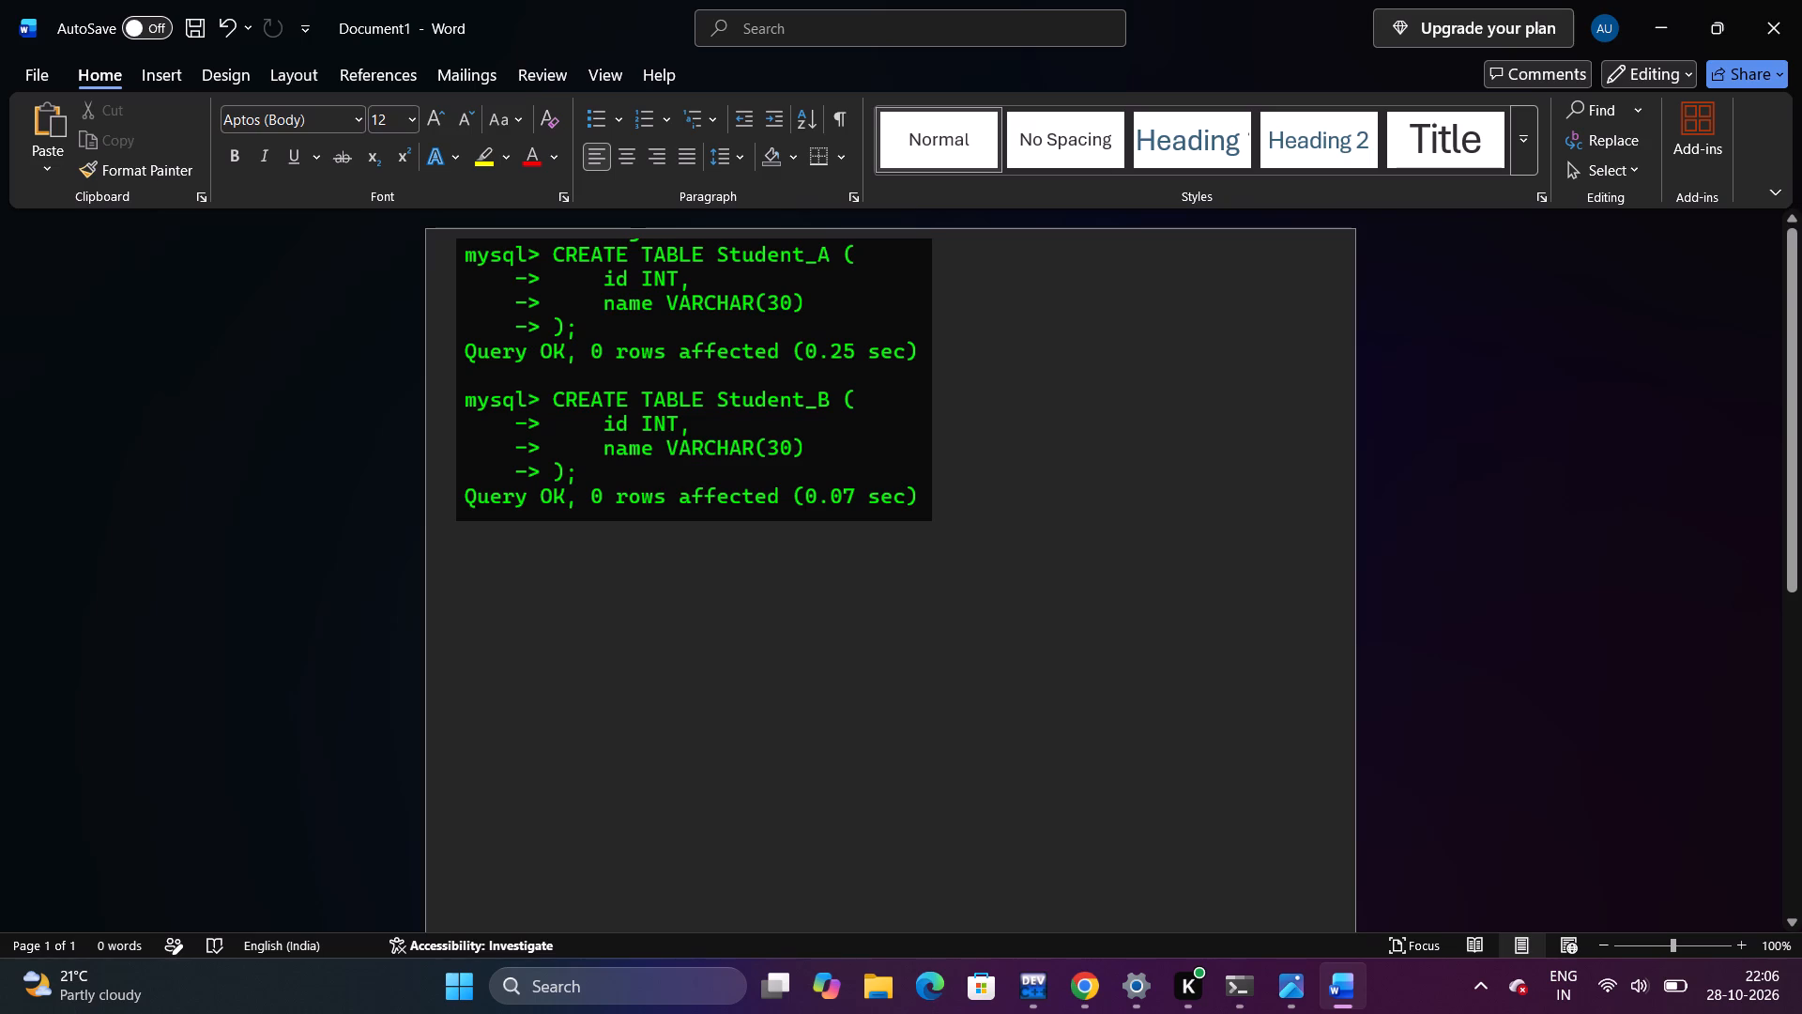
click(149, 63)
click(267, 172)
click(326, 238)
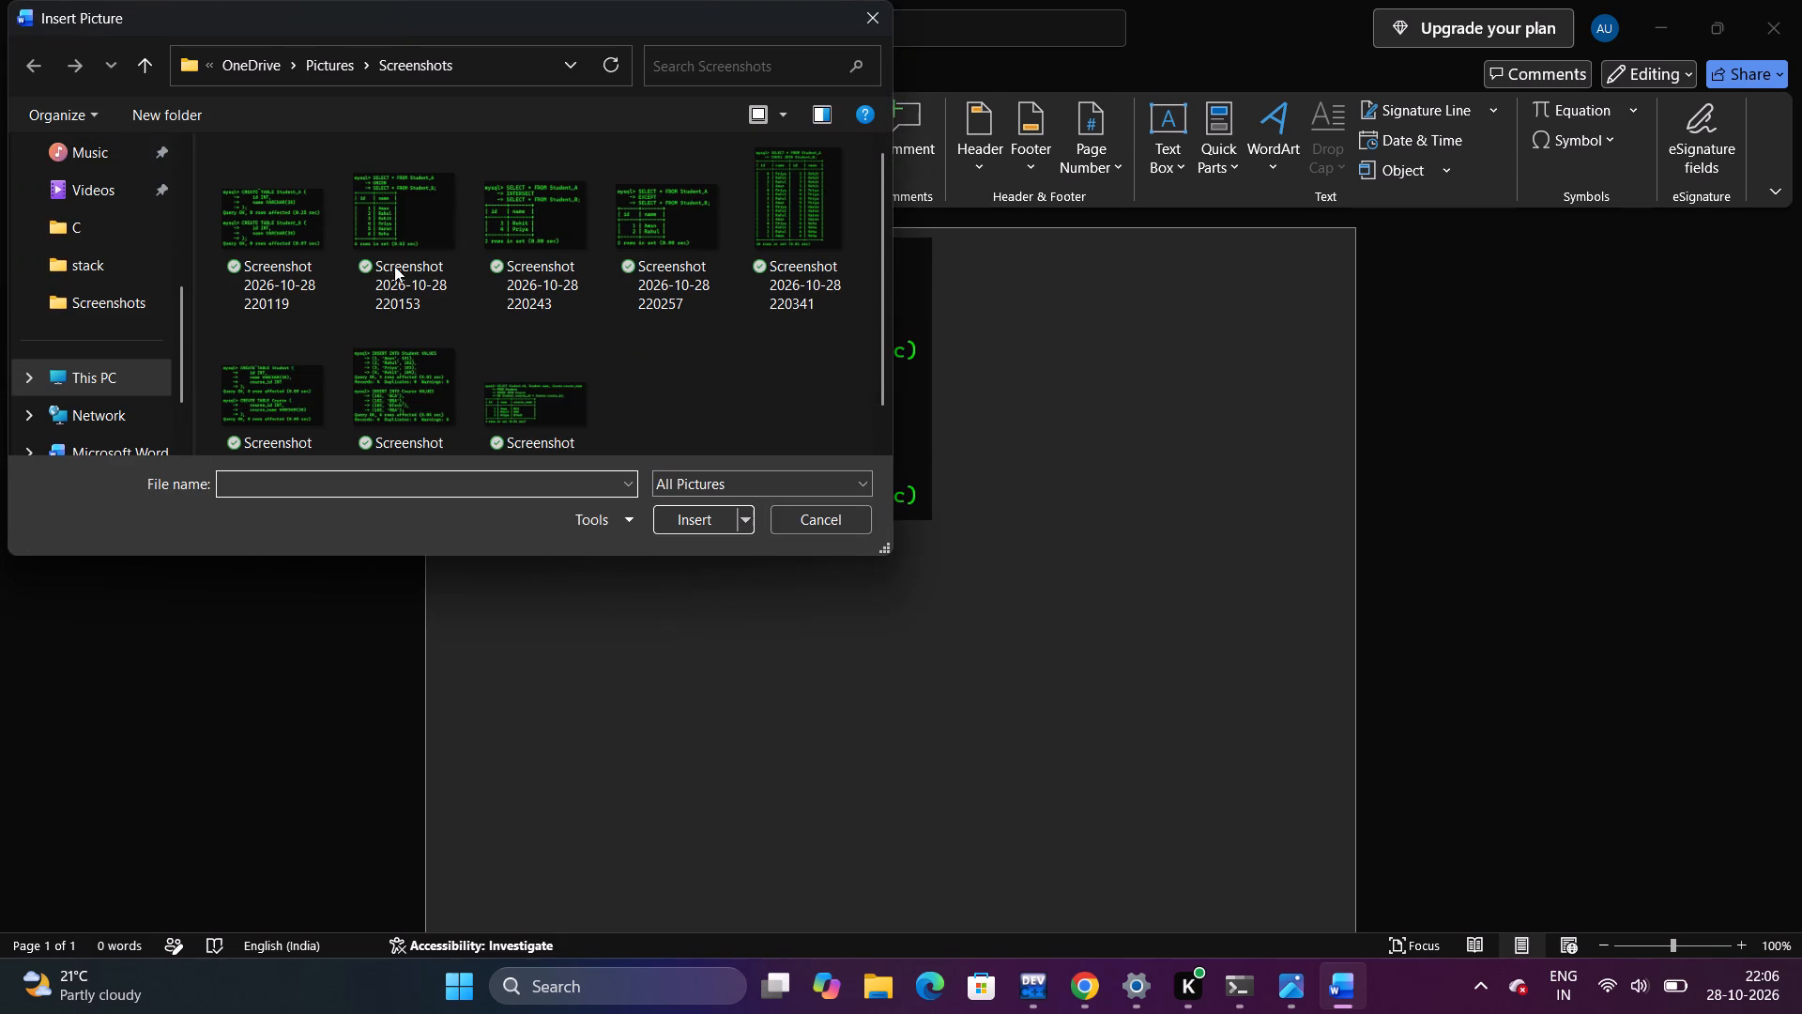
click(390, 264)
click(704, 515)
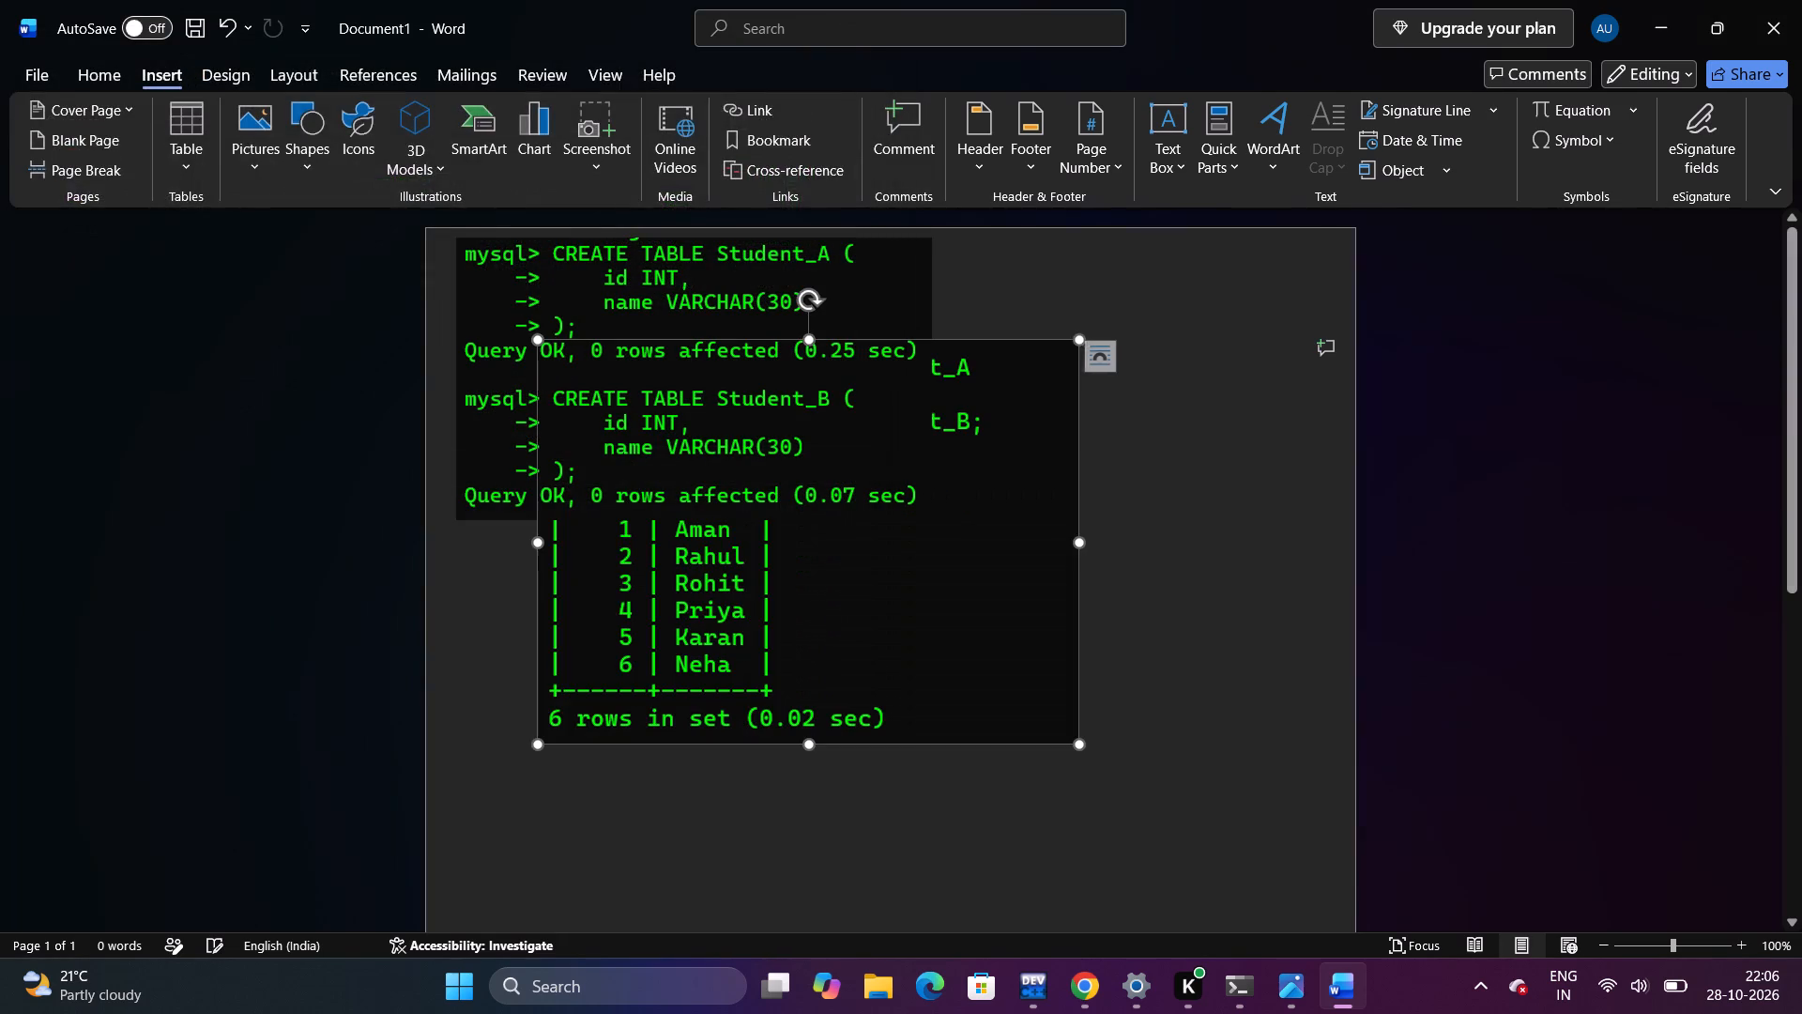
Set the UNION picture's text wrapping to In Front of Text and place it directly below the CREATE TABLE picture.
click(1239, 175)
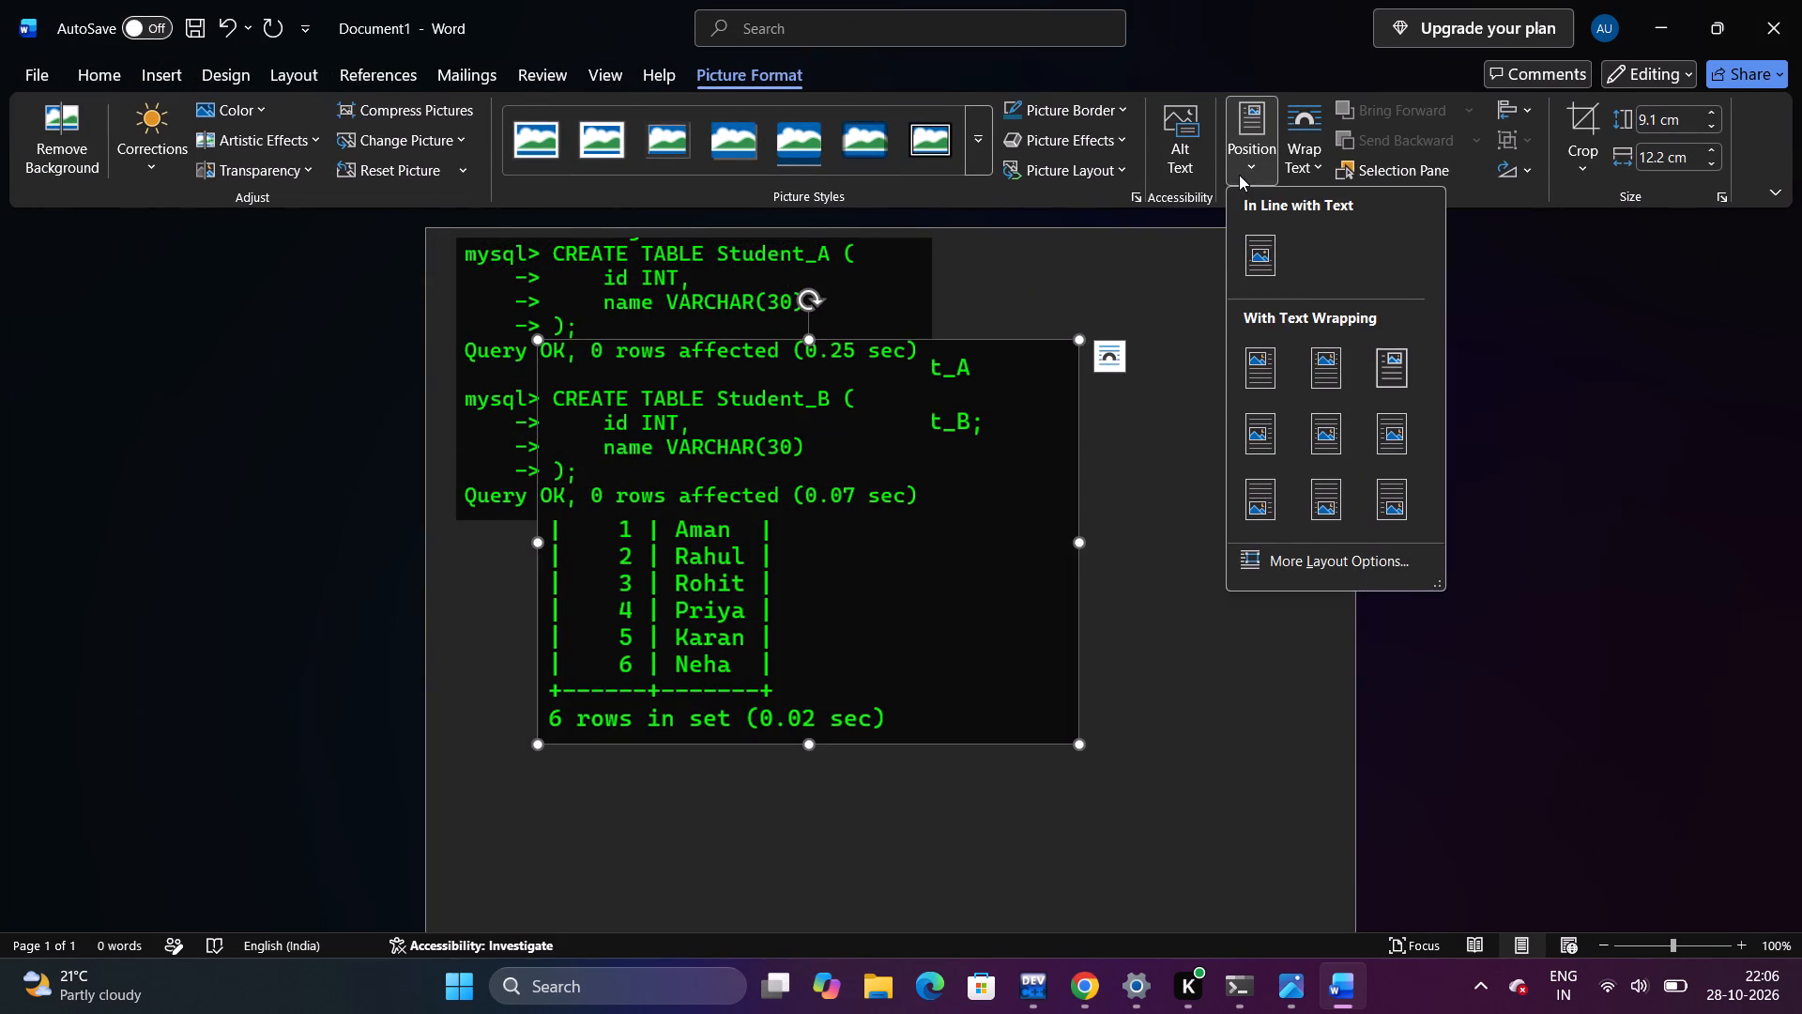
click(1260, 175)
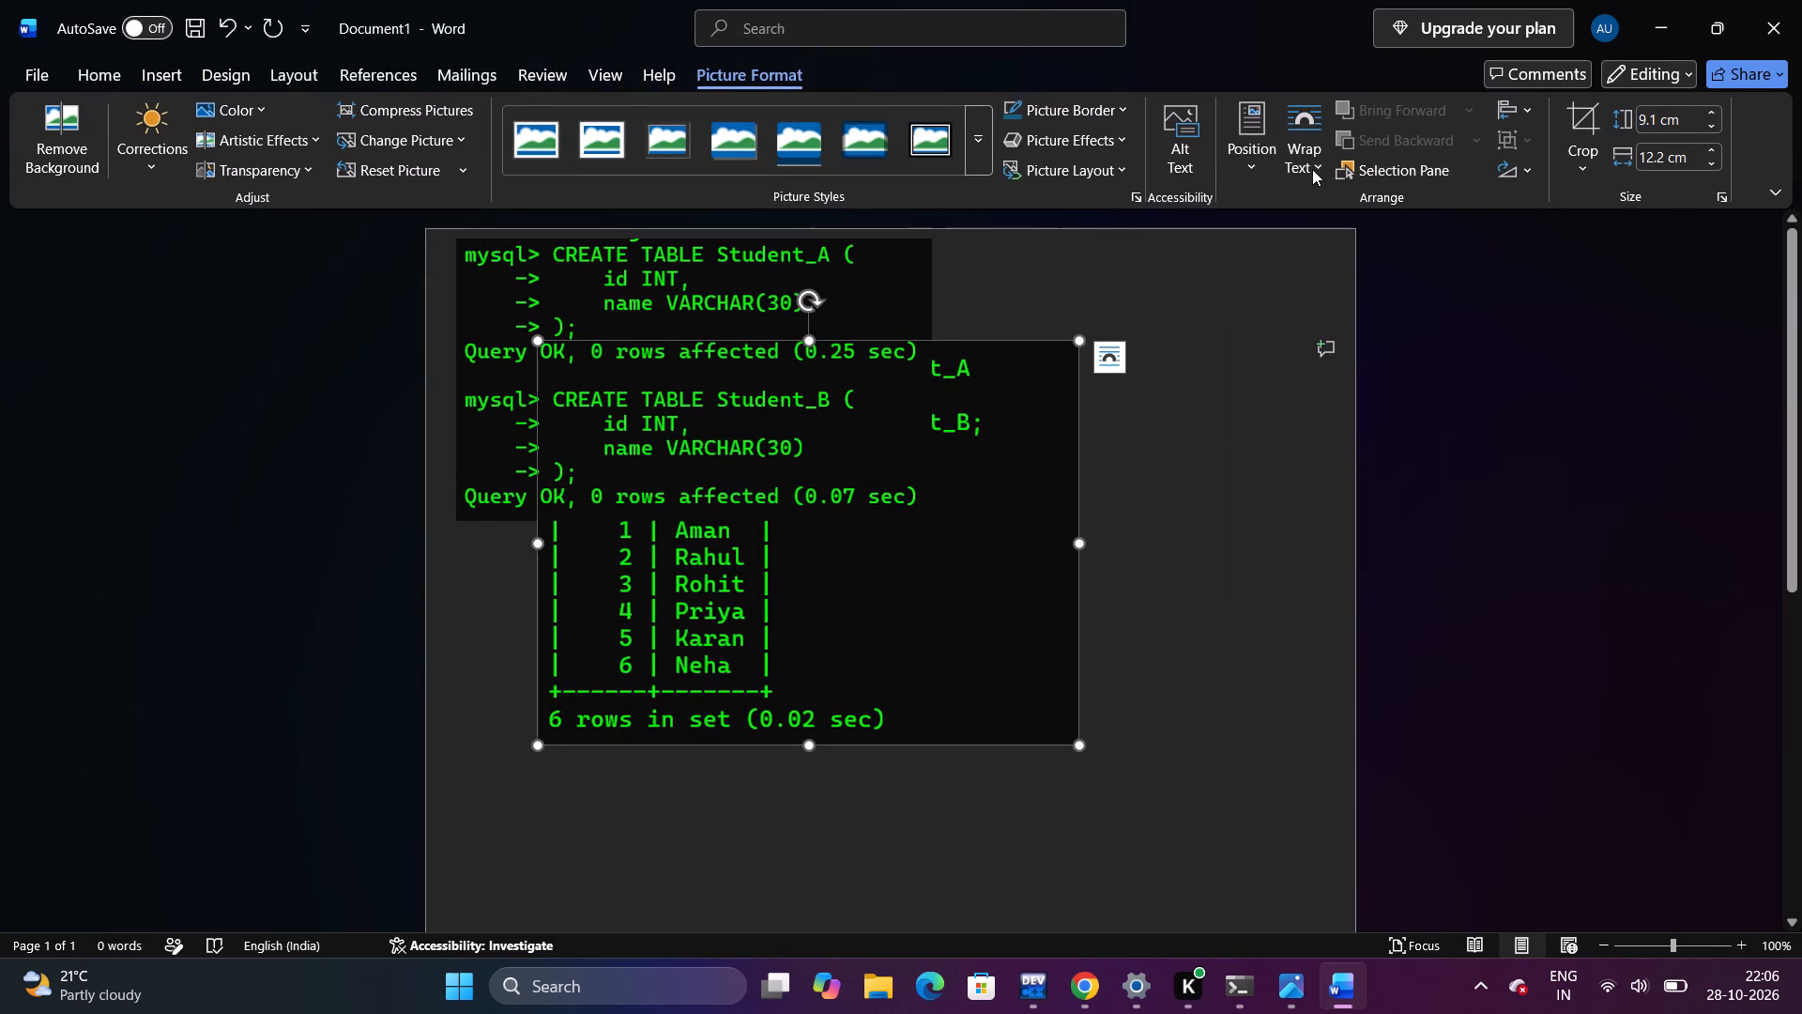
click(1312, 169)
click(1355, 400)
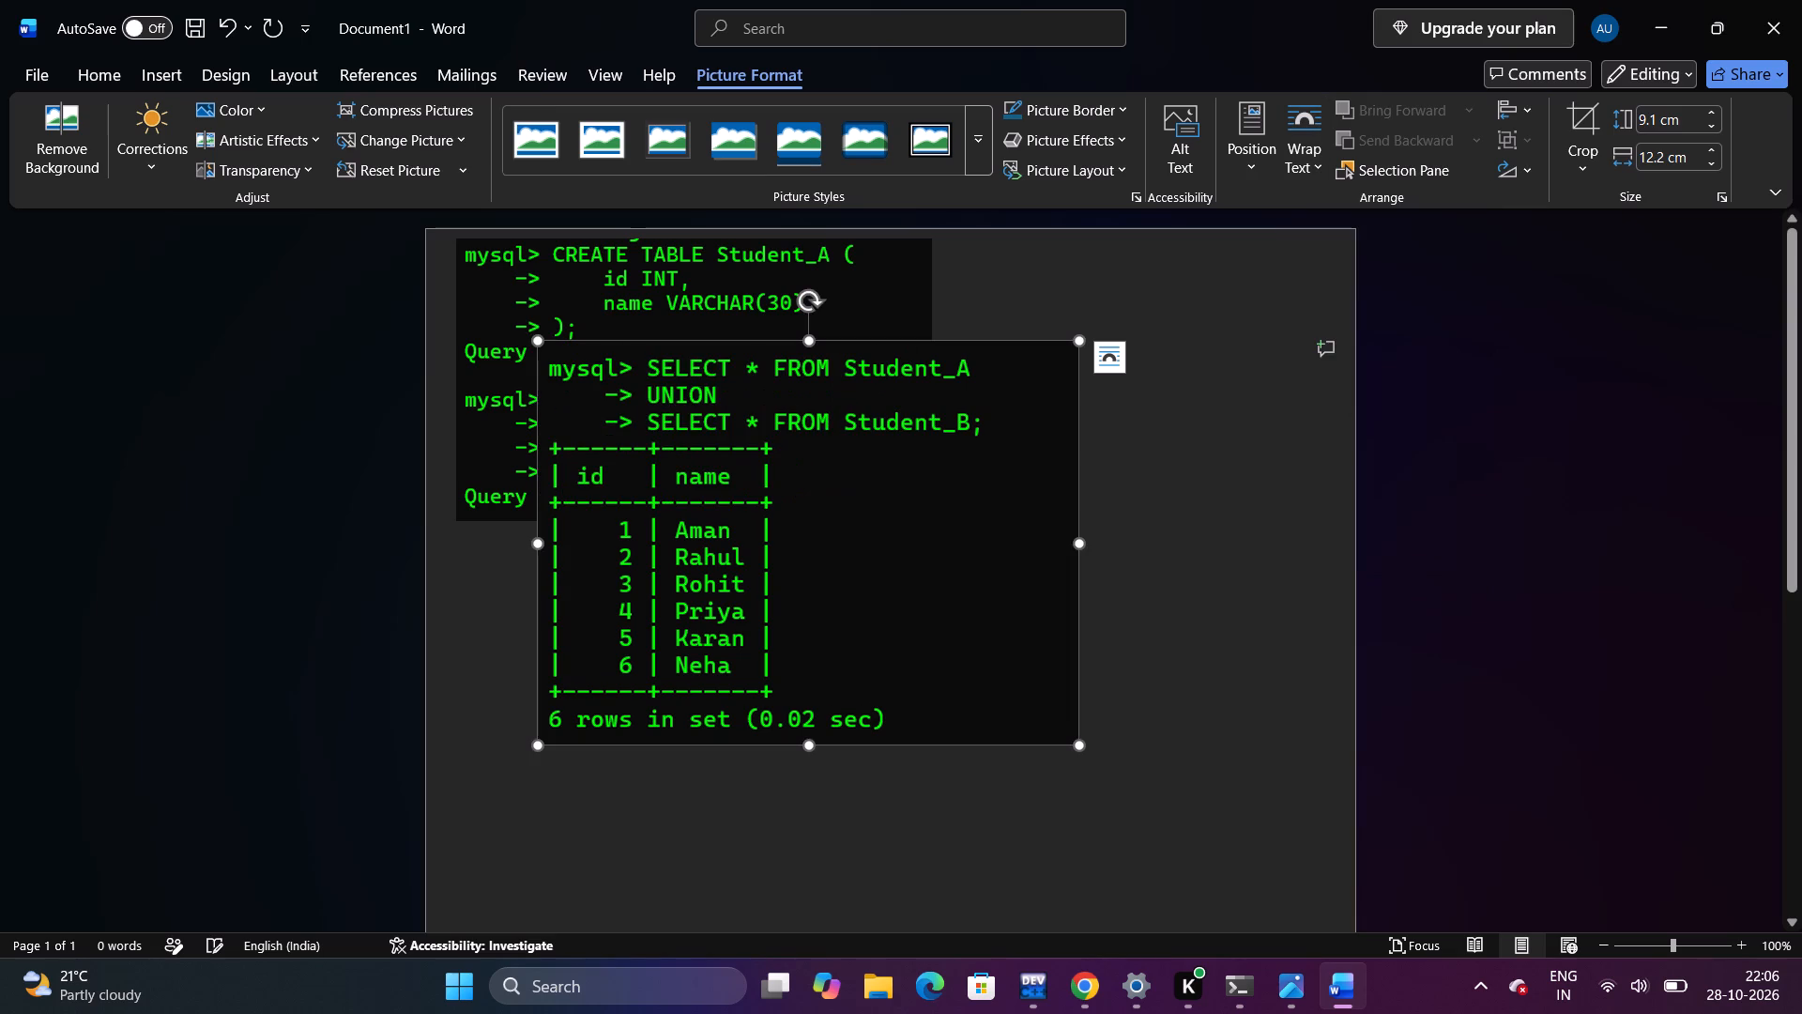
drag(1015, 533, 945, 731)
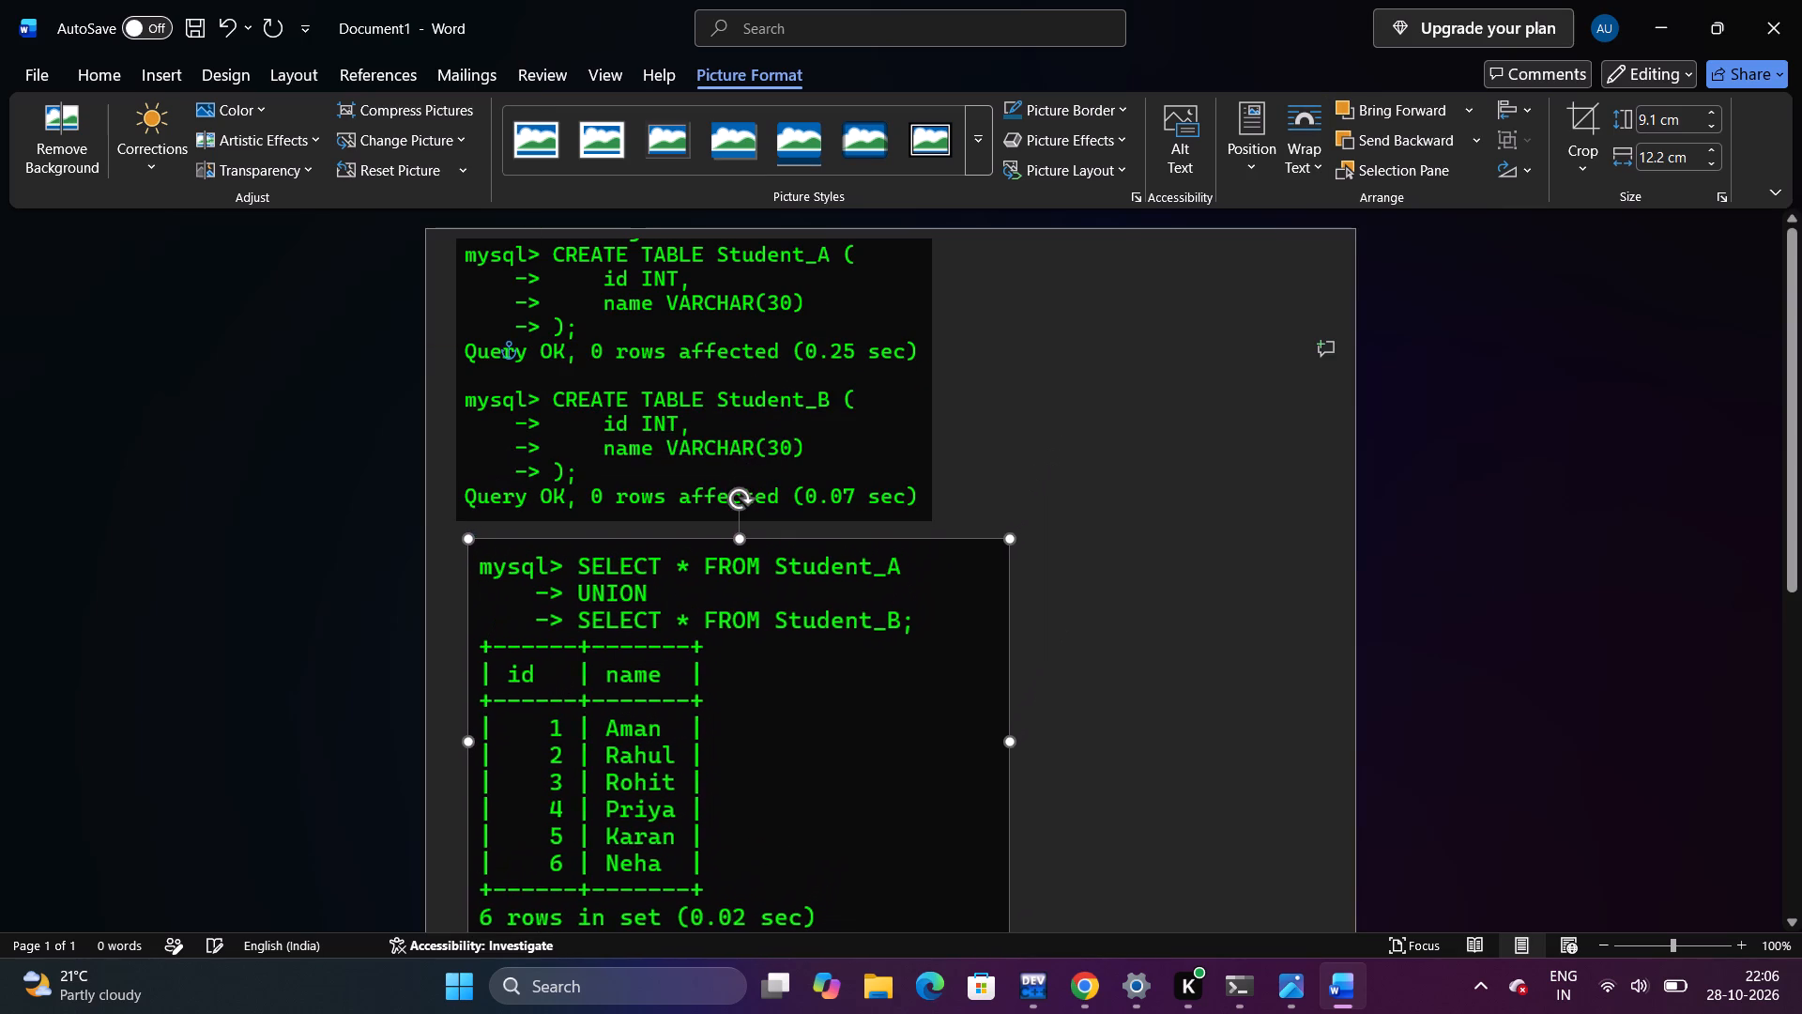
drag(945, 731, 940, 731)
click(940, 731)
Shrink the UNION picture proportionally to about 7.93 cm x 10.63 cm, matching the width of the picture above it.
scroll(1143, 595, down, 4)
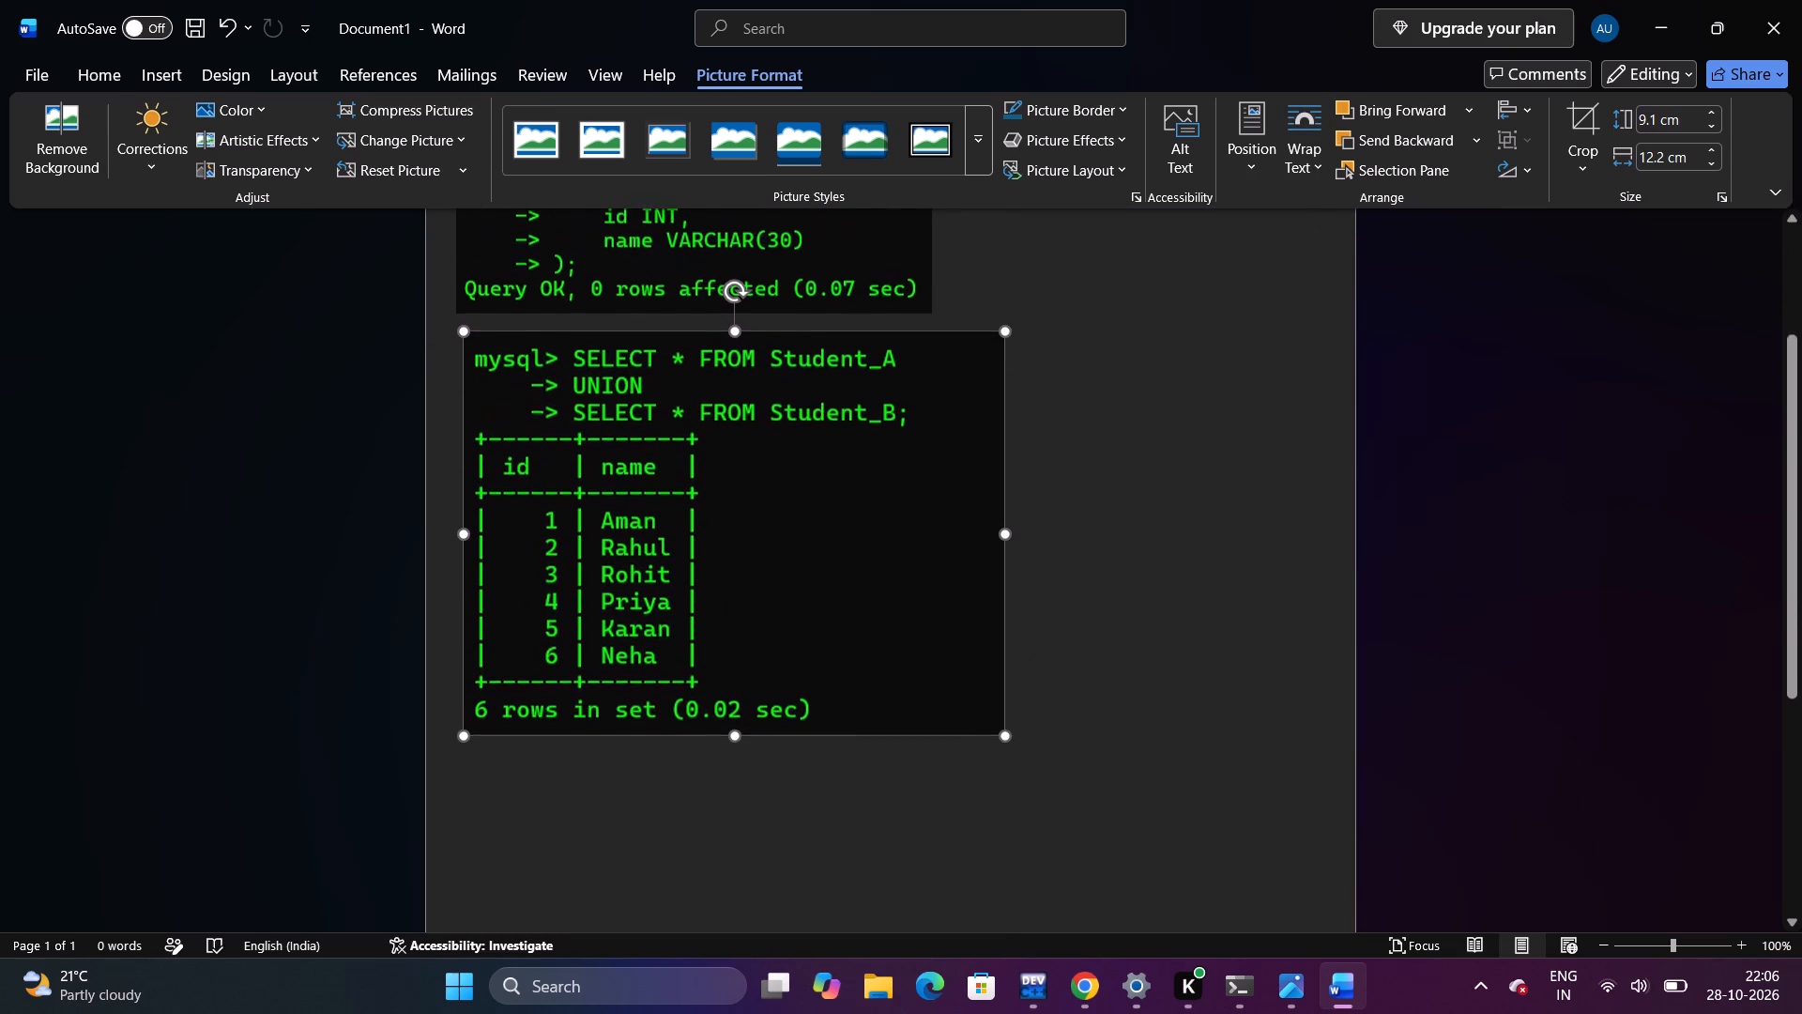
click(1138, 576)
click(1011, 591)
click(984, 597)
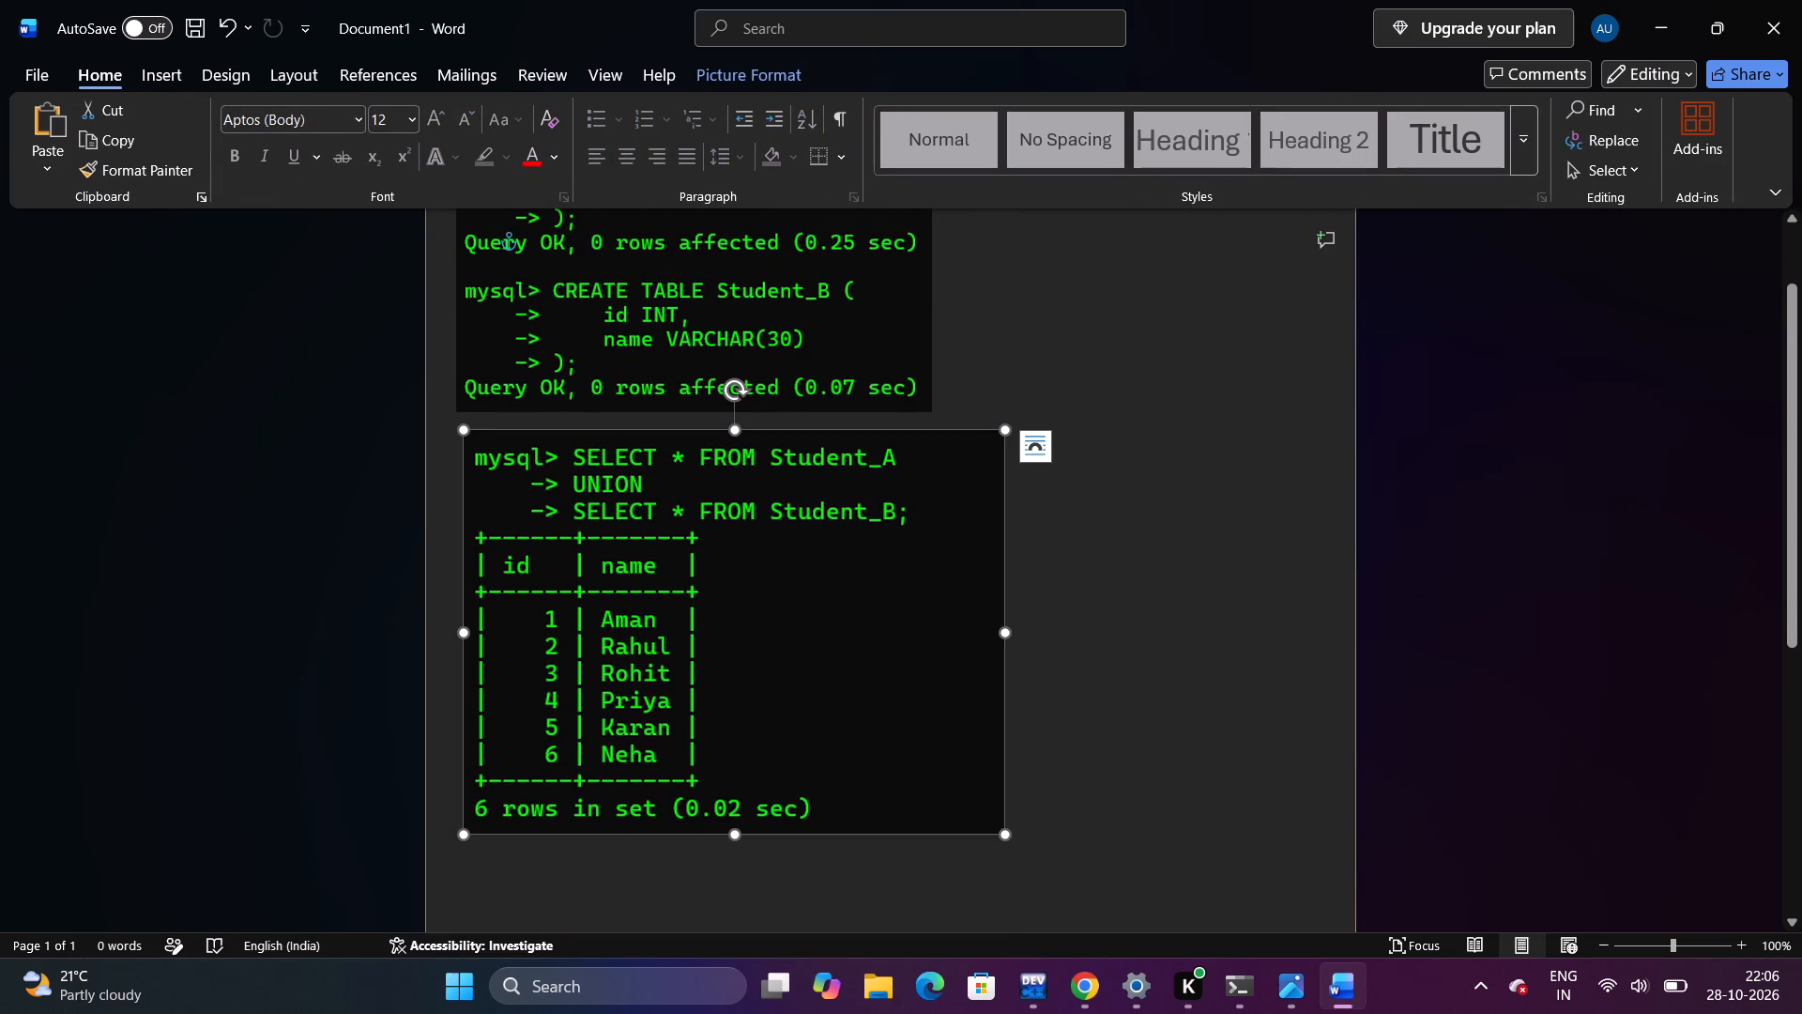
drag(1006, 837, 935, 755)
click(1067, 607)
scroll(1067, 607, down, 2)
scroll(1067, 607, up, 2)
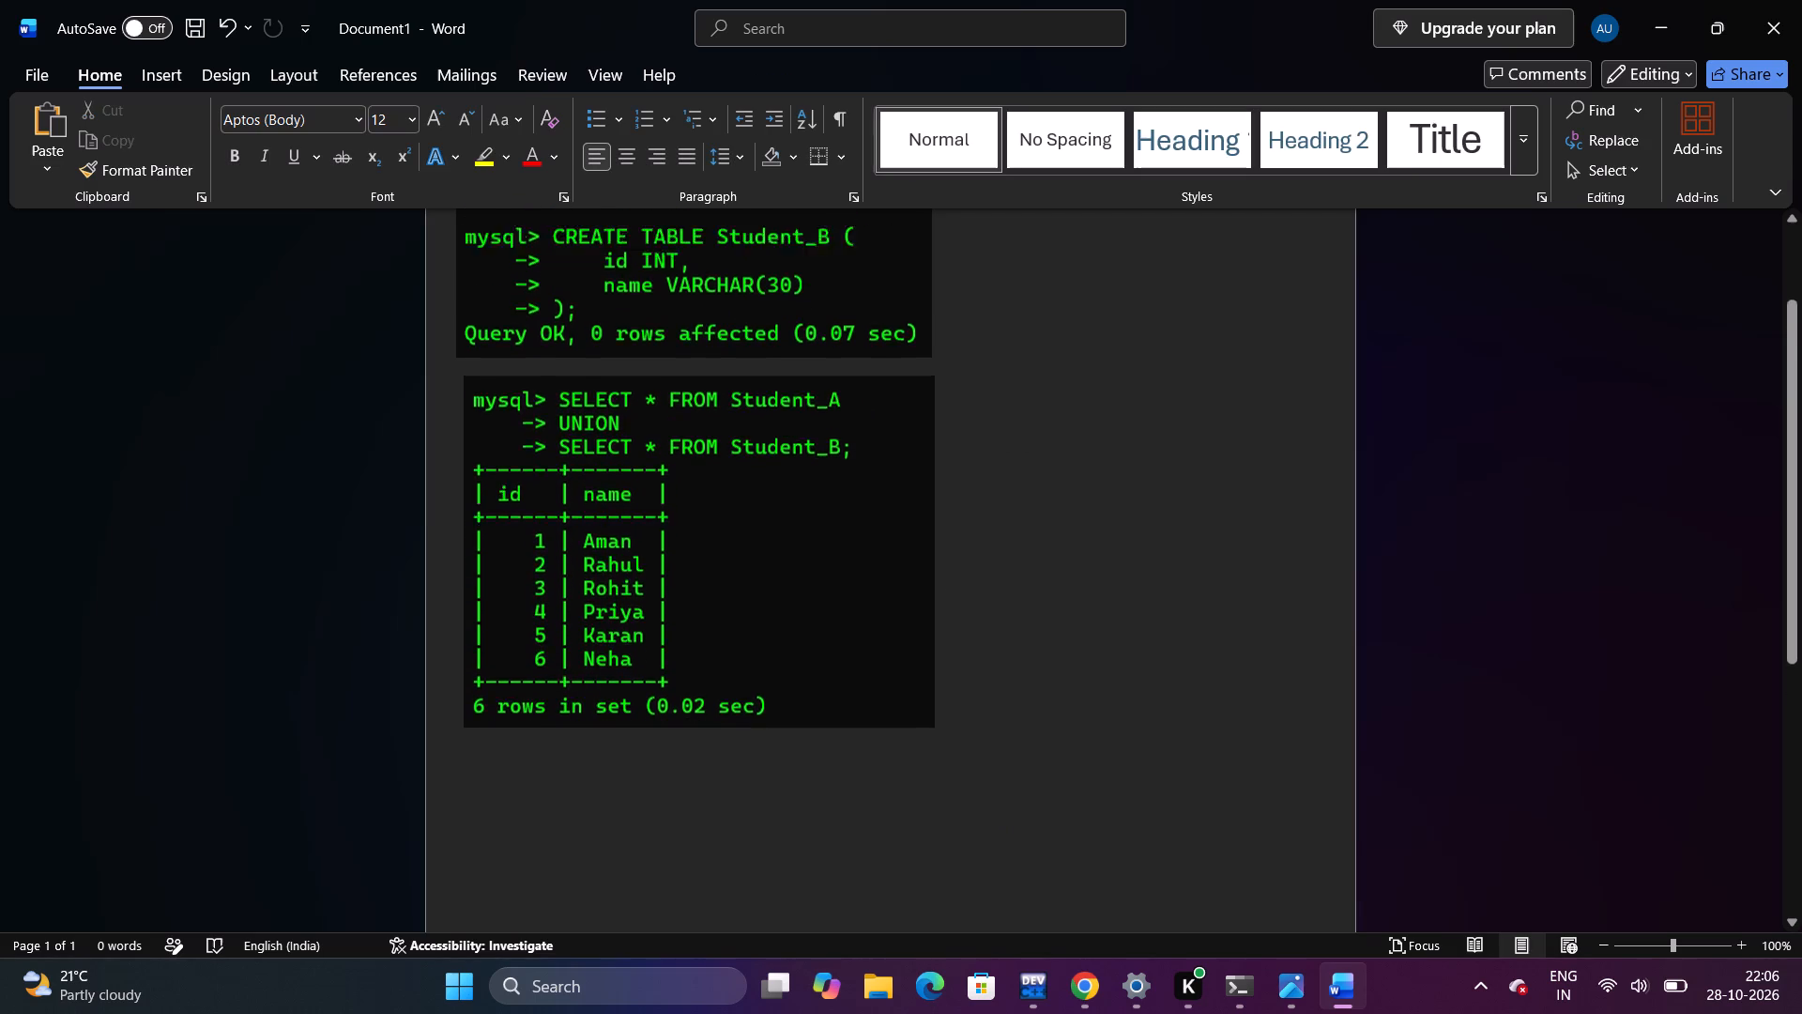
scroll(1067, 607, up, 6)
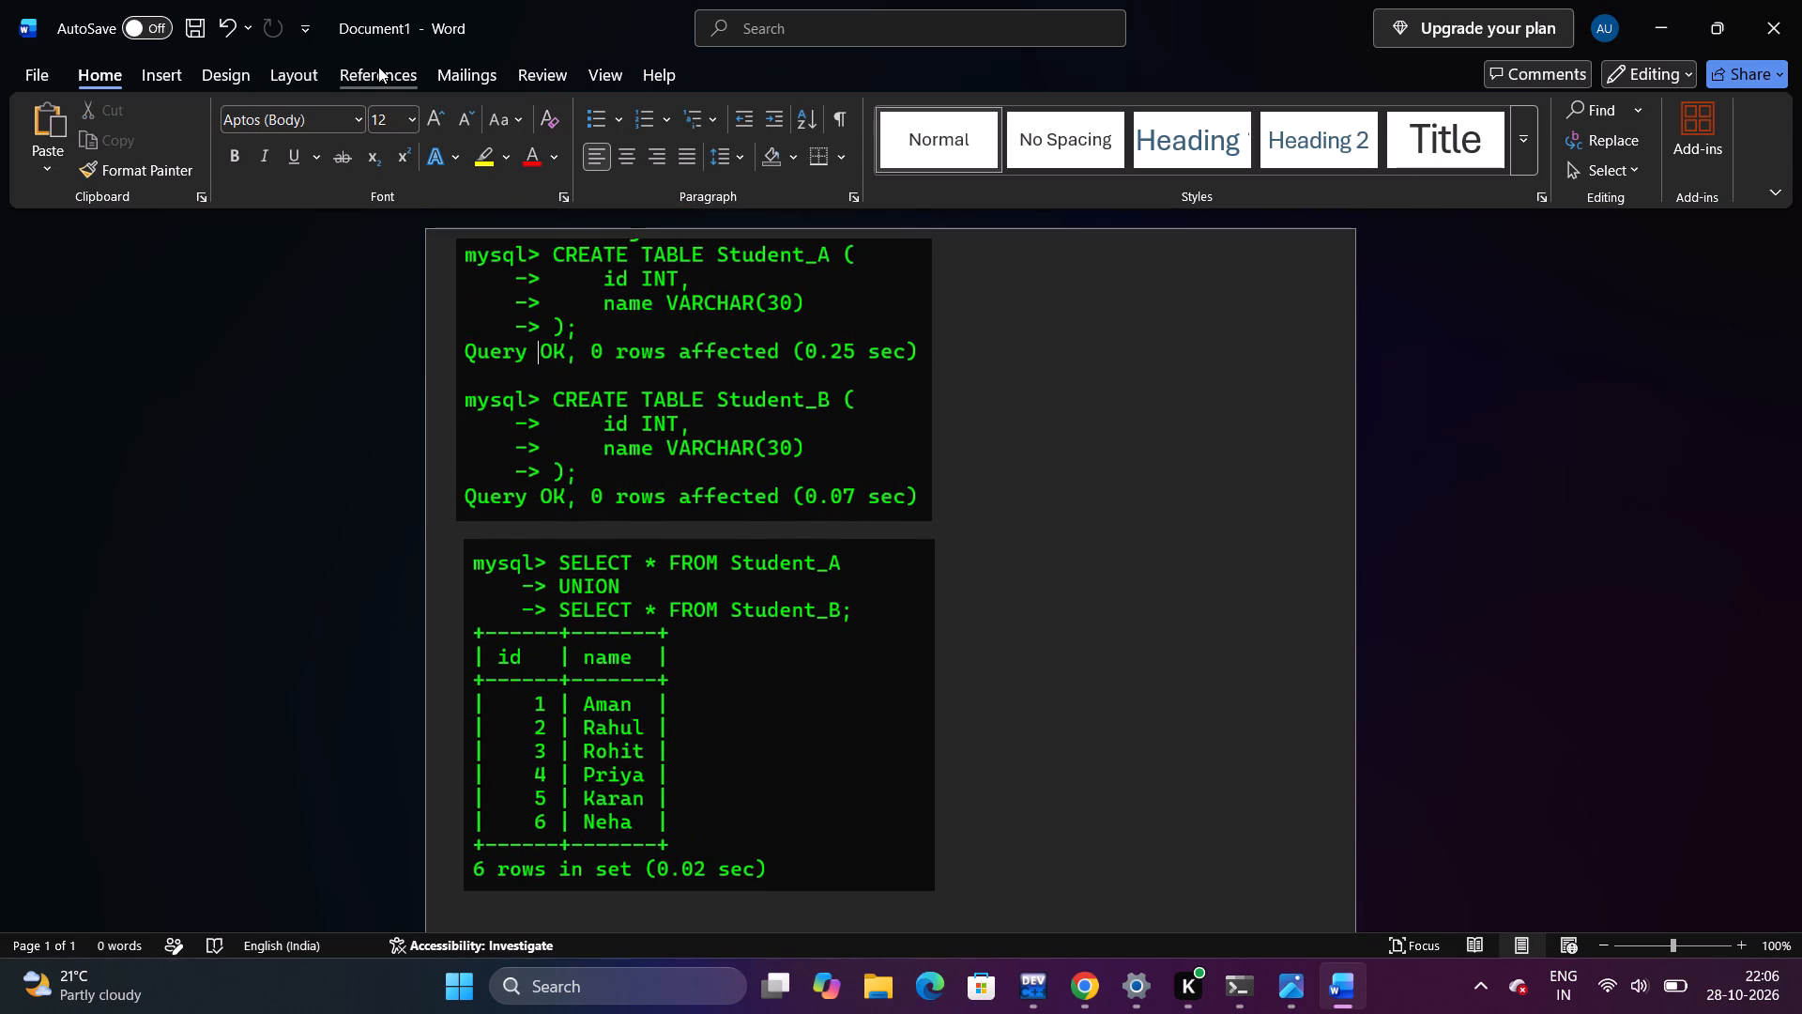
click(177, 76)
click(248, 155)
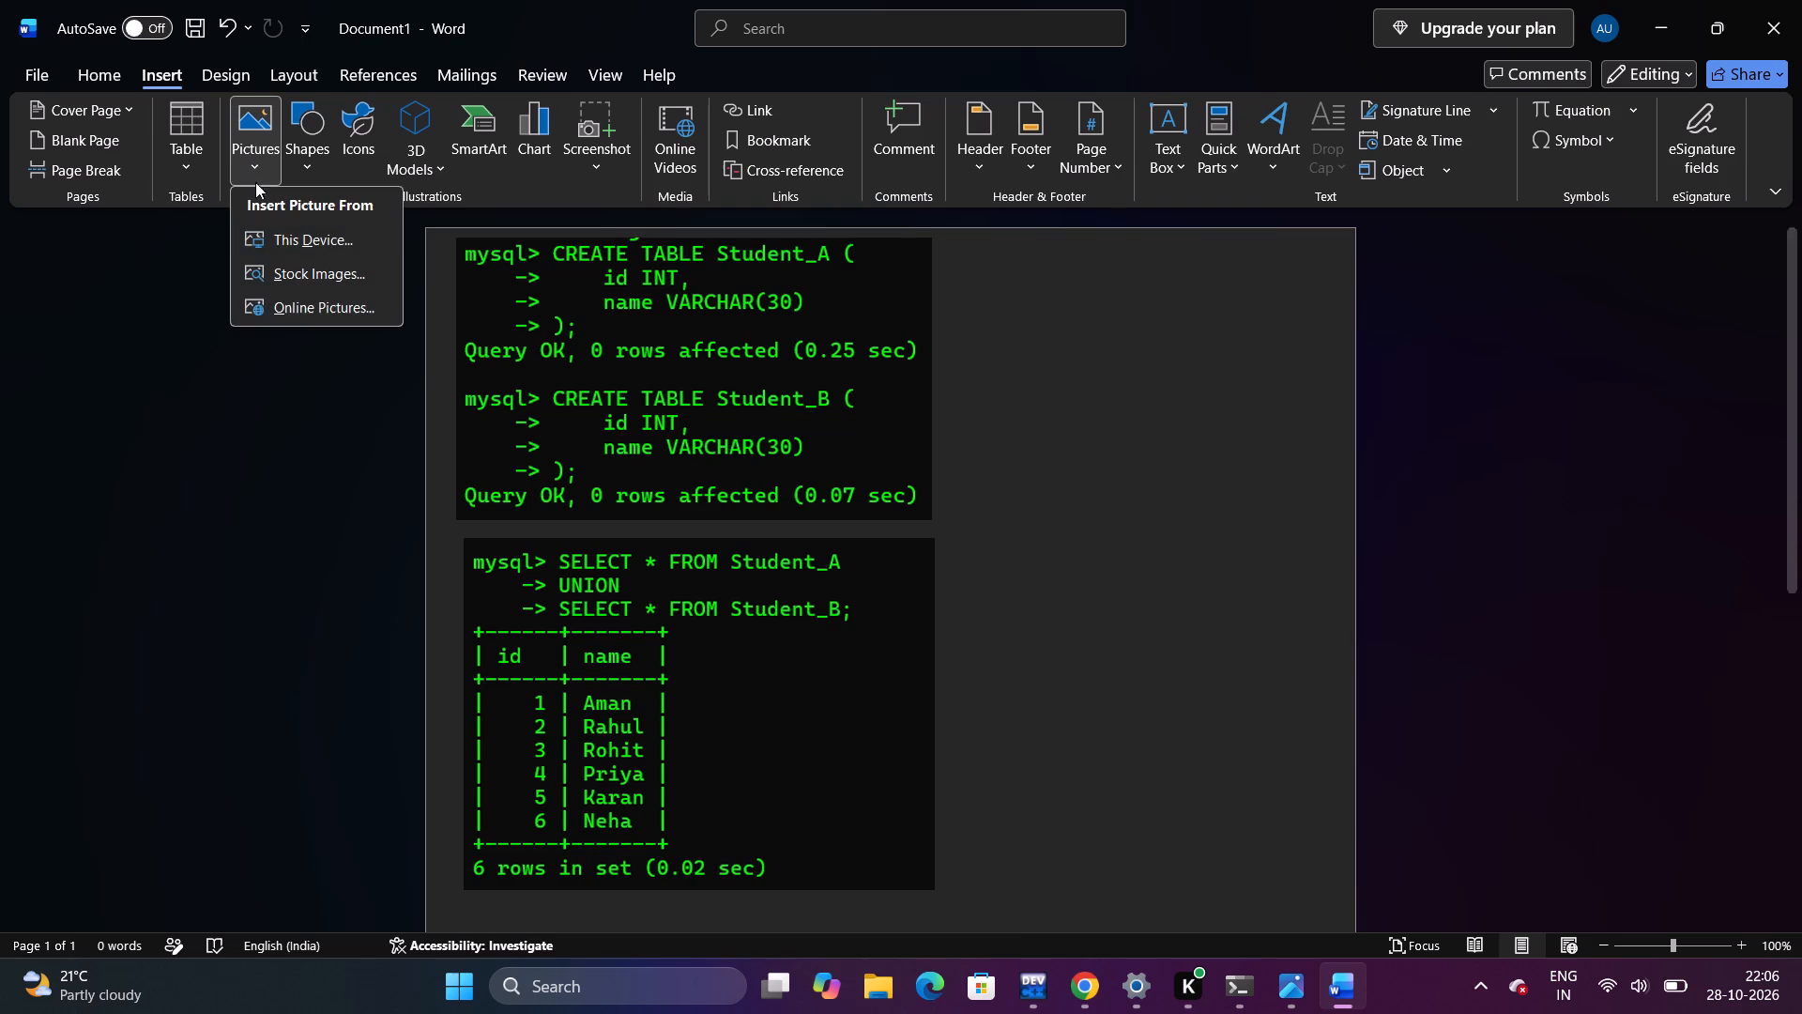
click(274, 226)
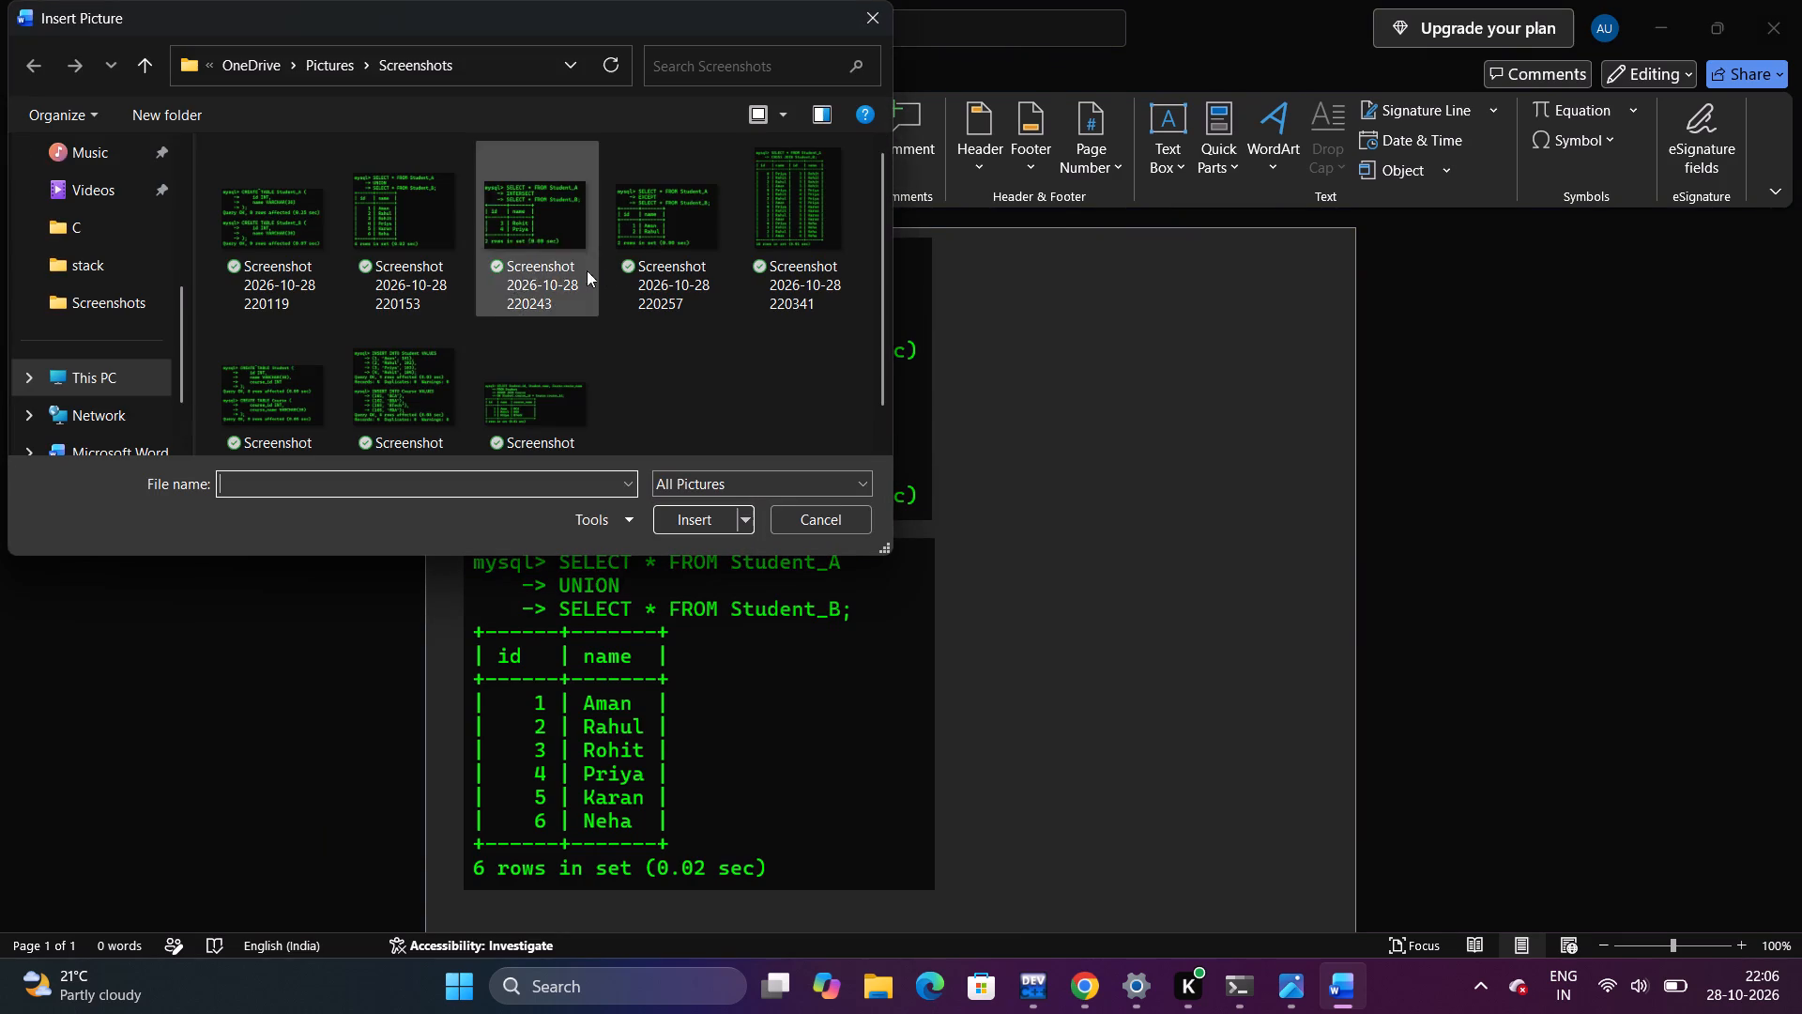
click(488, 233)
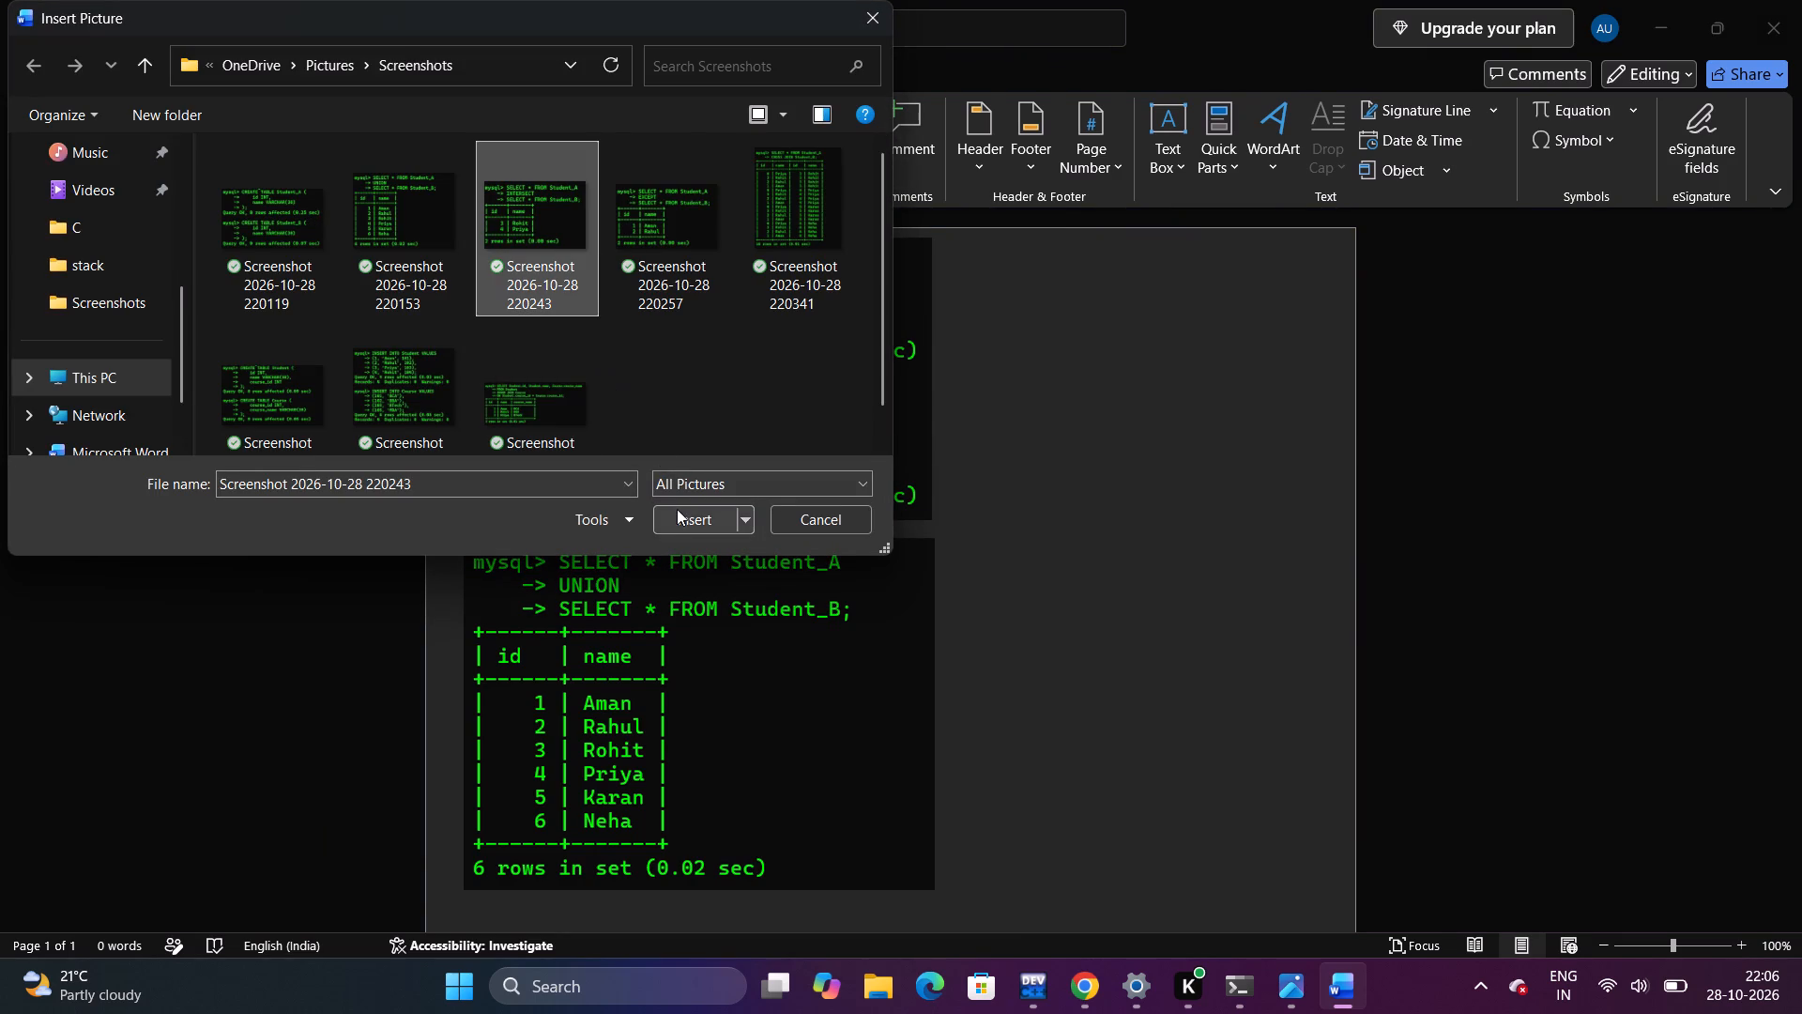
click(677, 509)
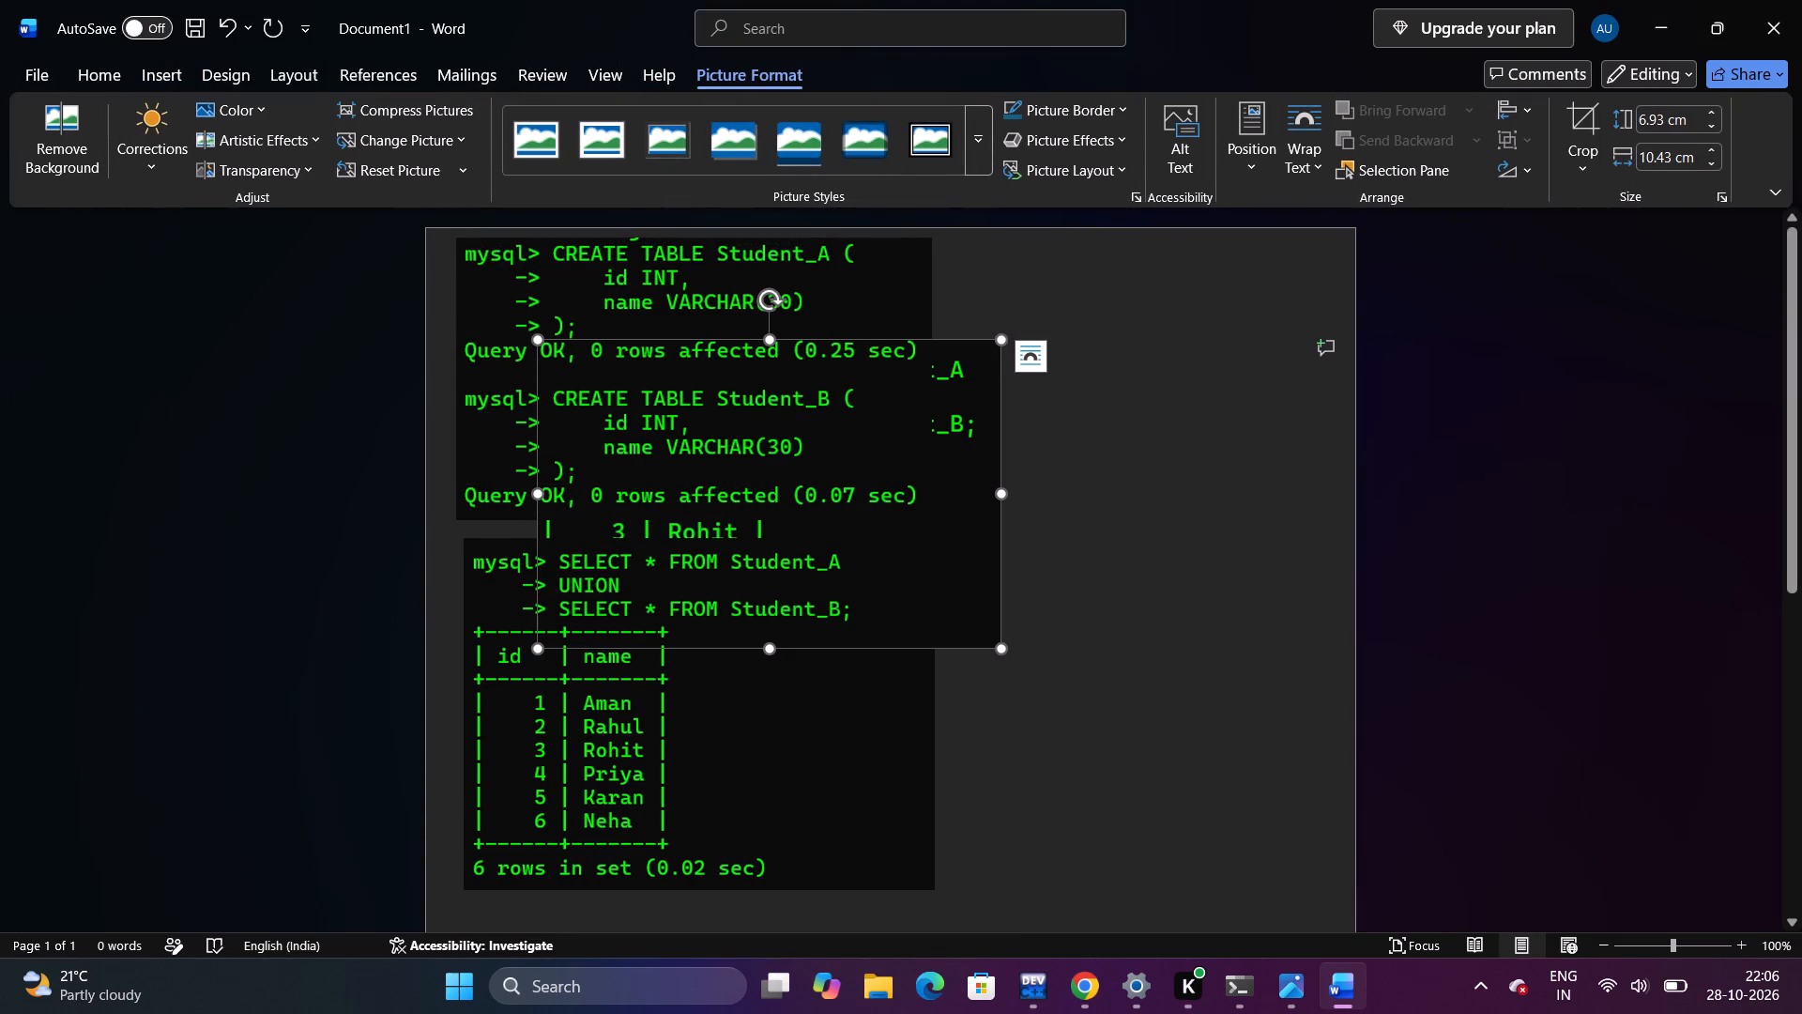
Set the INTERSECT picture's text wrapping to In Front of Text and place it below the UNION picture.
drag(902, 496, 912, 550)
drag(910, 542, 908, 531)
click(981, 459)
drag(956, 460, 968, 509)
click(1300, 170)
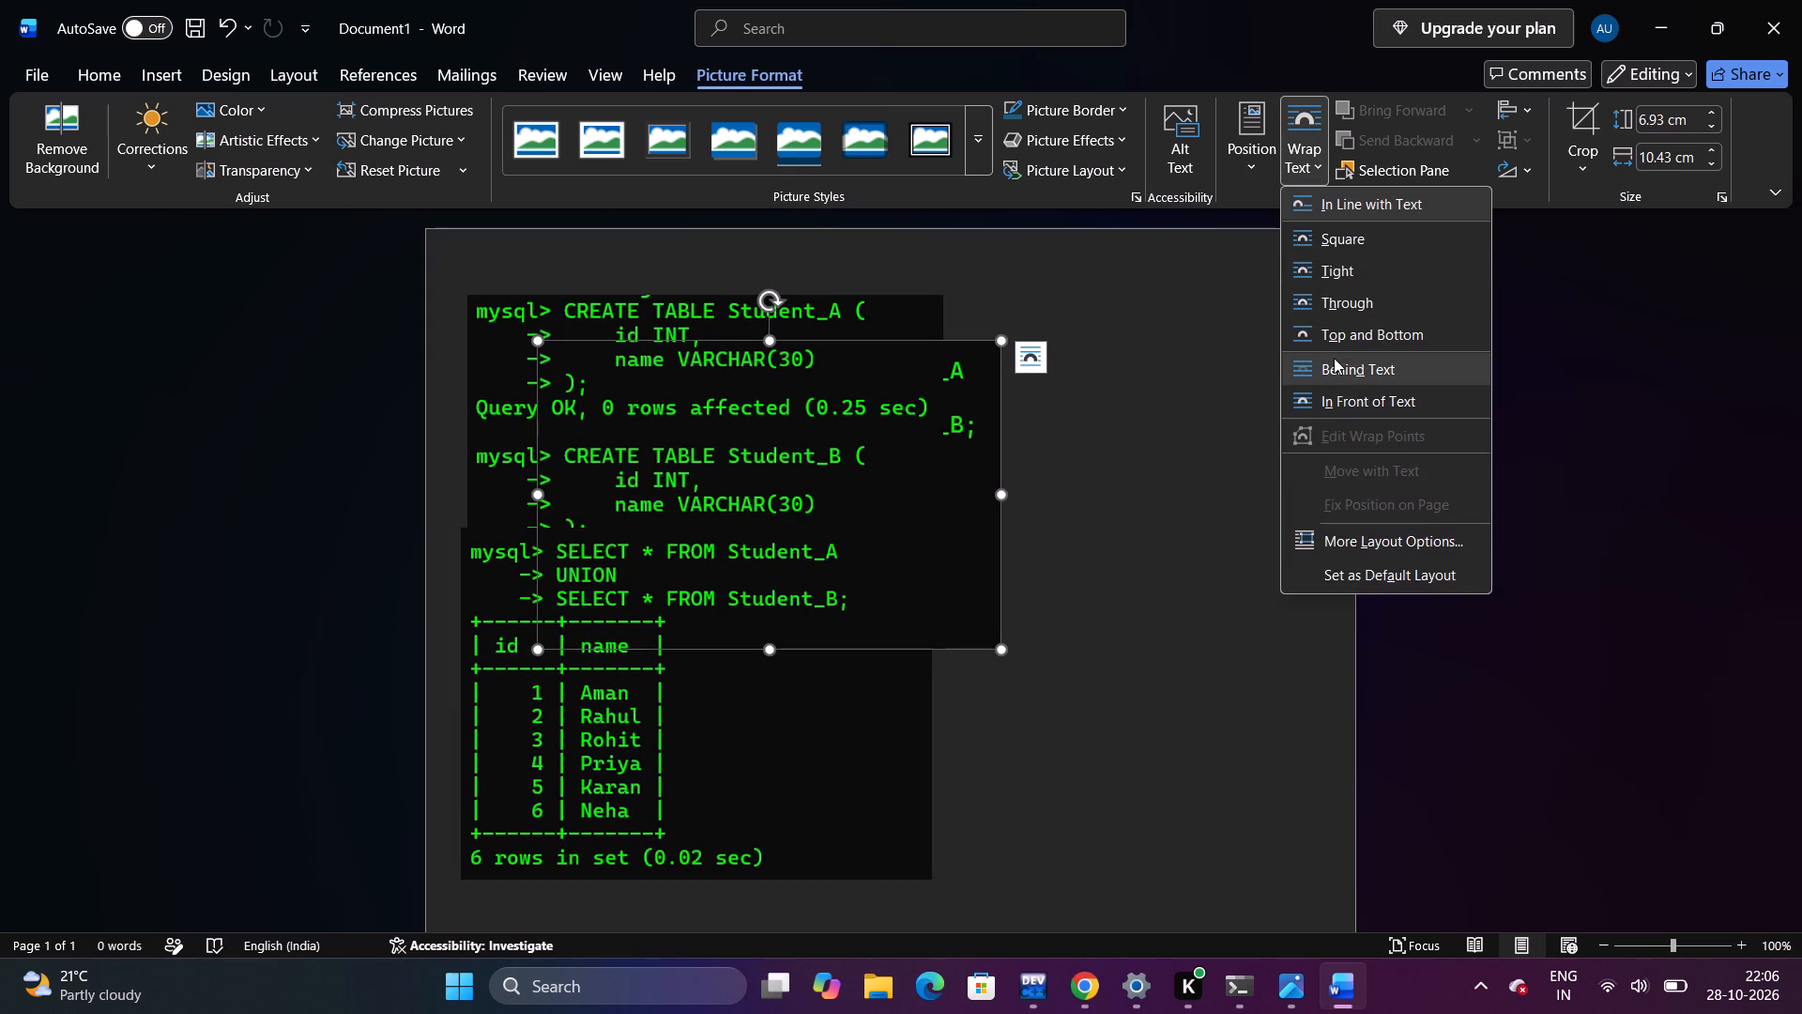
click(1346, 405)
drag(935, 505, 941, 819)
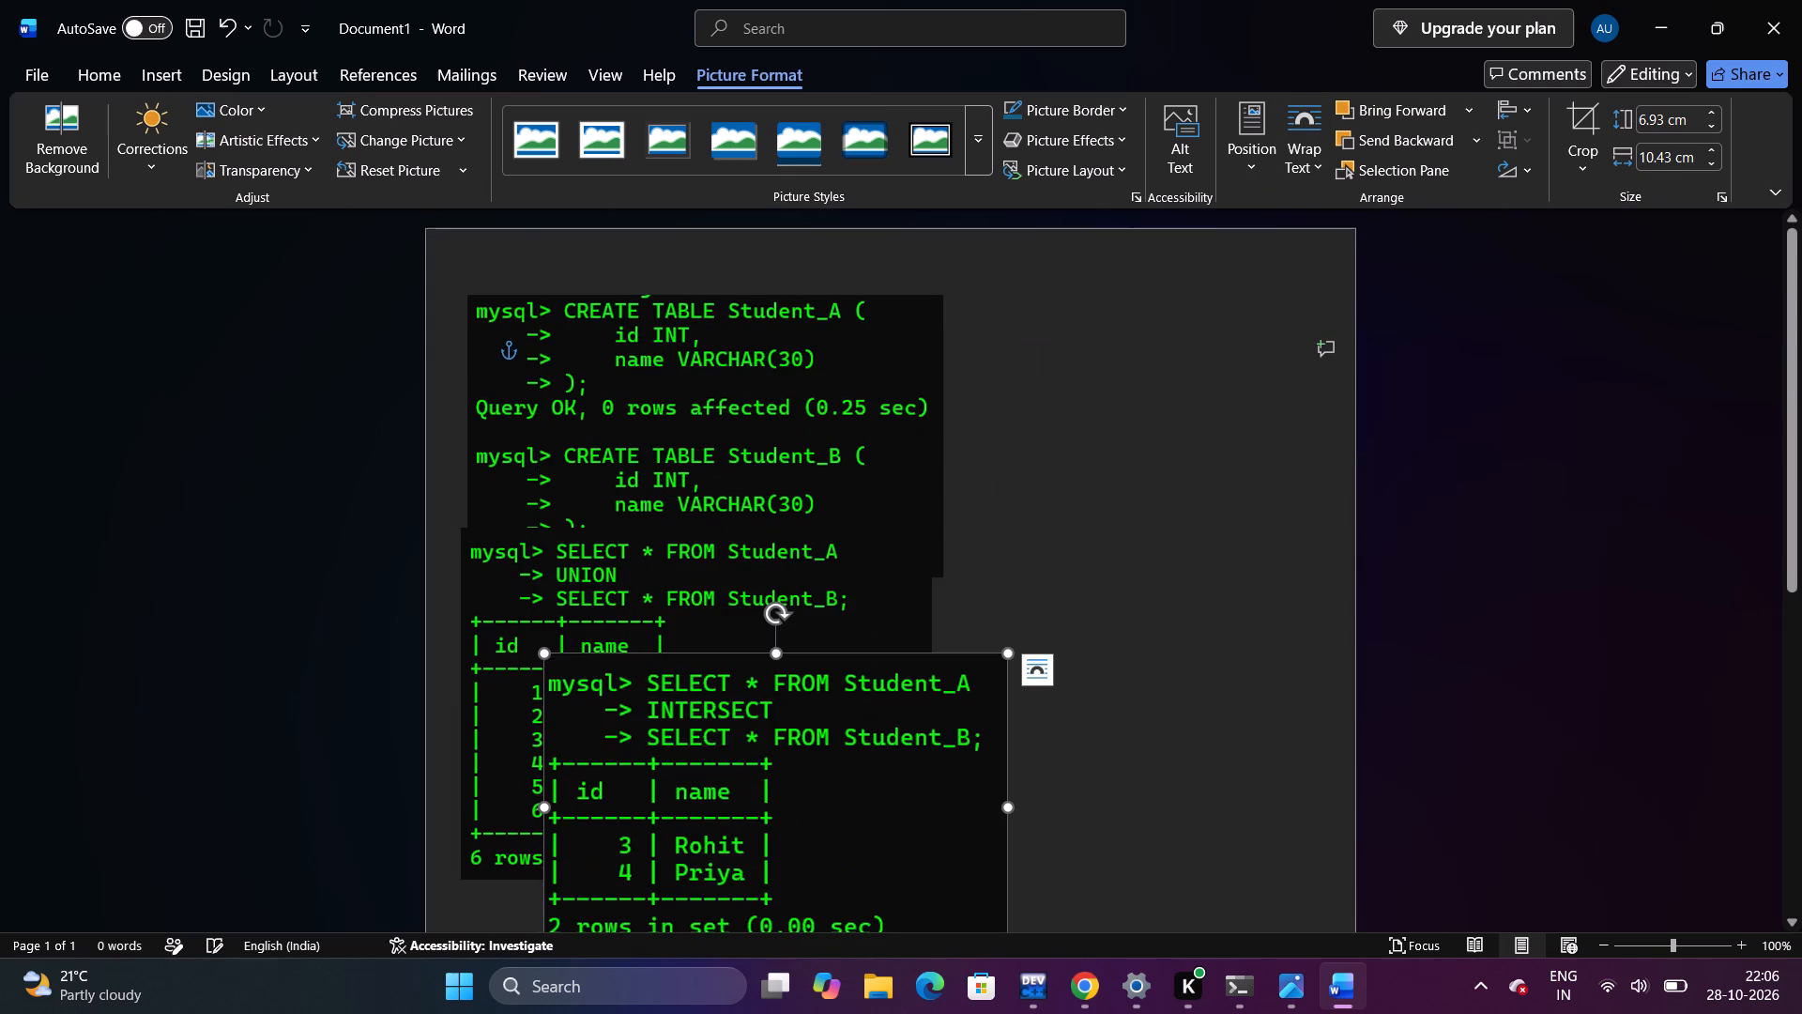
scroll(1047, 440, down, 4)
drag(757, 608, 680, 860)
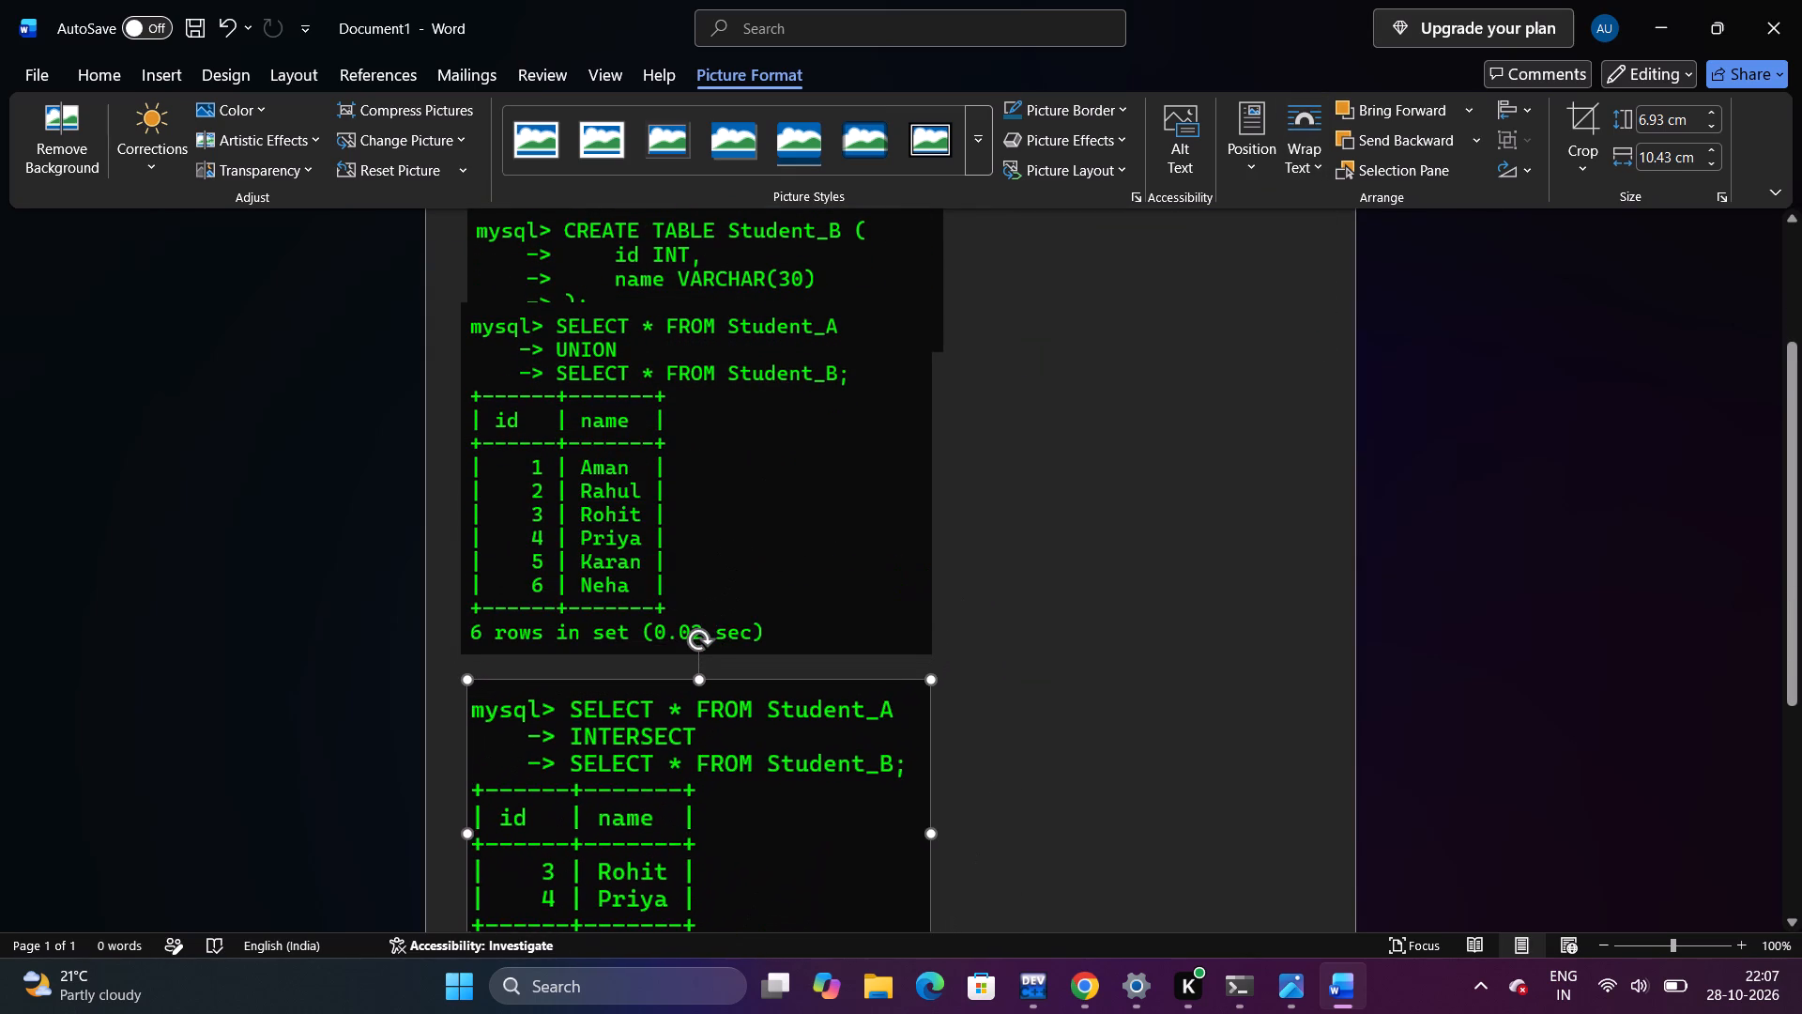
drag(680, 860, 680, 858)
Move the CREATE TABLE picture up to the top of the page so it clears the UNION picture.
click(697, 485)
scroll(786, 474, up, 2)
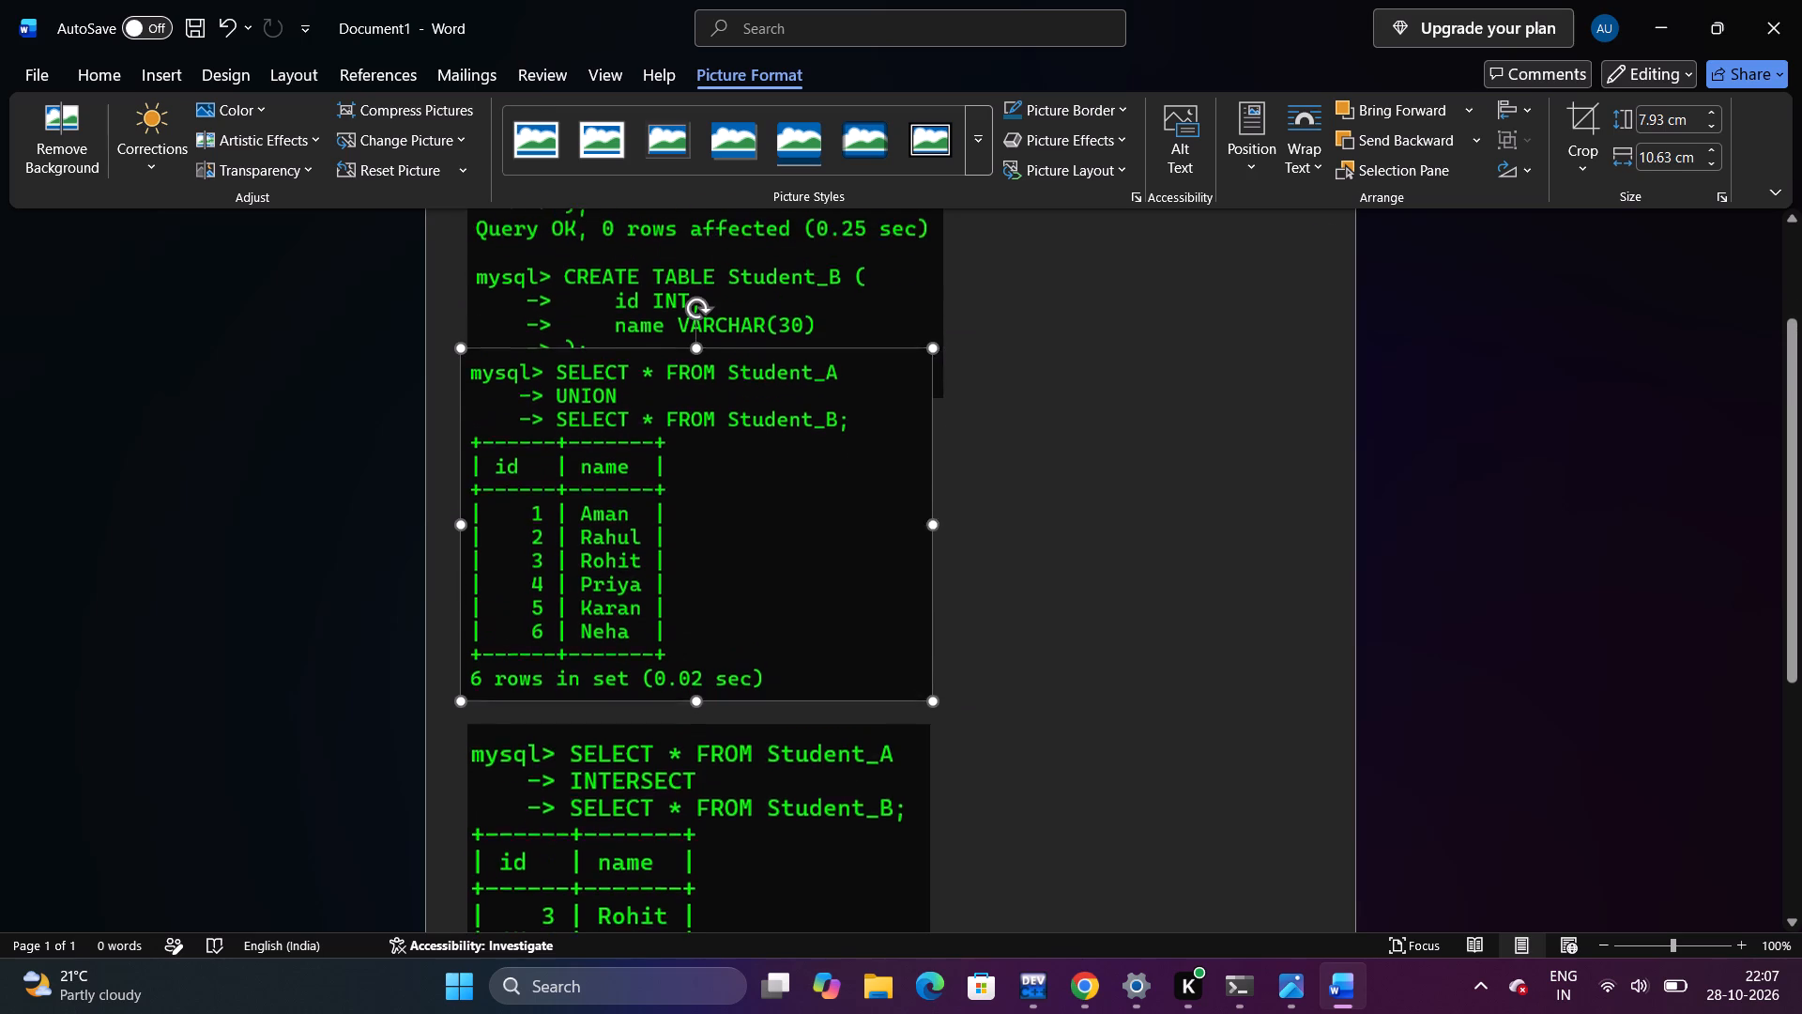
scroll(786, 474, up, 2)
click(772, 446)
drag(771, 445, 756, 392)
drag(755, 384, 741, 330)
click(721, 653)
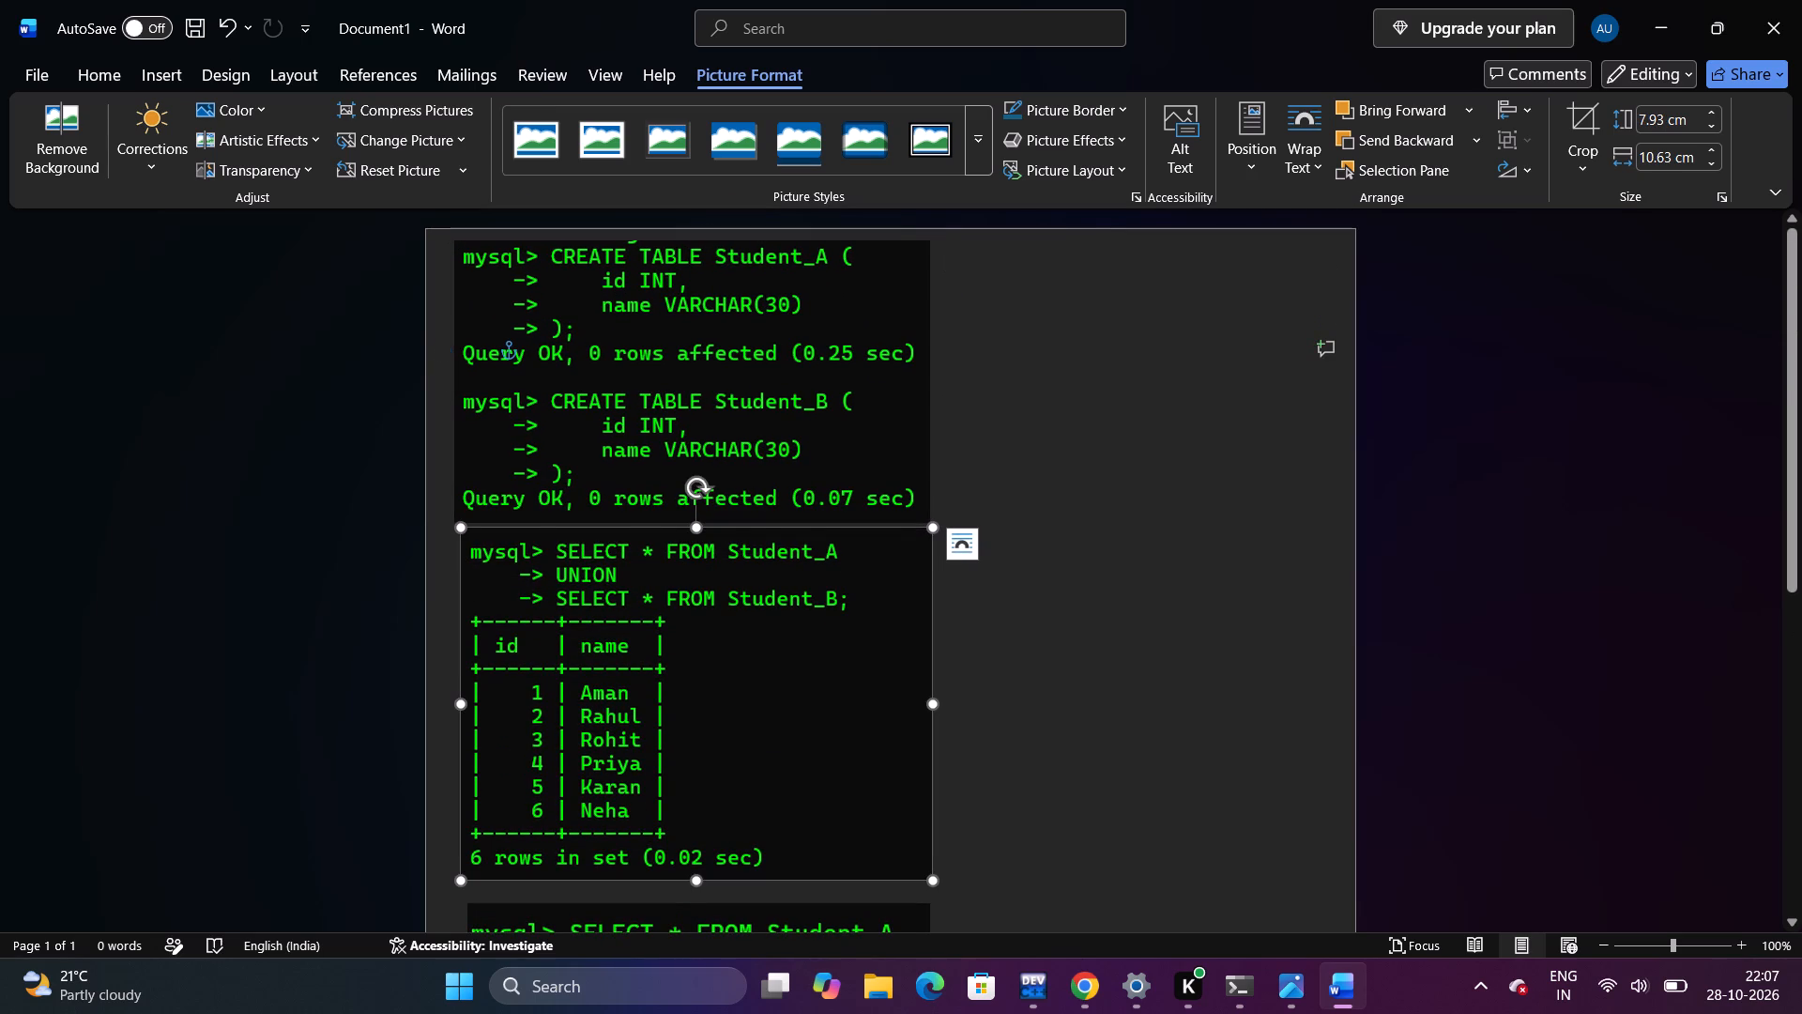
click(720, 654)
Move the INTERSECT picture up to sit just under the UNION picture with their left edges aligned.
scroll(784, 580, down, 6)
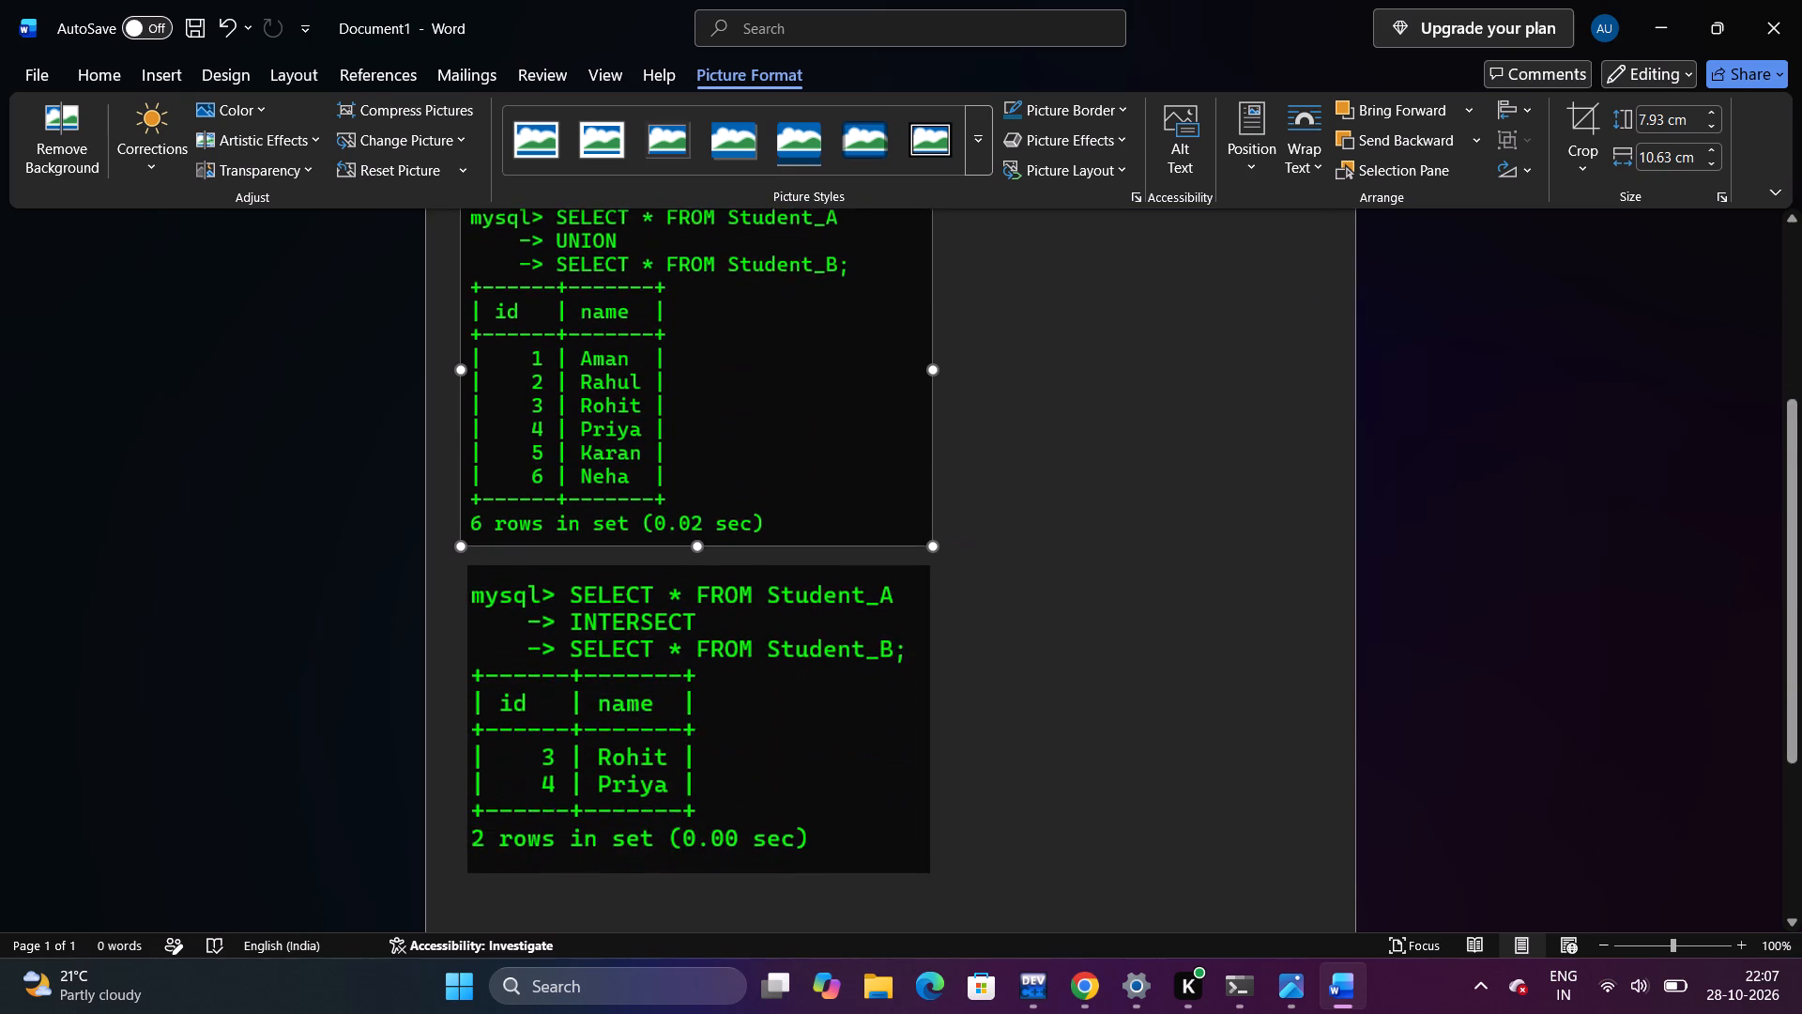
scroll(738, 619, down, 2)
click(698, 595)
drag(710, 592, 697, 581)
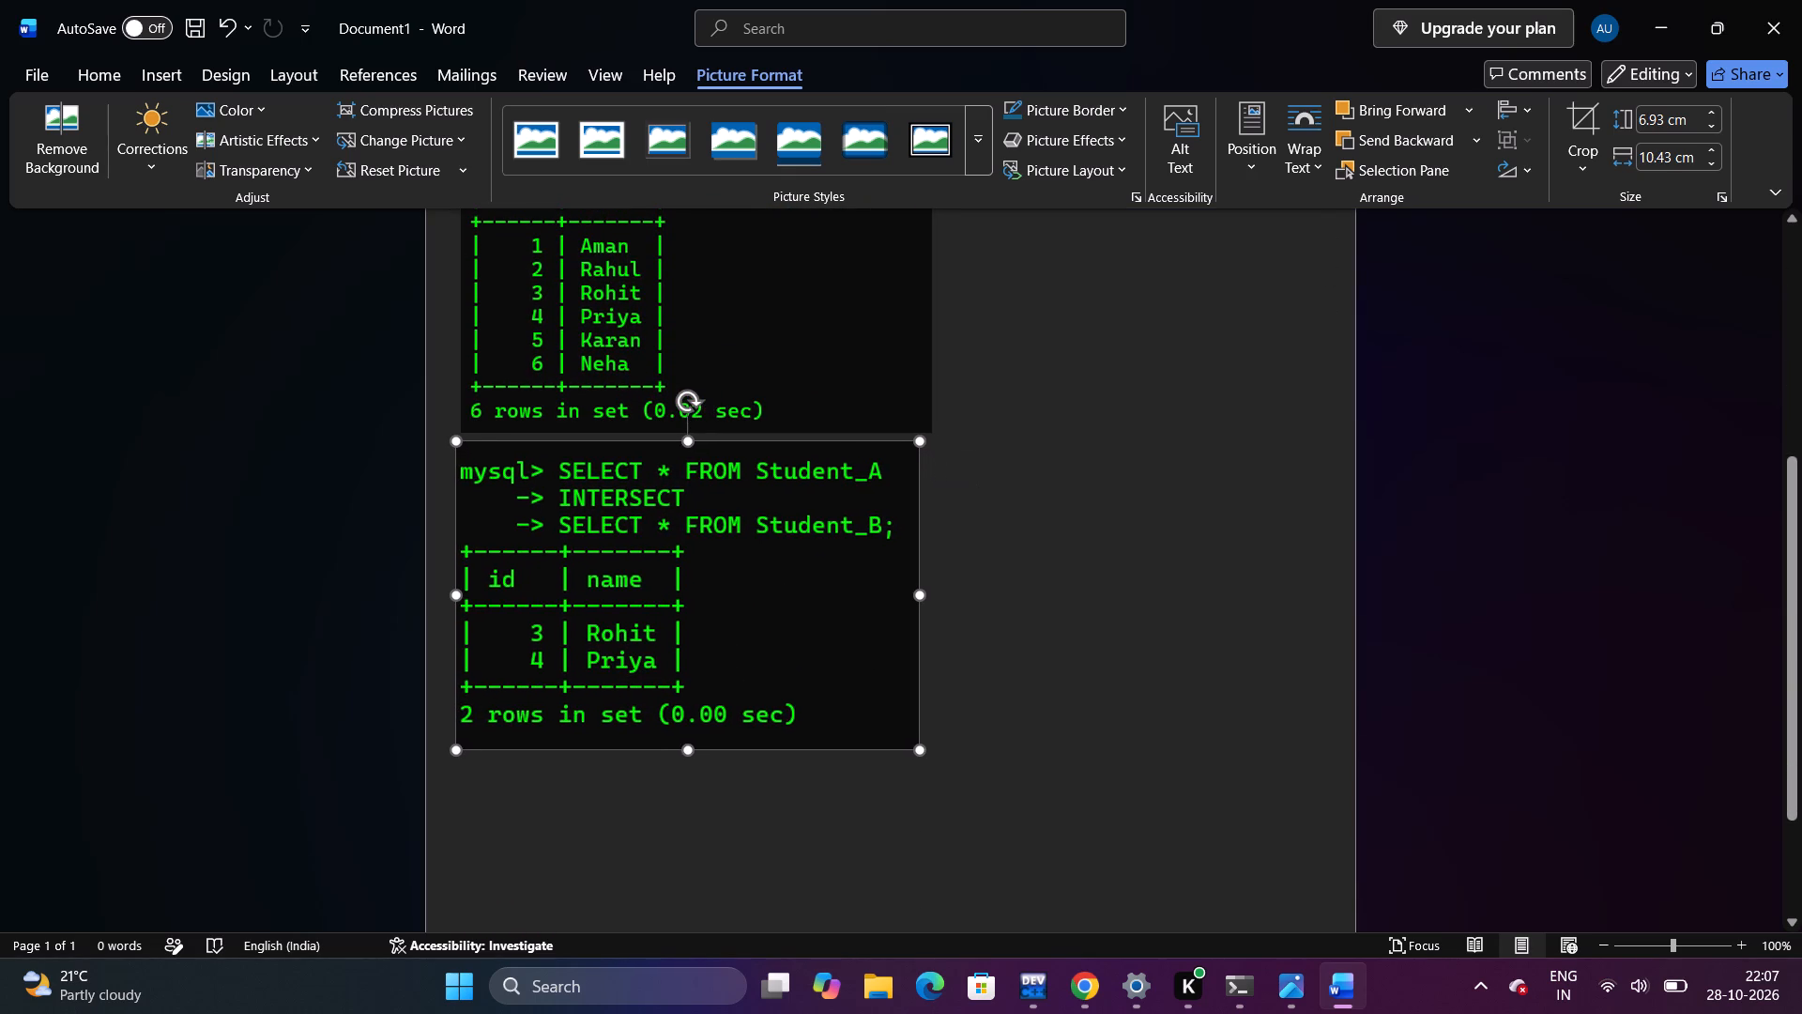
drag(697, 581, 705, 581)
click(1006, 542)
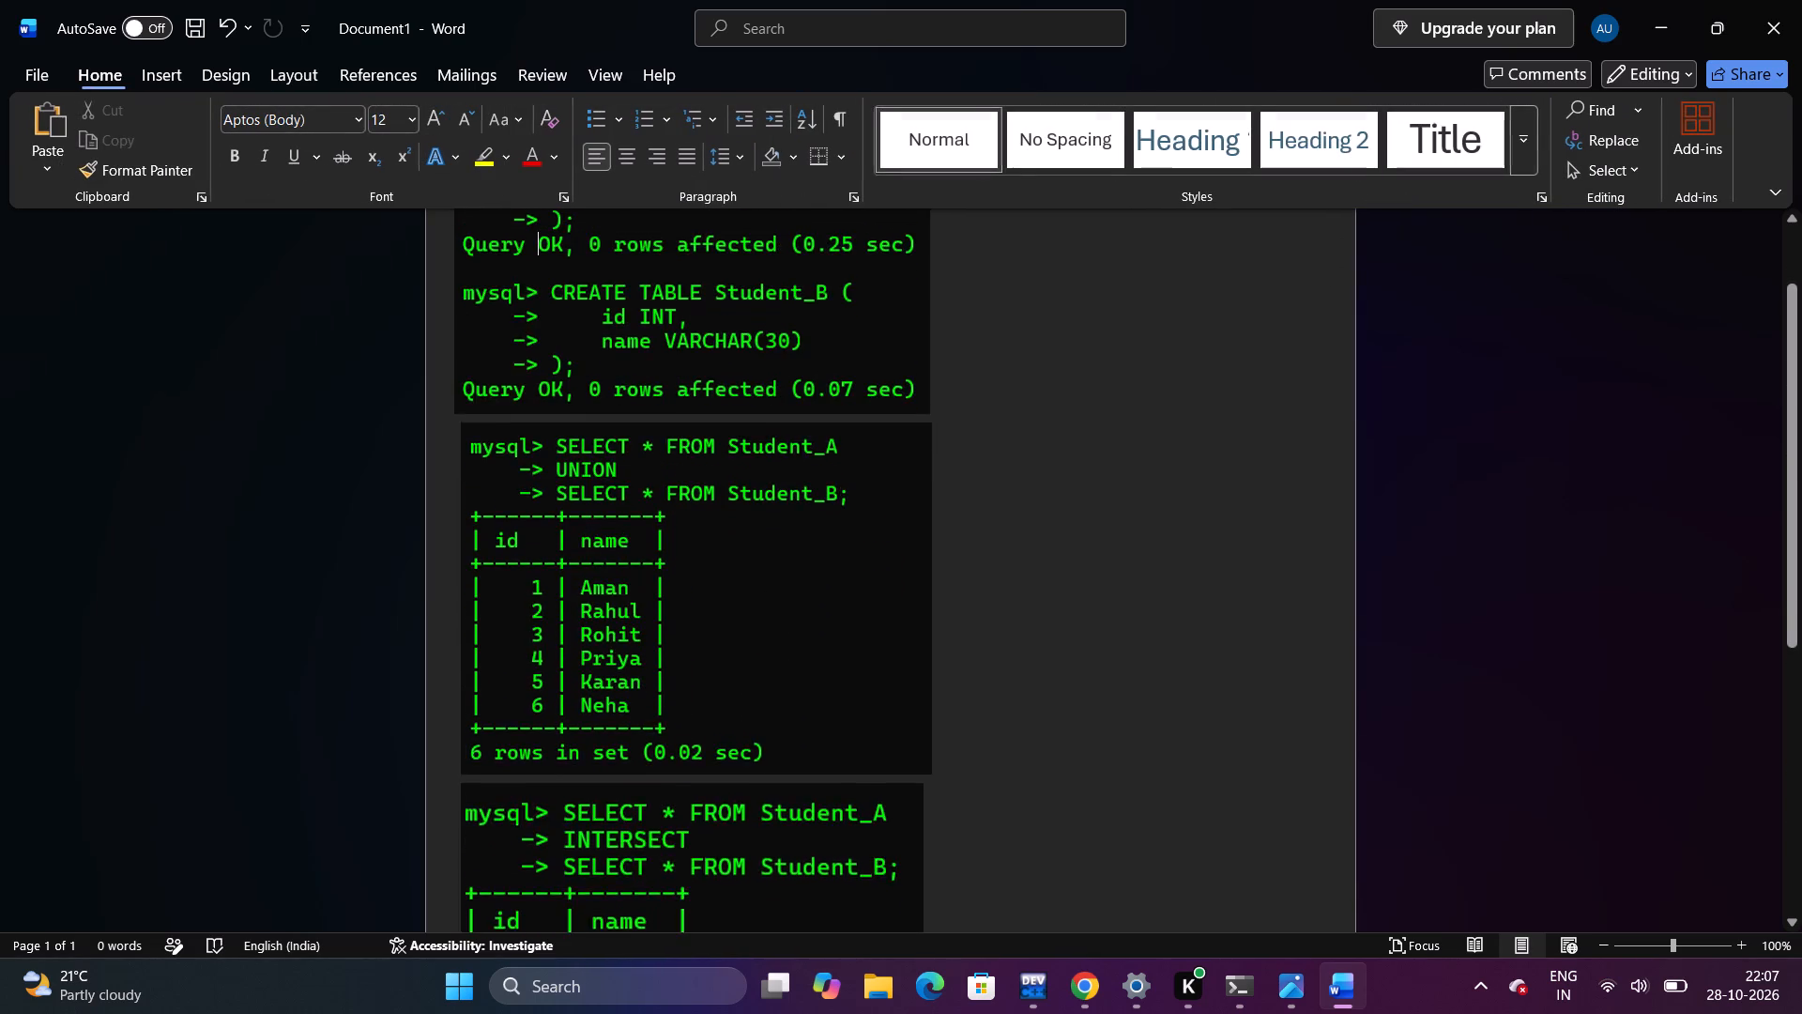
scroll(1003, 528, up, 4)
scroll(1000, 522, down, 9)
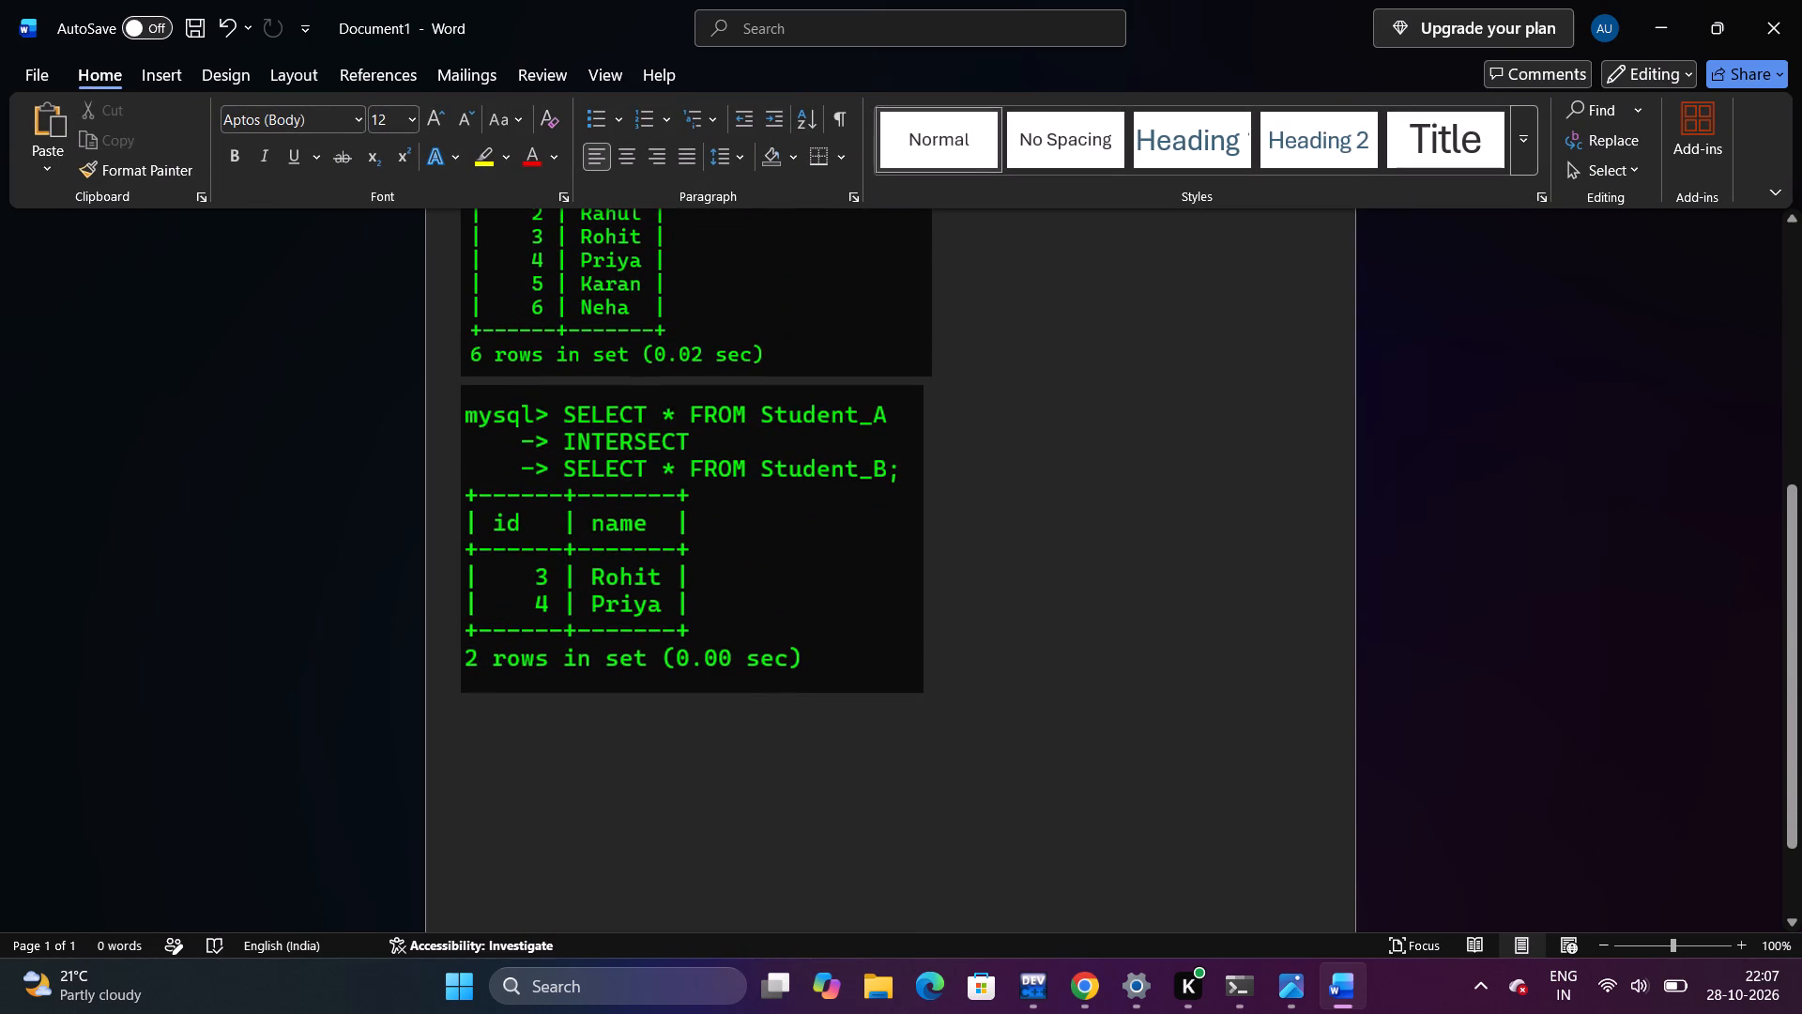
click(140, 81)
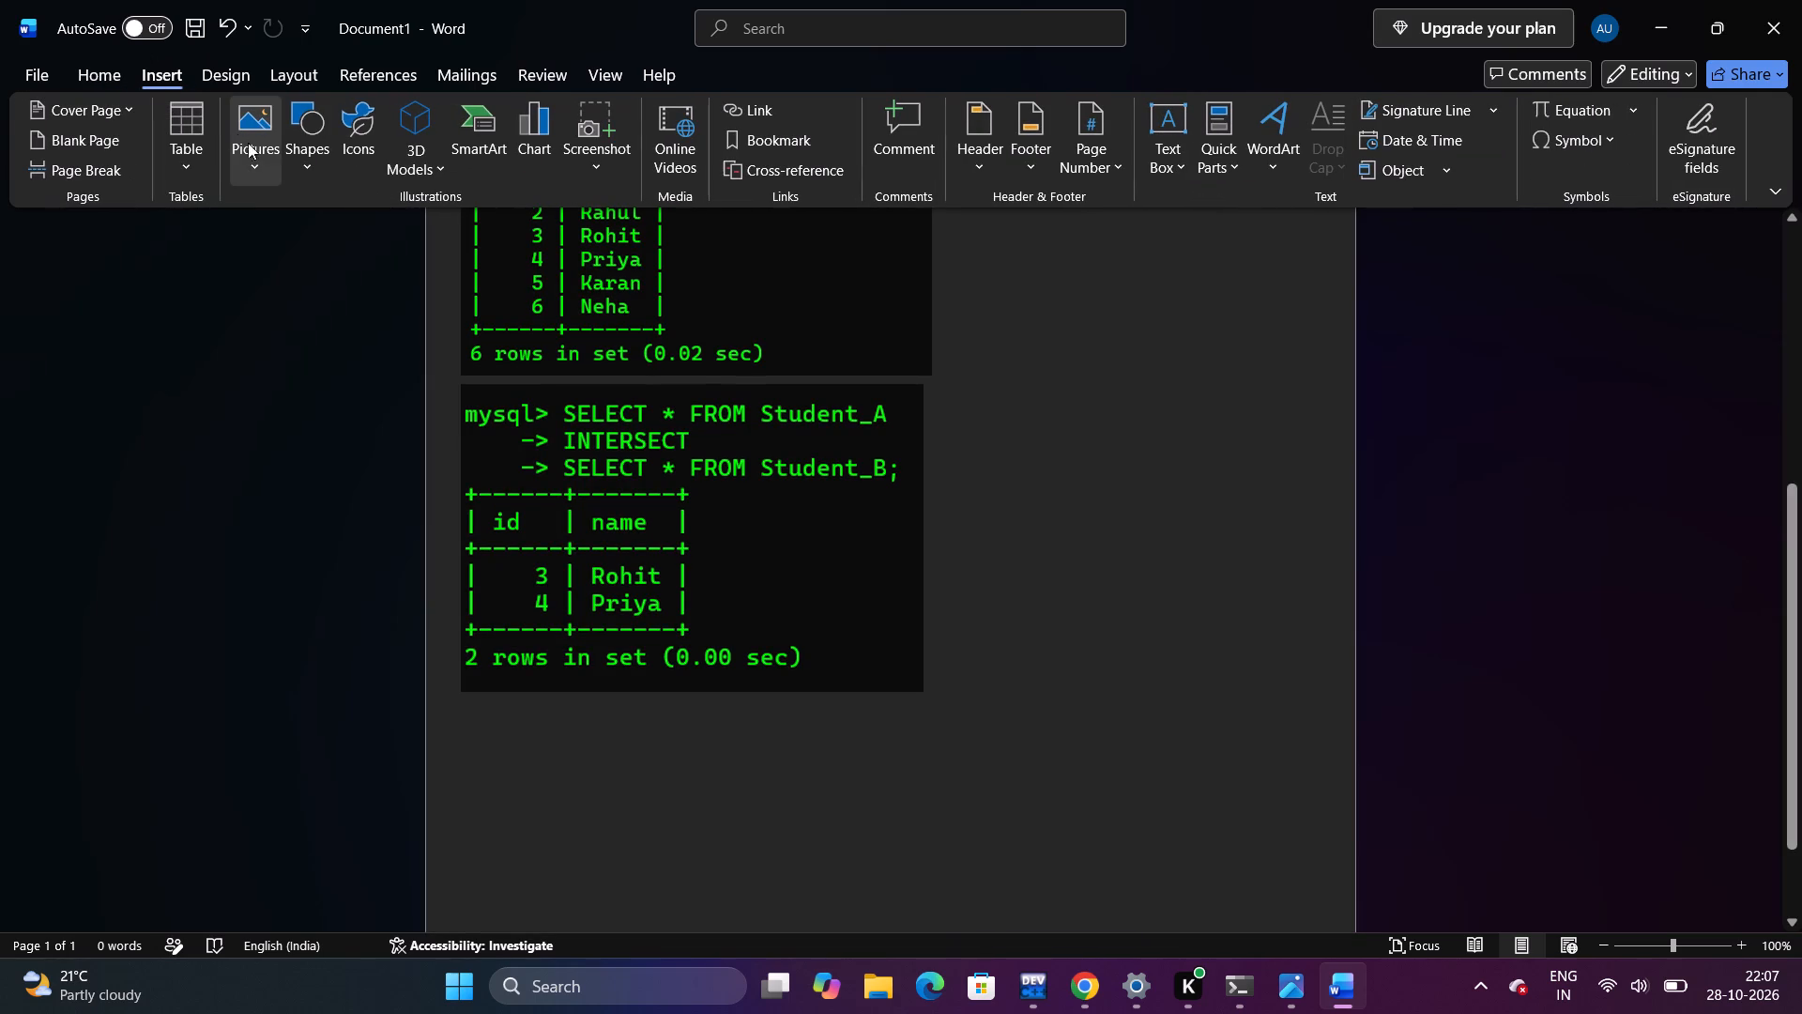
click(268, 161)
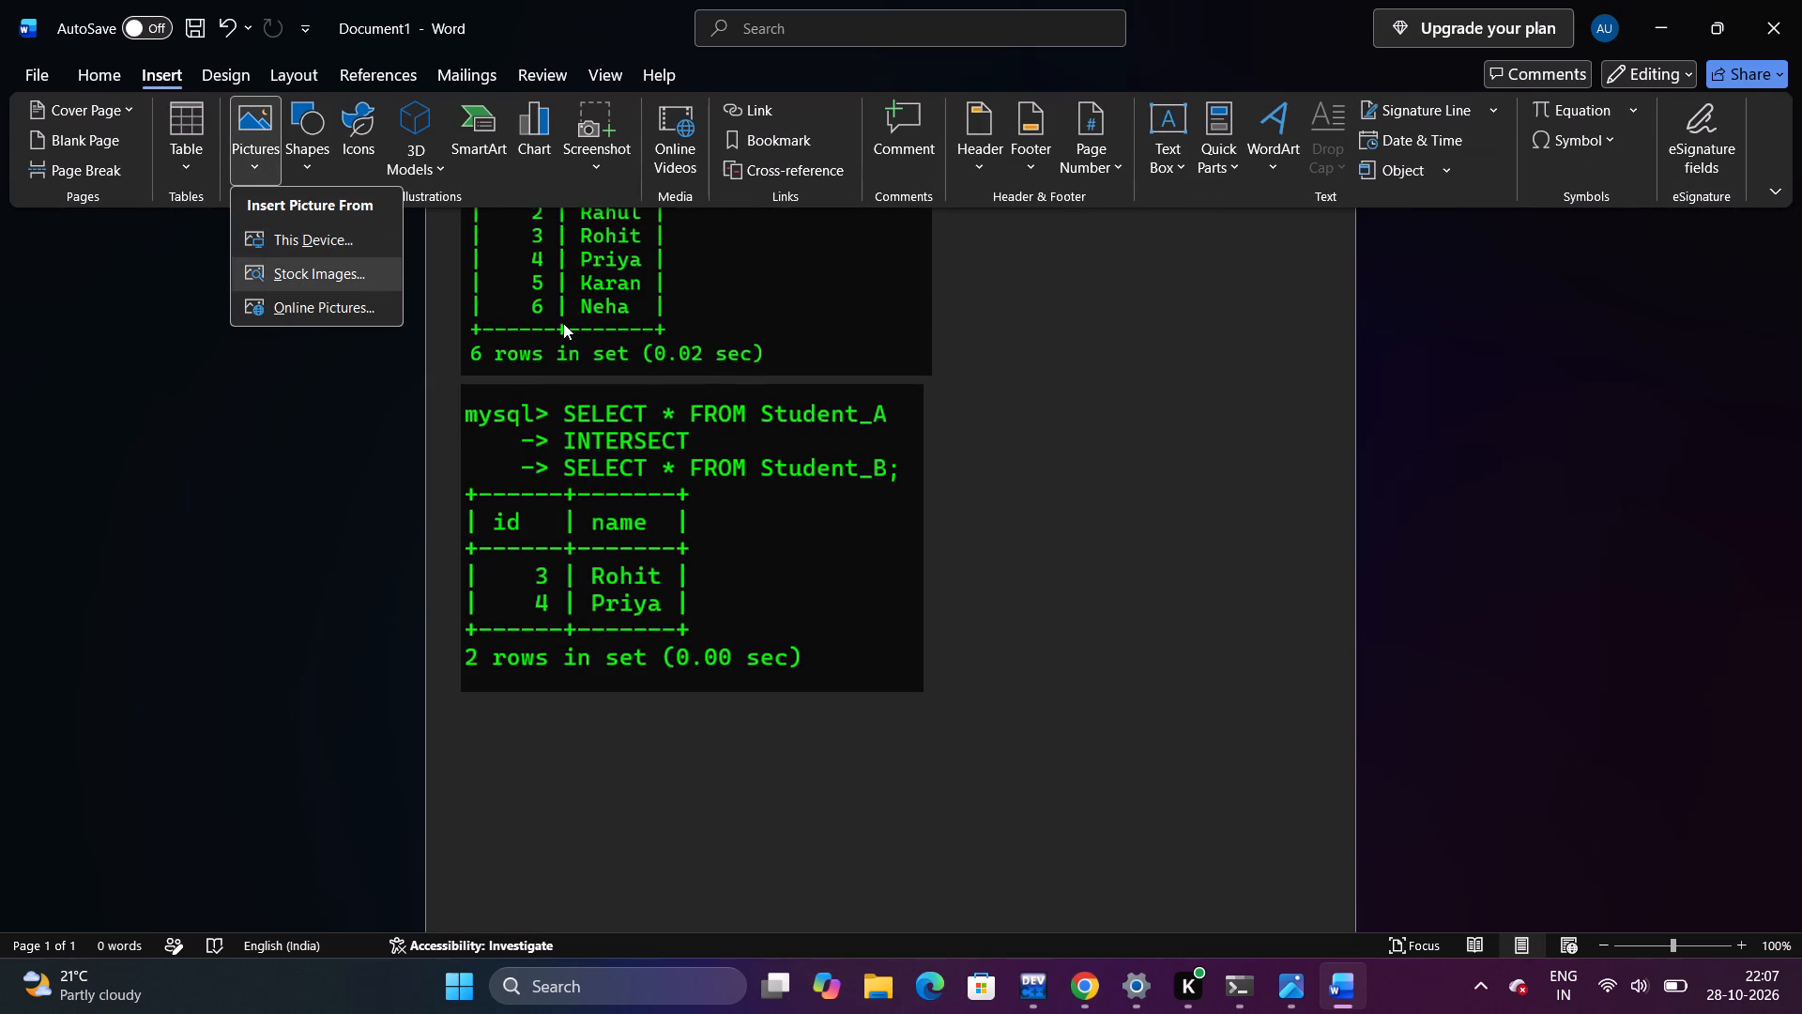
scroll(711, 373, up, 13)
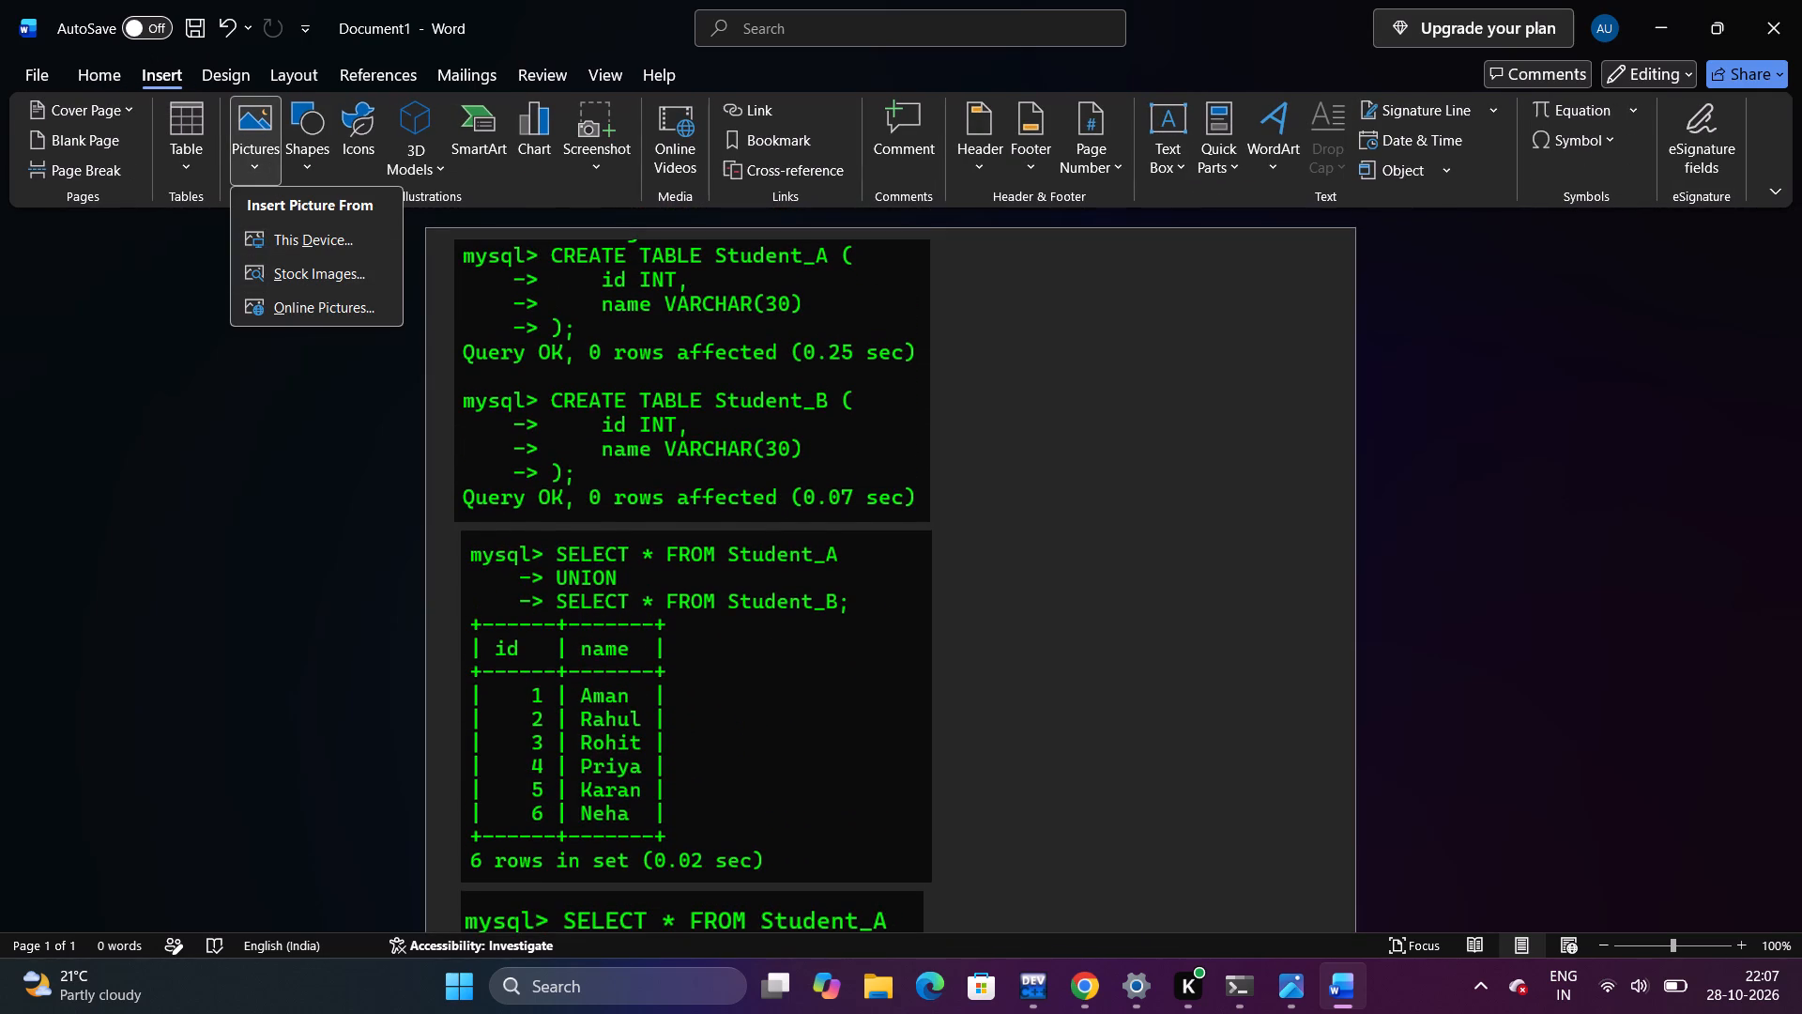
scroll(714, 372, up, 1)
scroll(714, 372, down, 9)
click(332, 243)
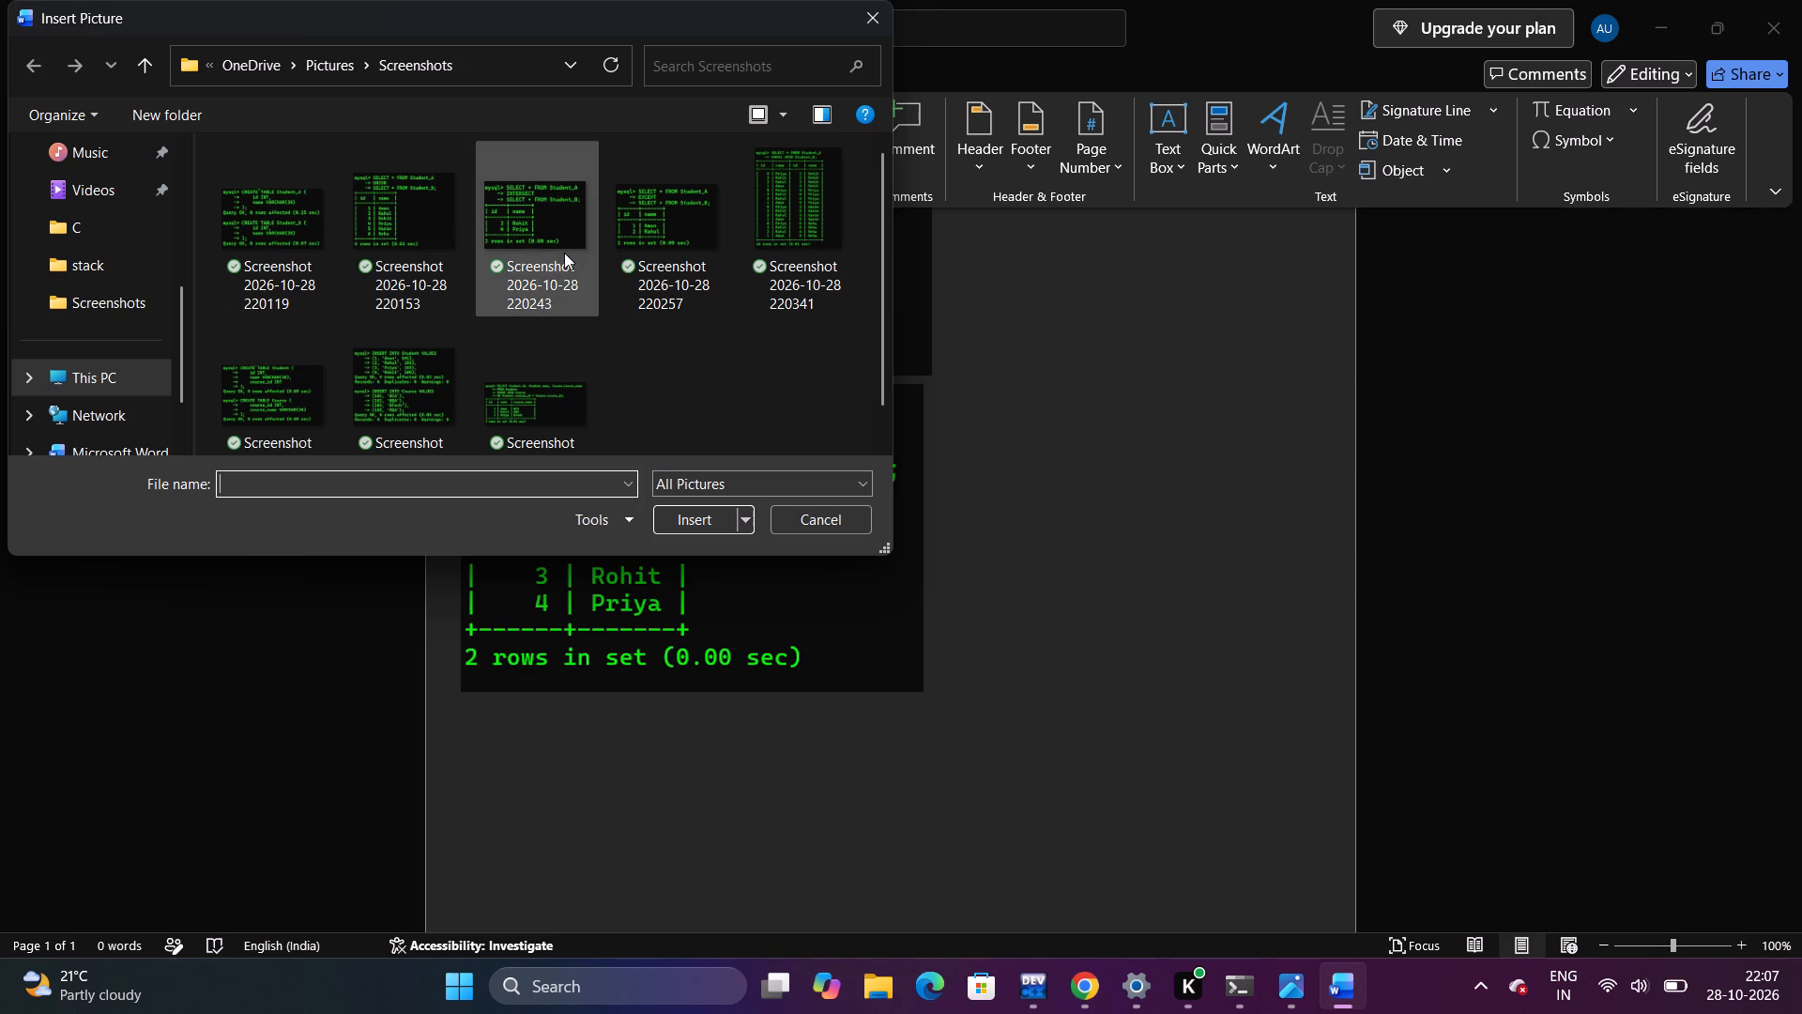
click(677, 259)
click(725, 515)
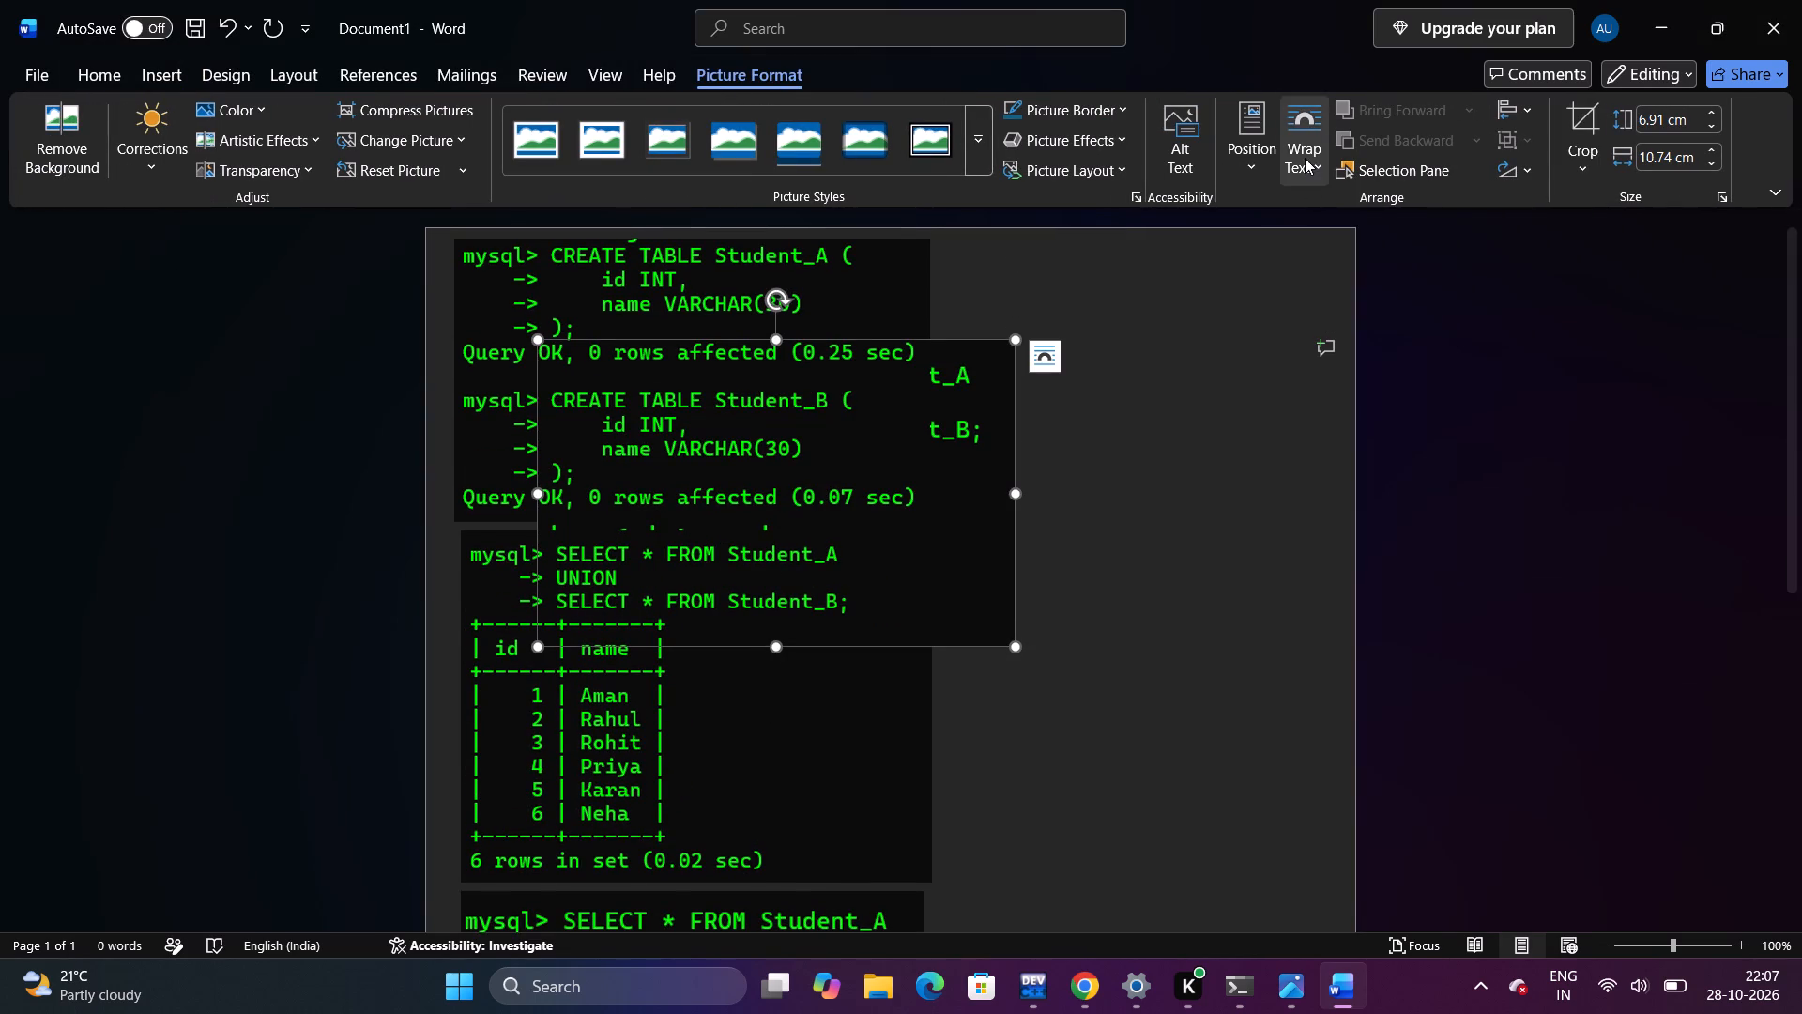
Set the EXCEPT picture's text wrapping to In Front of Text and place it just below the INTERSECT picture.
click(1305, 158)
click(1353, 399)
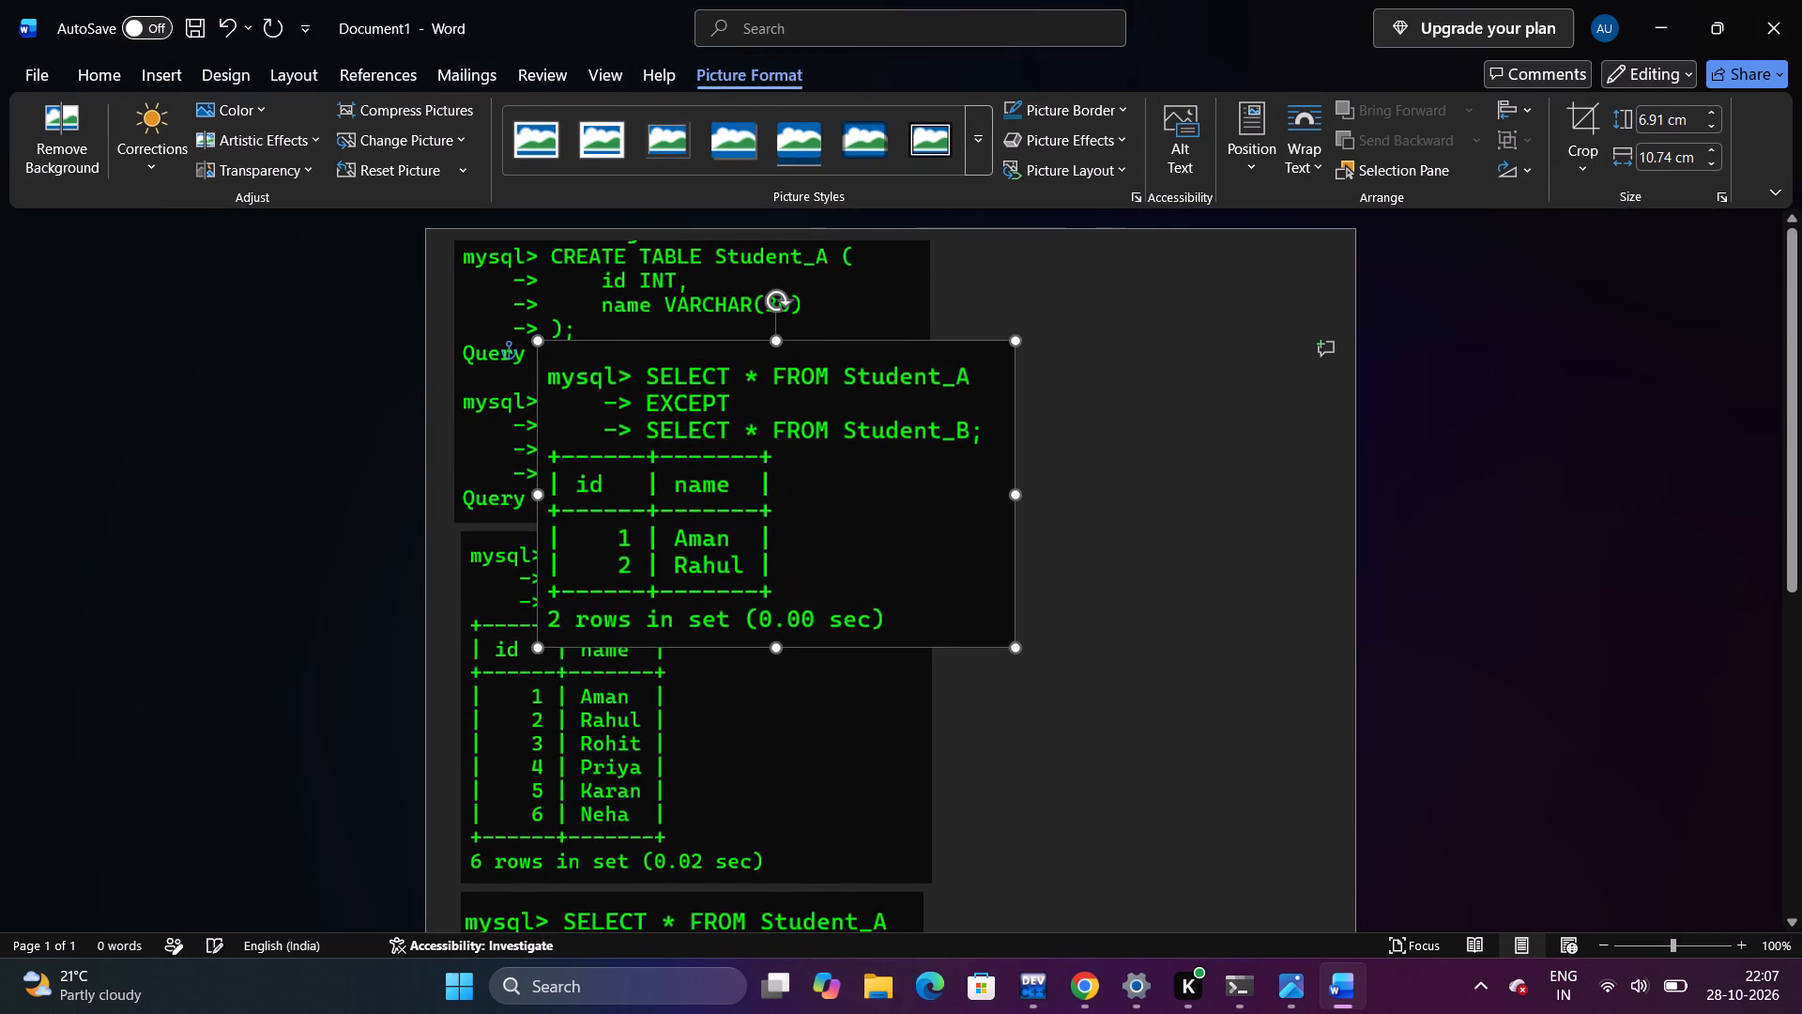
drag(908, 455, 1049, 784)
scroll(1092, 416, down, 14)
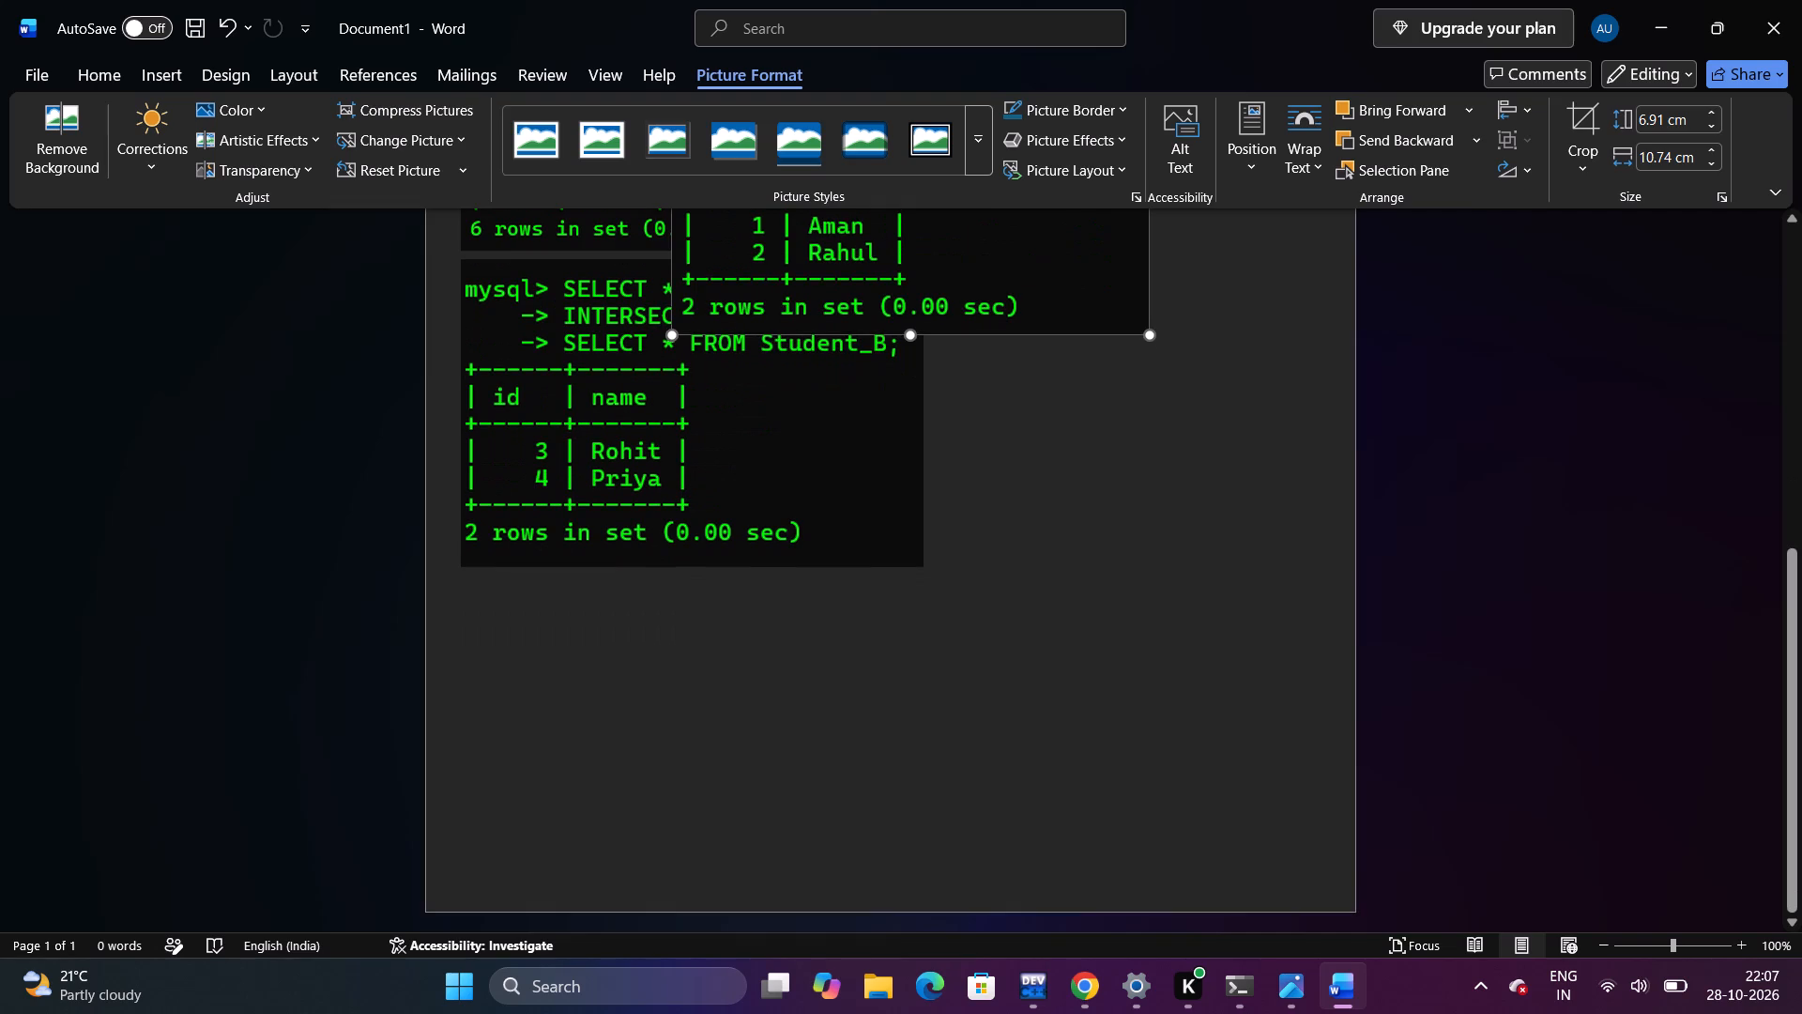
drag(1000, 278, 816, 851)
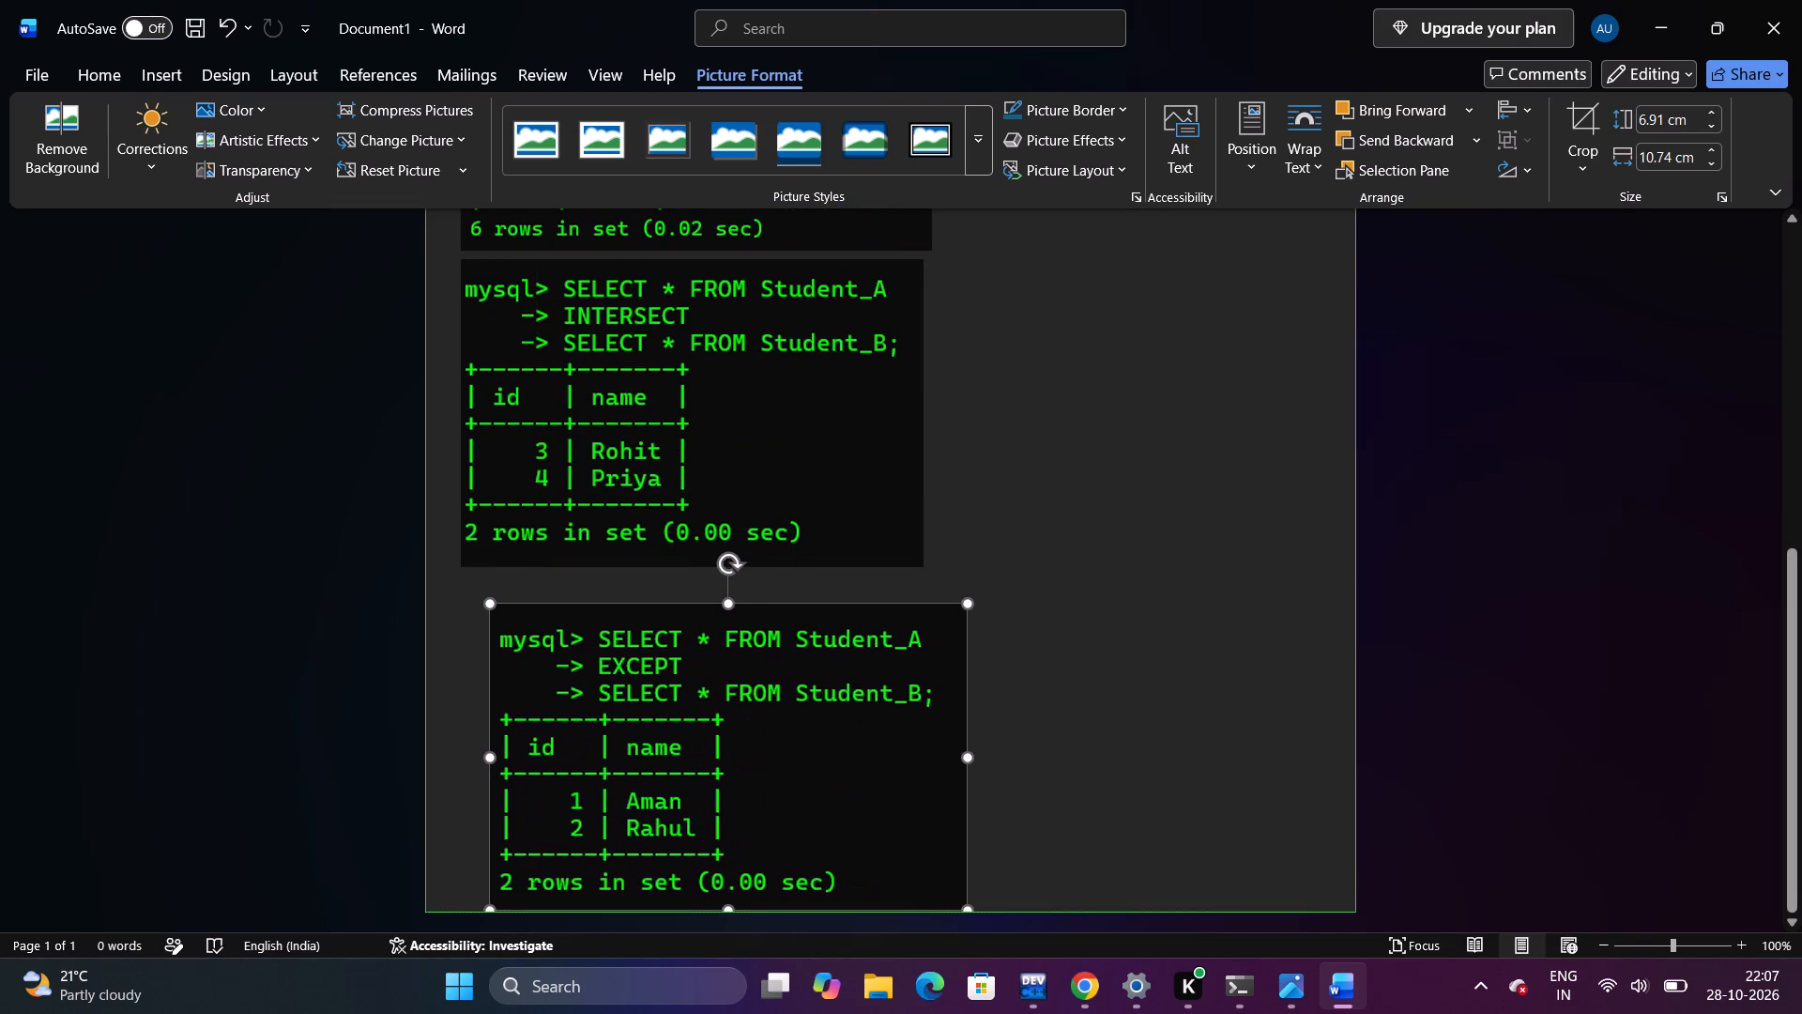
drag(816, 851, 794, 826)
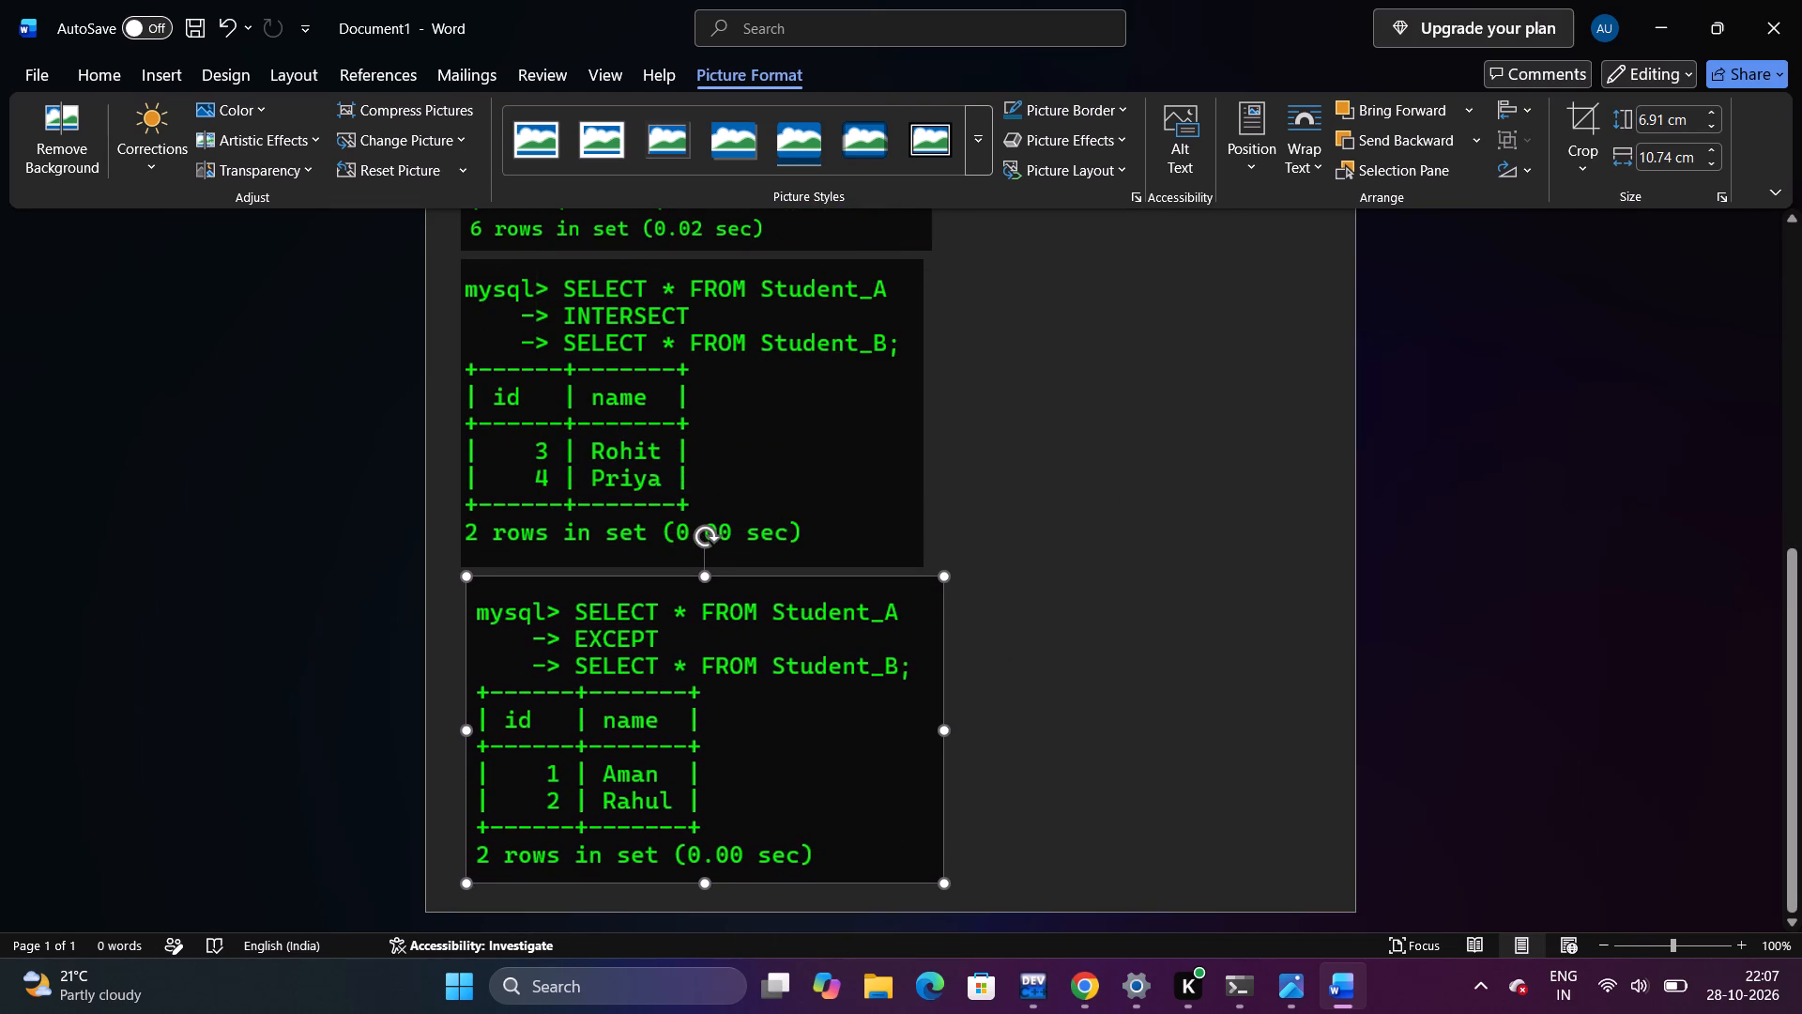
drag(794, 826, 790, 835)
Shrink the CREATE TABLE picture at the top of the page to about 5.78 cm high by 9.74 cm wide.
scroll(900, 488, up, 11)
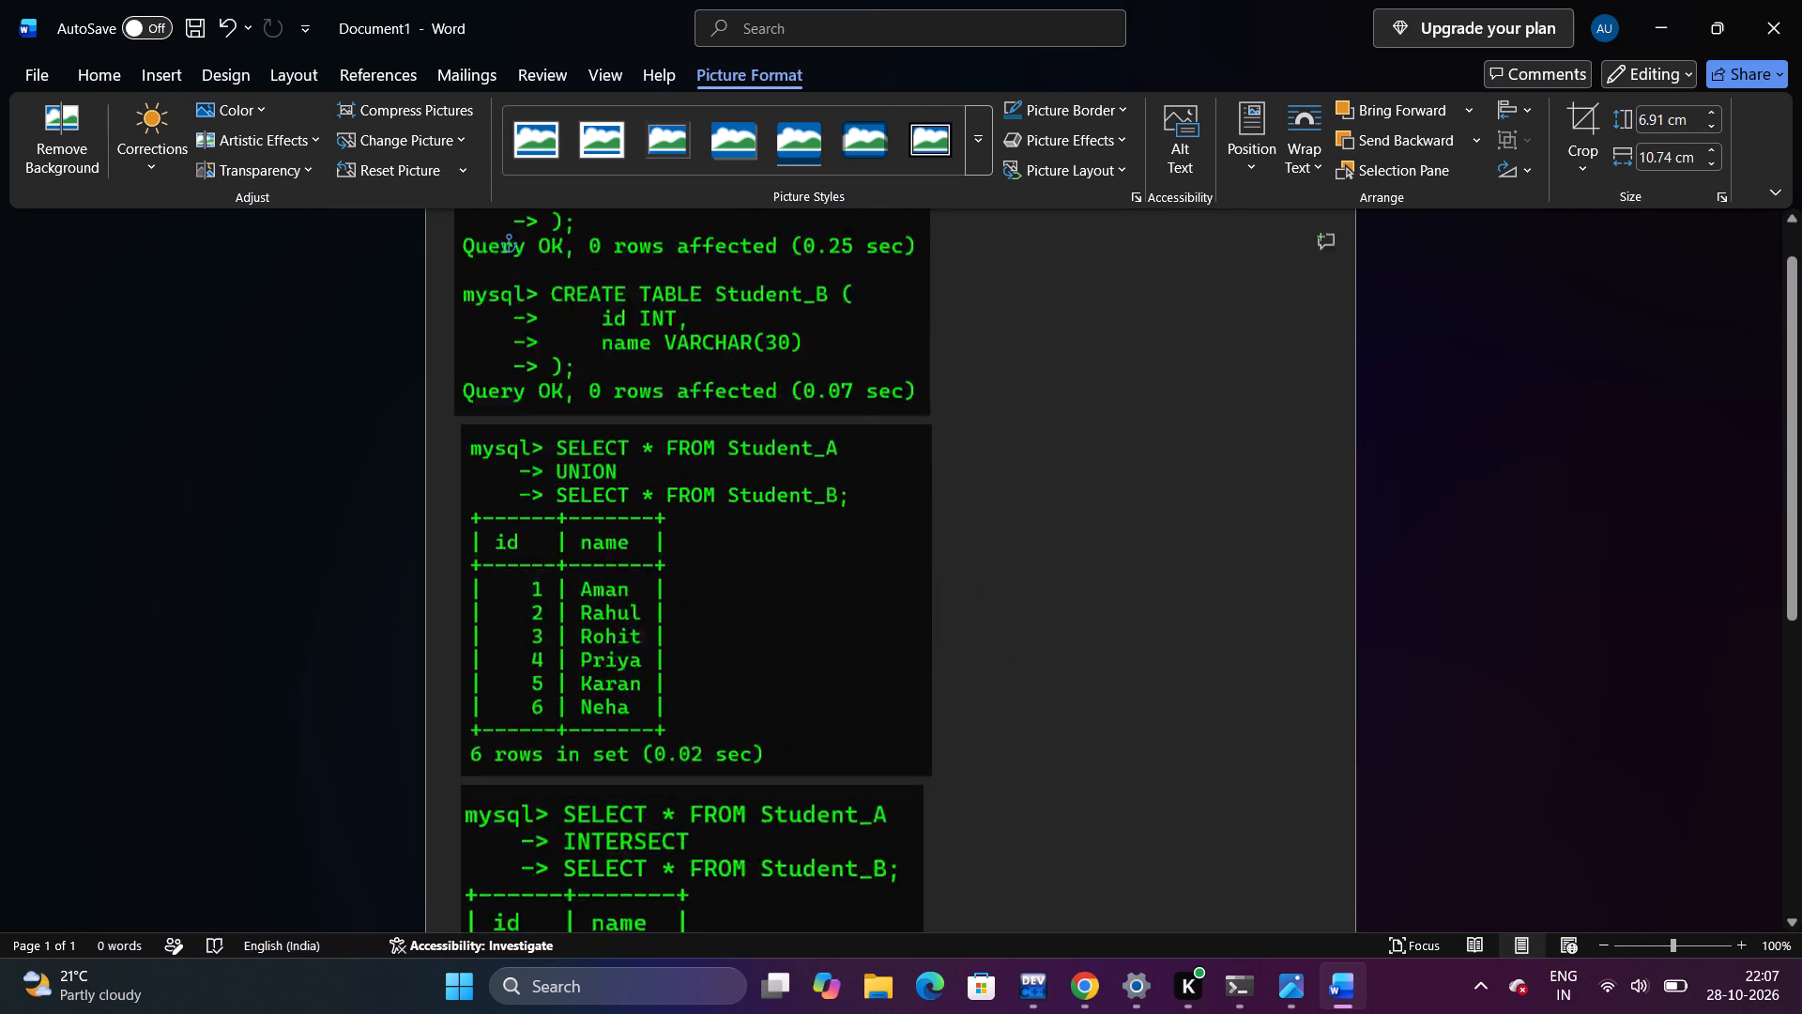
scroll(878, 438, up, 3)
click(755, 408)
drag(932, 531, 885, 493)
click(885, 493)
scroll(832, 464, down, 3)
scroll(826, 458, up, 4)
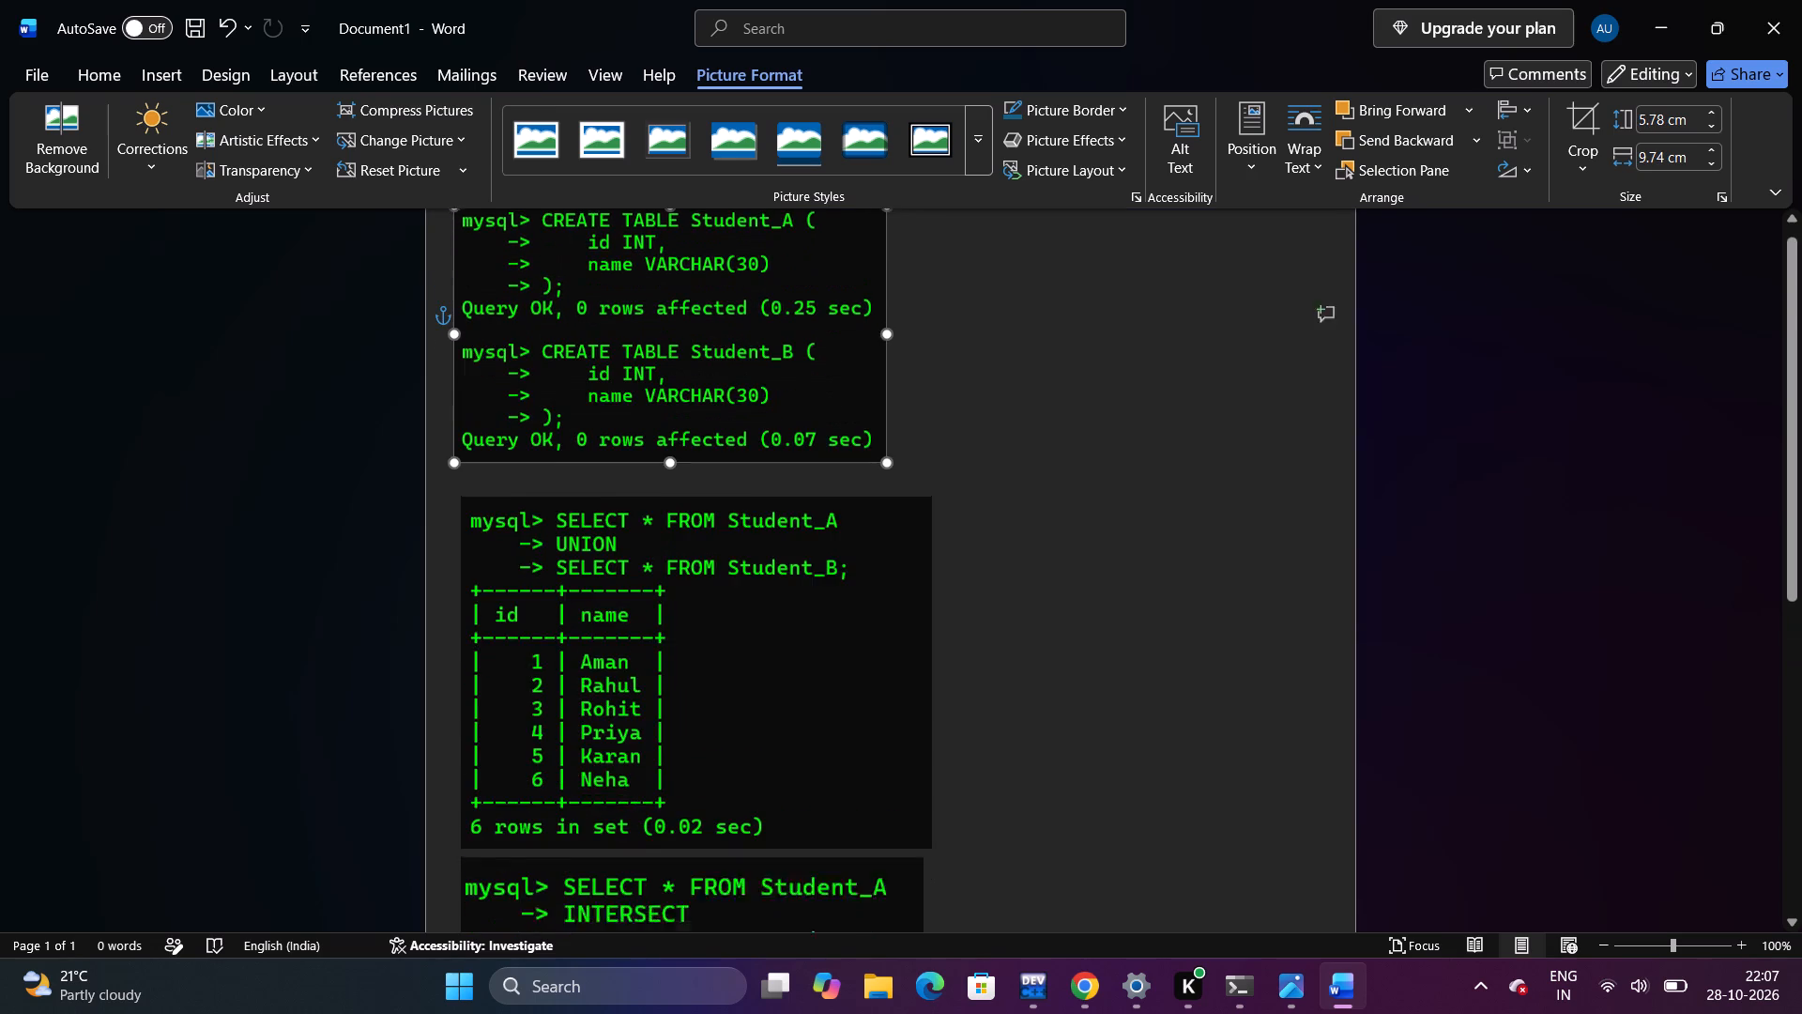
Shrink the UNION picture to about 6.65 by 8.91 cm and move it up close under the CREATE TABLE picture.
click(795, 661)
scroll(764, 625, down, 2)
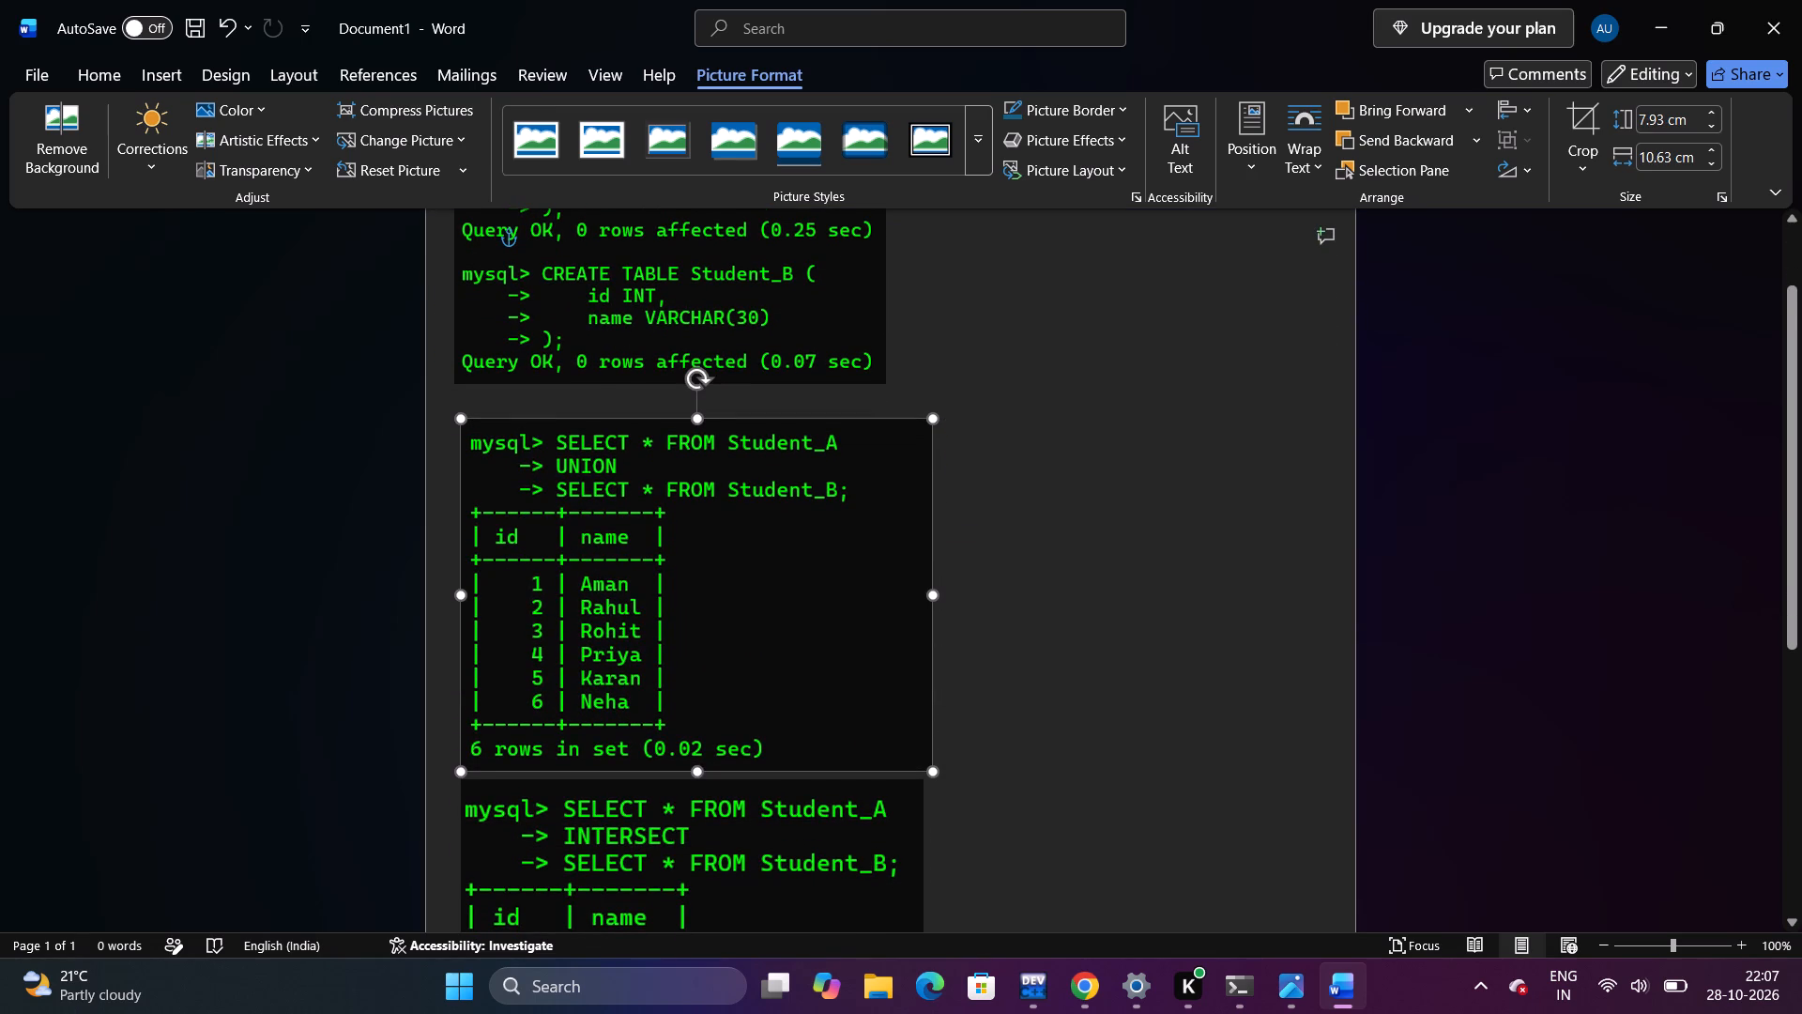
drag(934, 772, 862, 689)
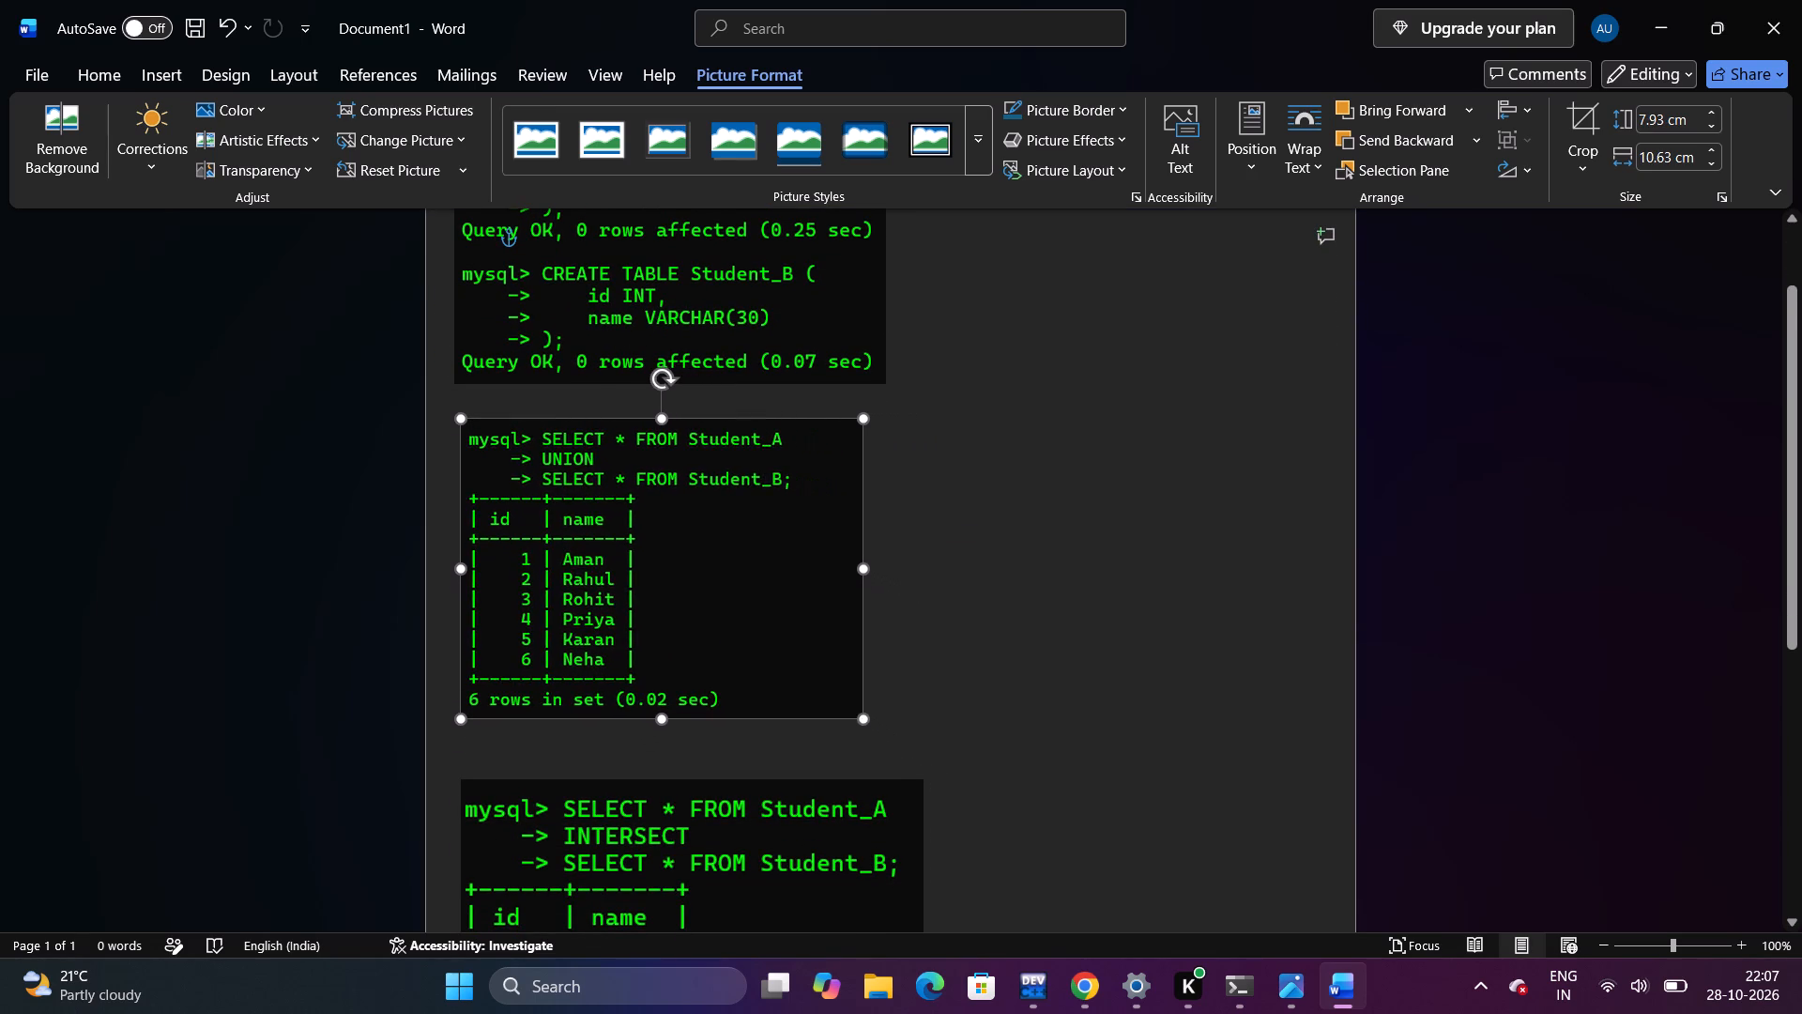
drag(862, 689, 856, 683)
drag(664, 553, 664, 530)
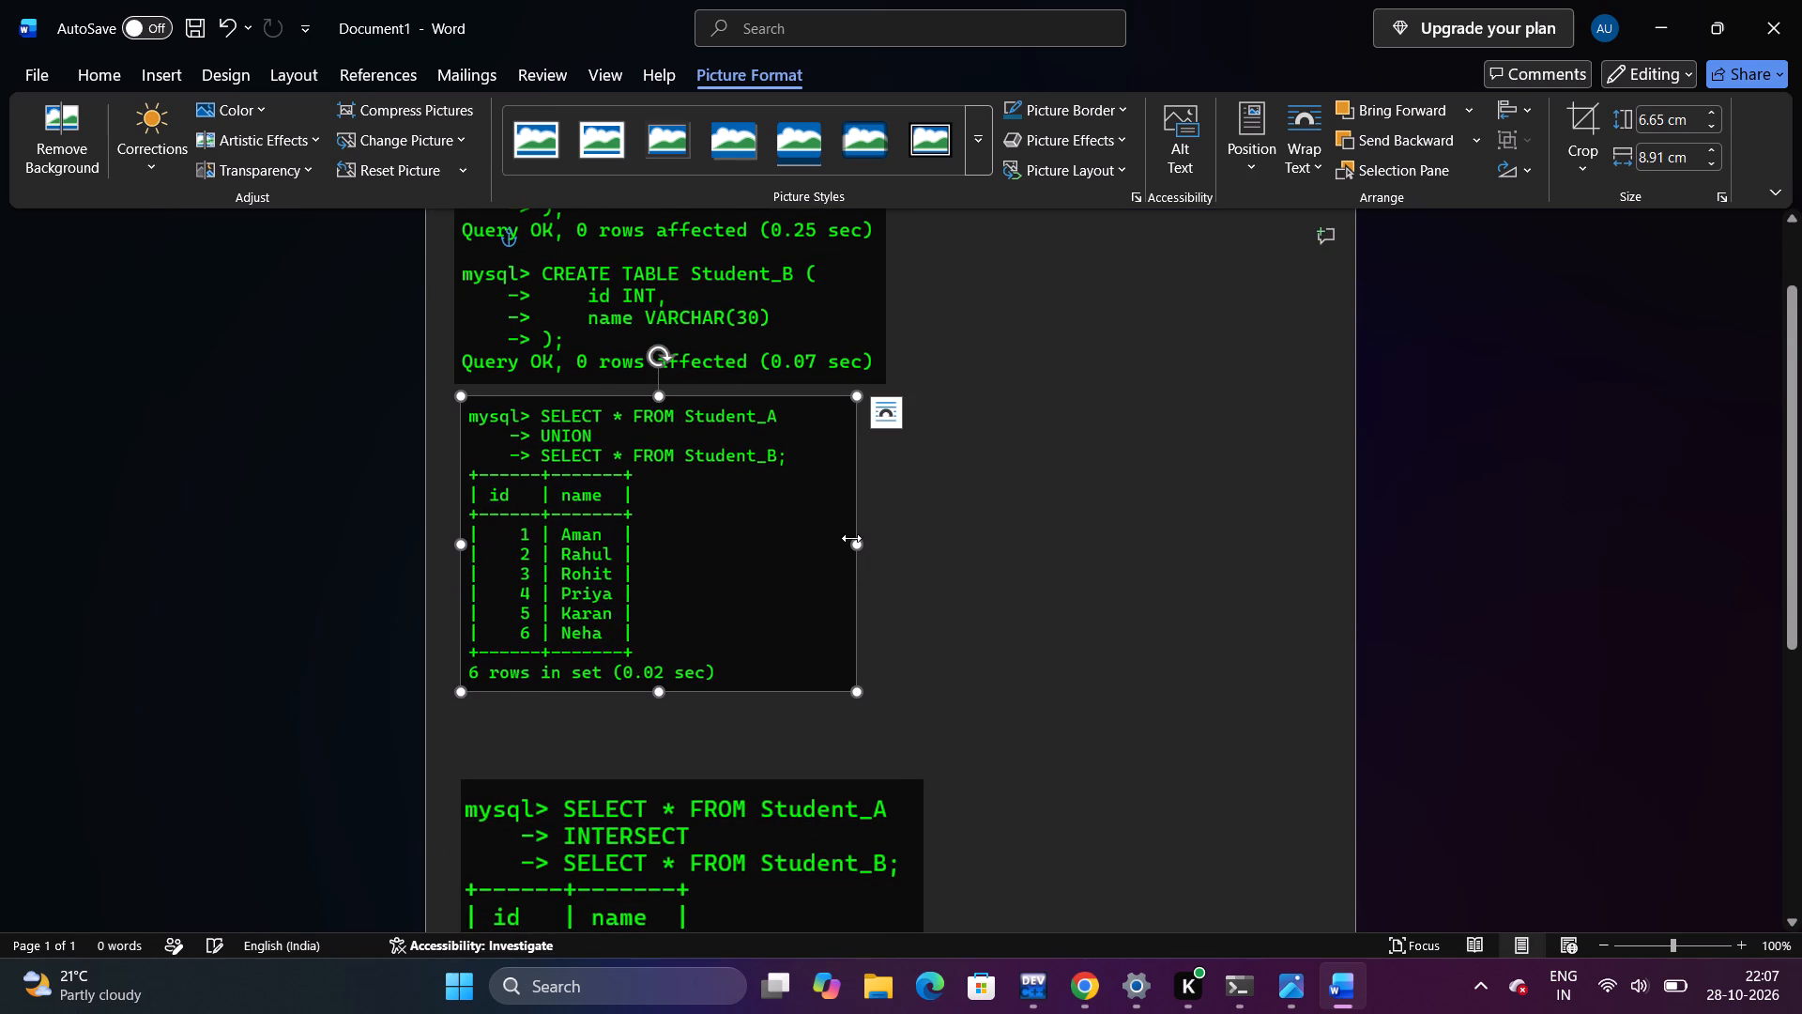
Move the INTERSECT picture up under the UNION picture and shrink it proportionally to nearly the UNION picture's width.
scroll(863, 534, down, 8)
click(738, 469)
drag(701, 466, 693, 407)
click(693, 407)
drag(919, 589, 880, 536)
scroll(860, 603, down, 7)
click(799, 569)
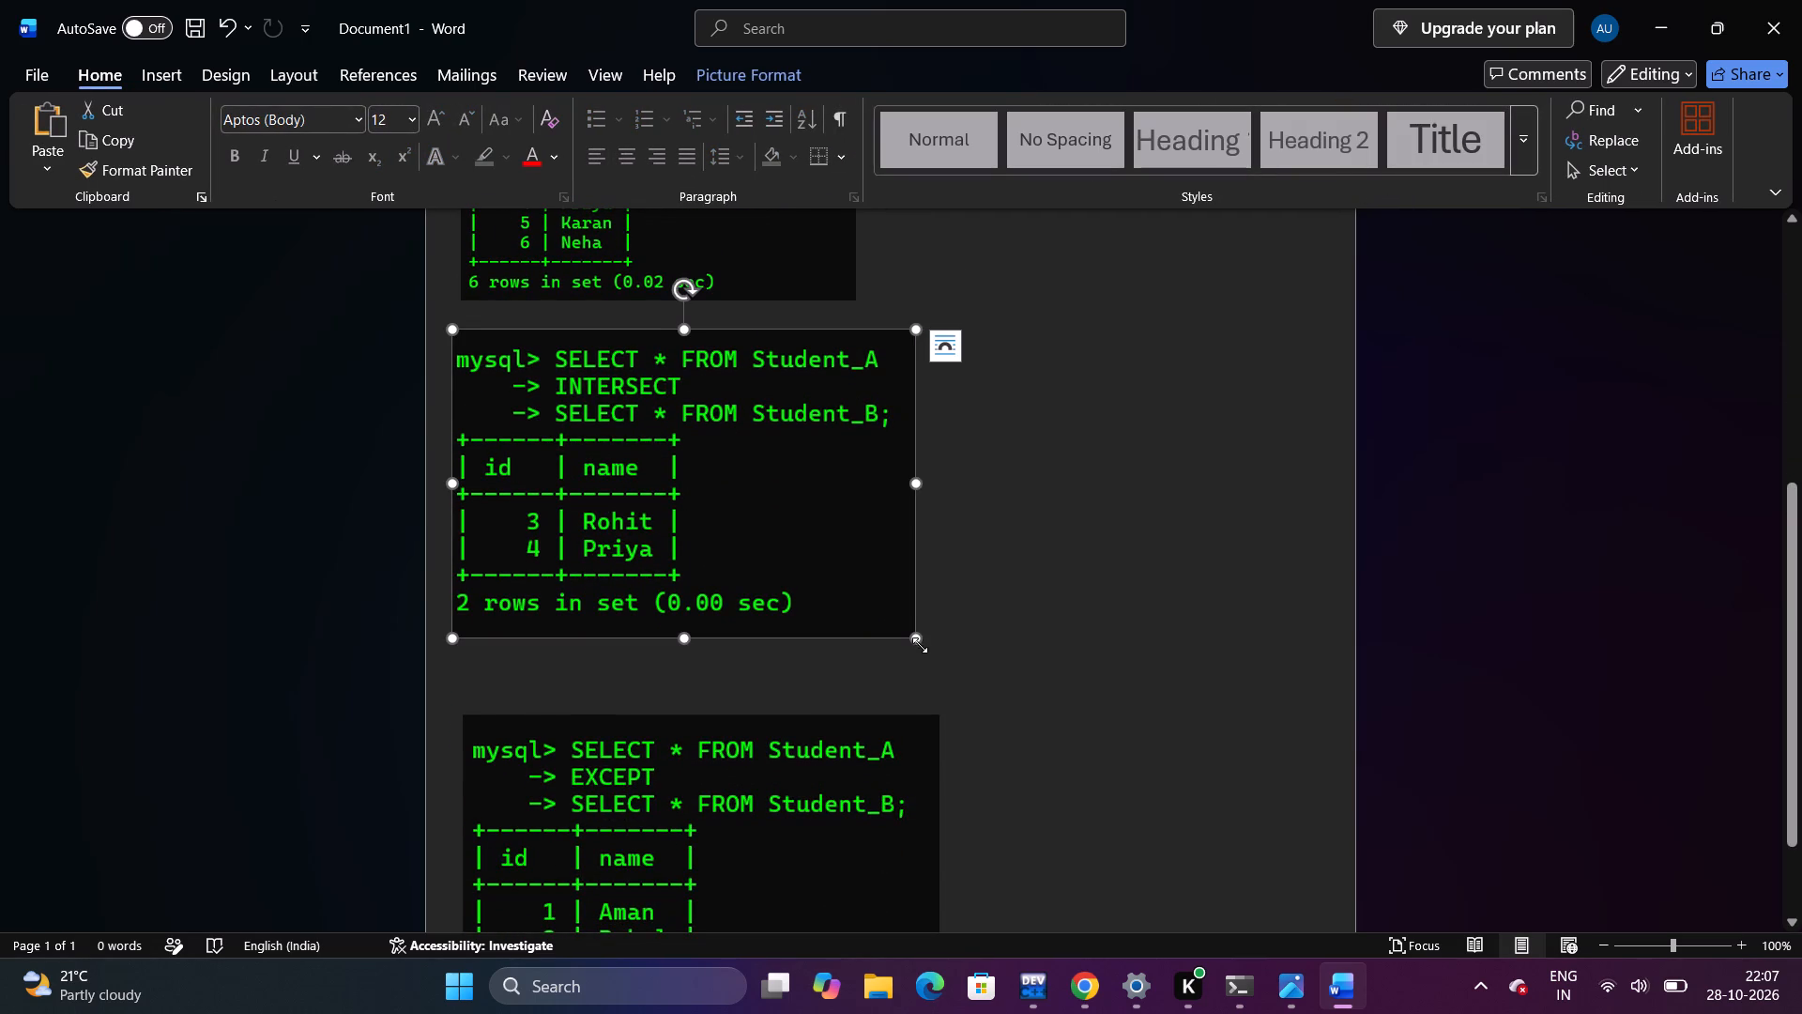
drag(920, 642, 852, 602)
scroll(726, 544, up, 6)
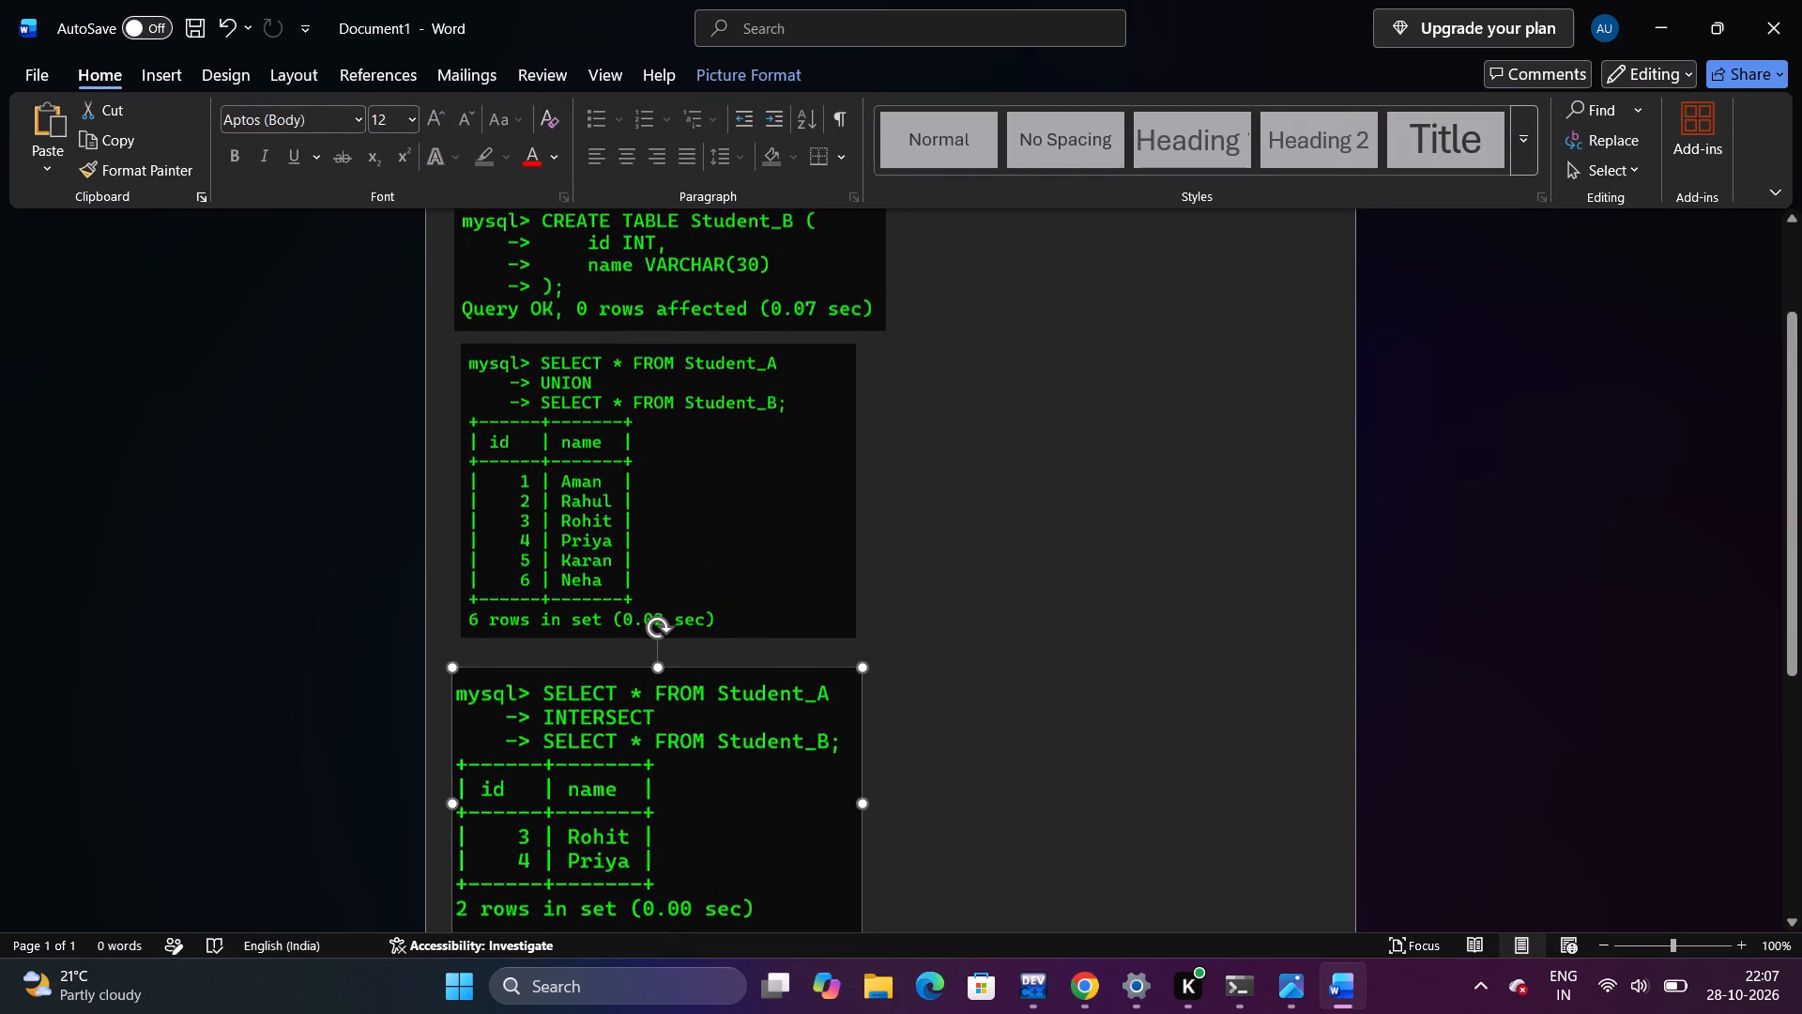
scroll(718, 558, down, 3)
drag(663, 580, 663, 565)
scroll(679, 560, down, 8)
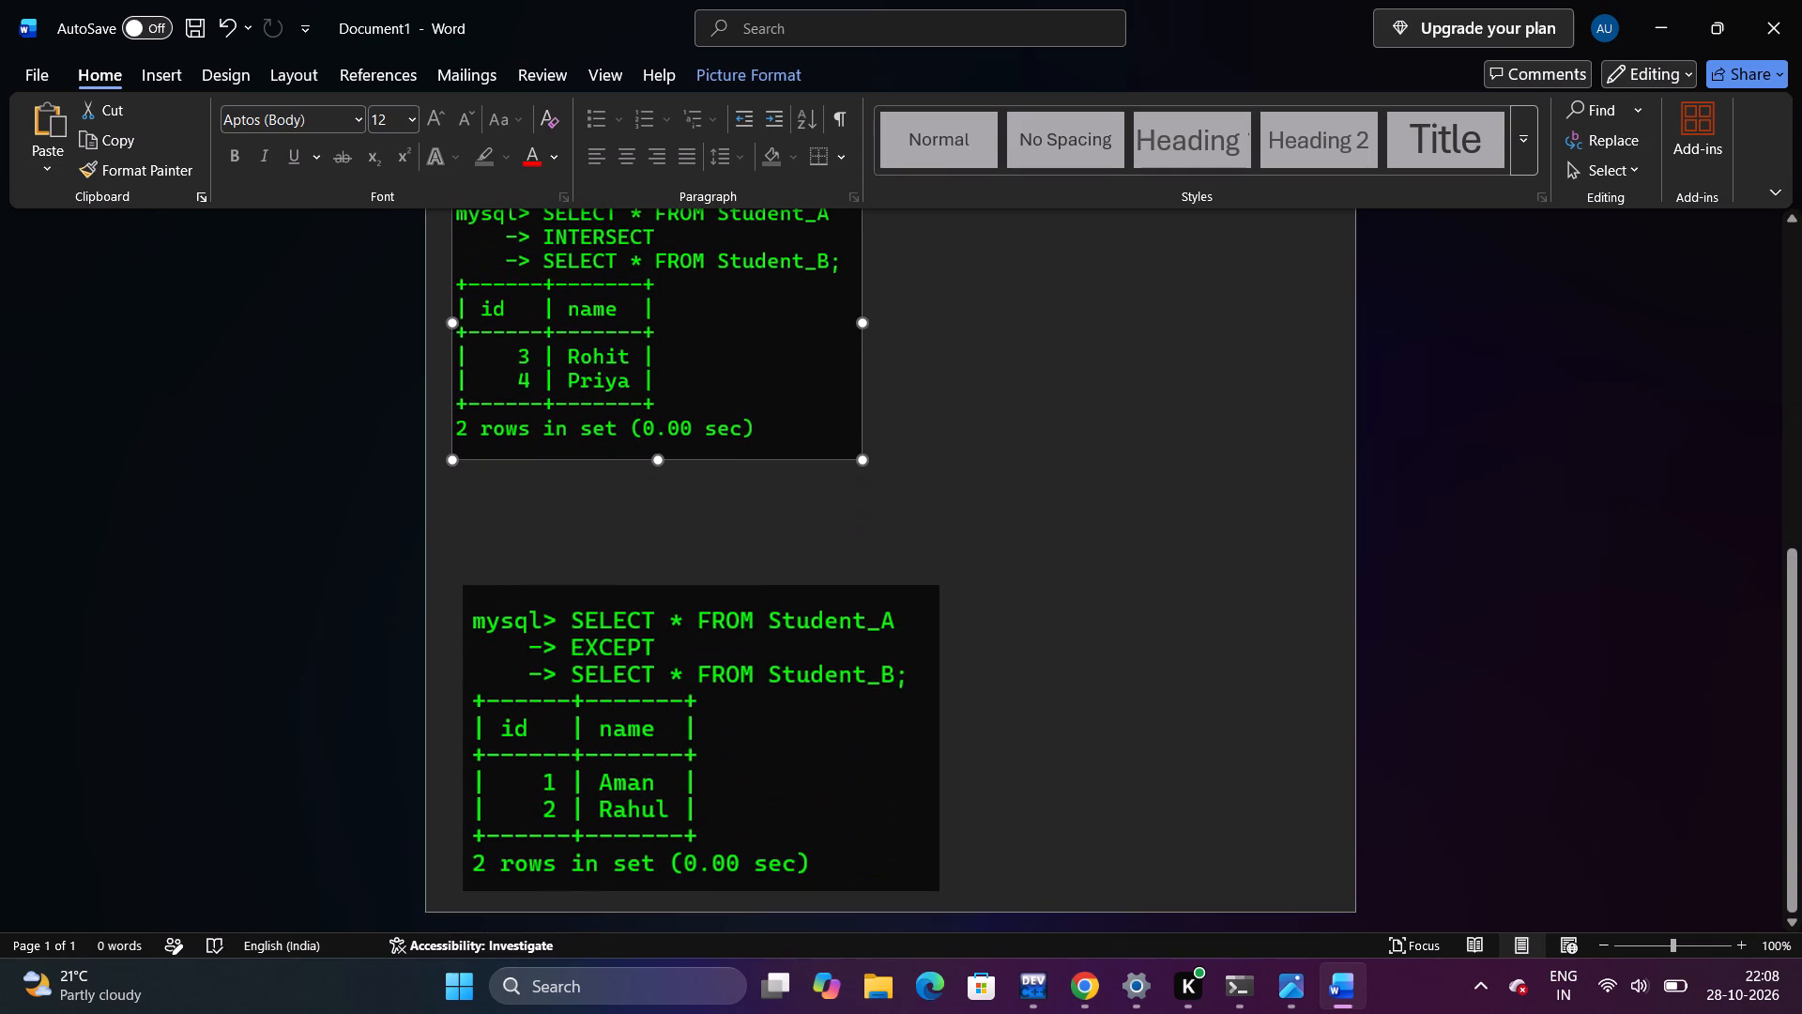
Move the EXCEPT picture up just under the INTERSECT picture and shrink it proportionally to match that picture's width.
click(686, 689)
drag(690, 676, 680, 567)
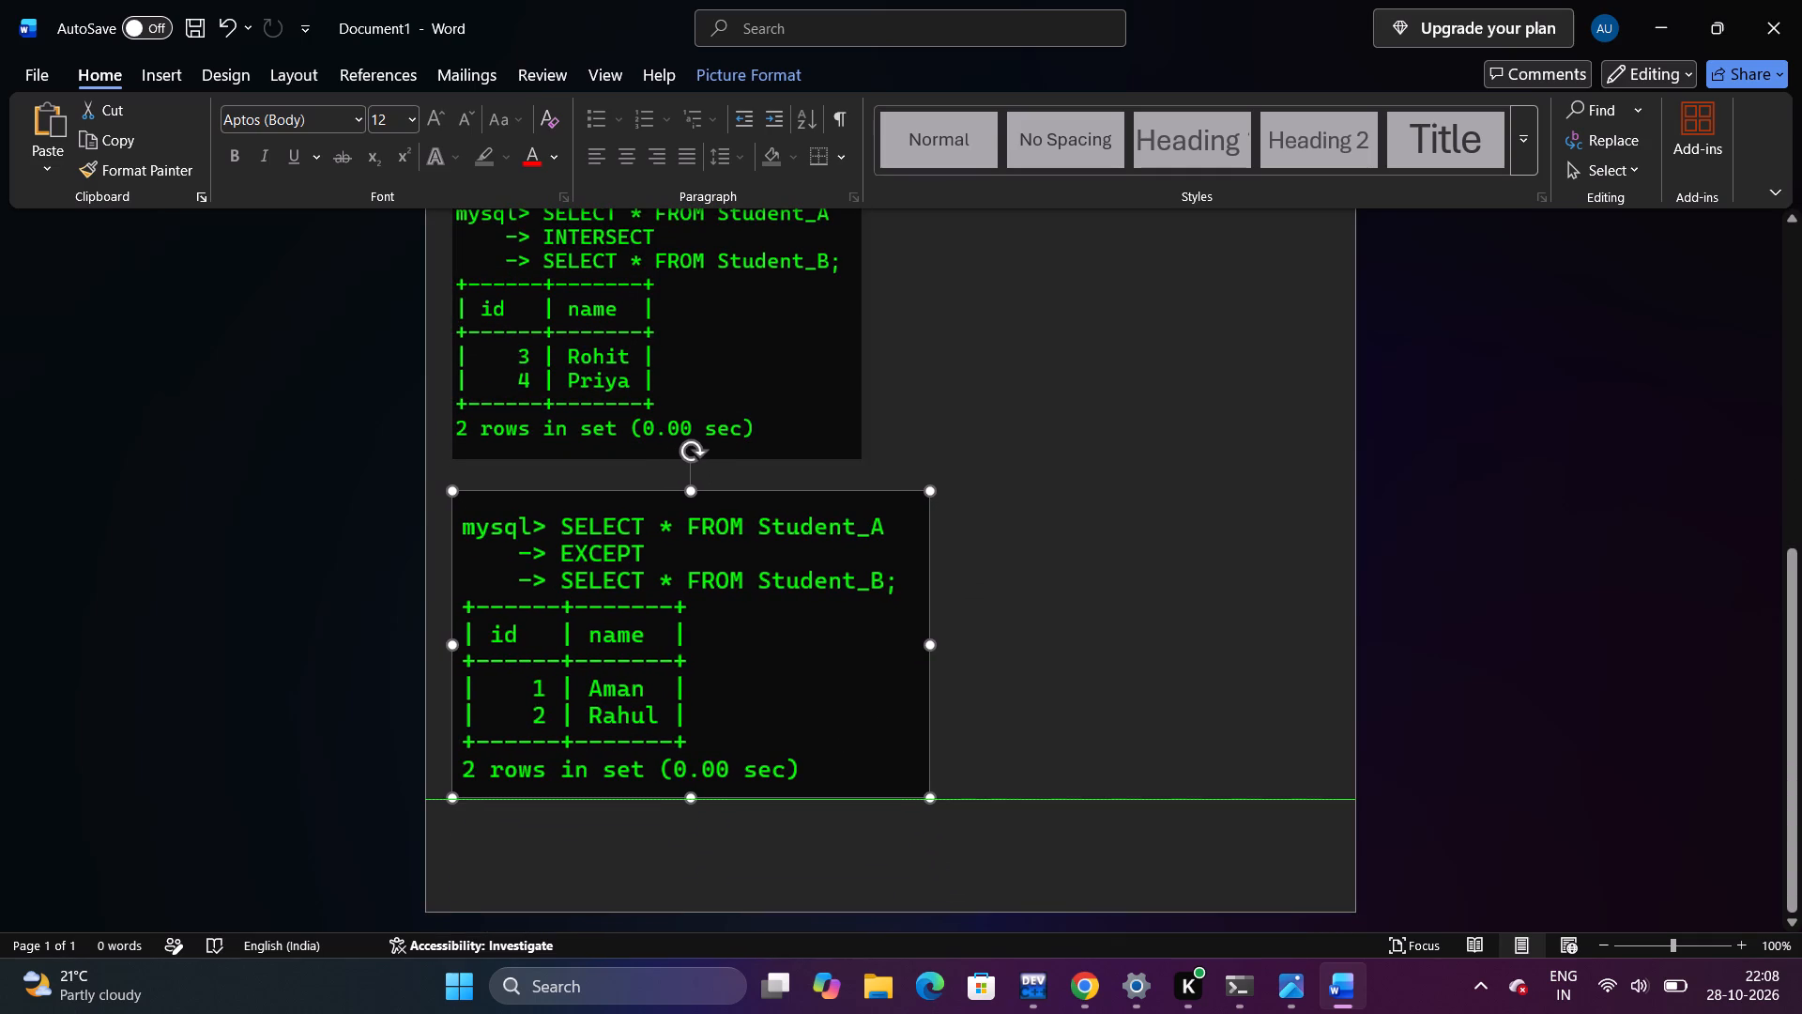
drag(680, 567, 677, 566)
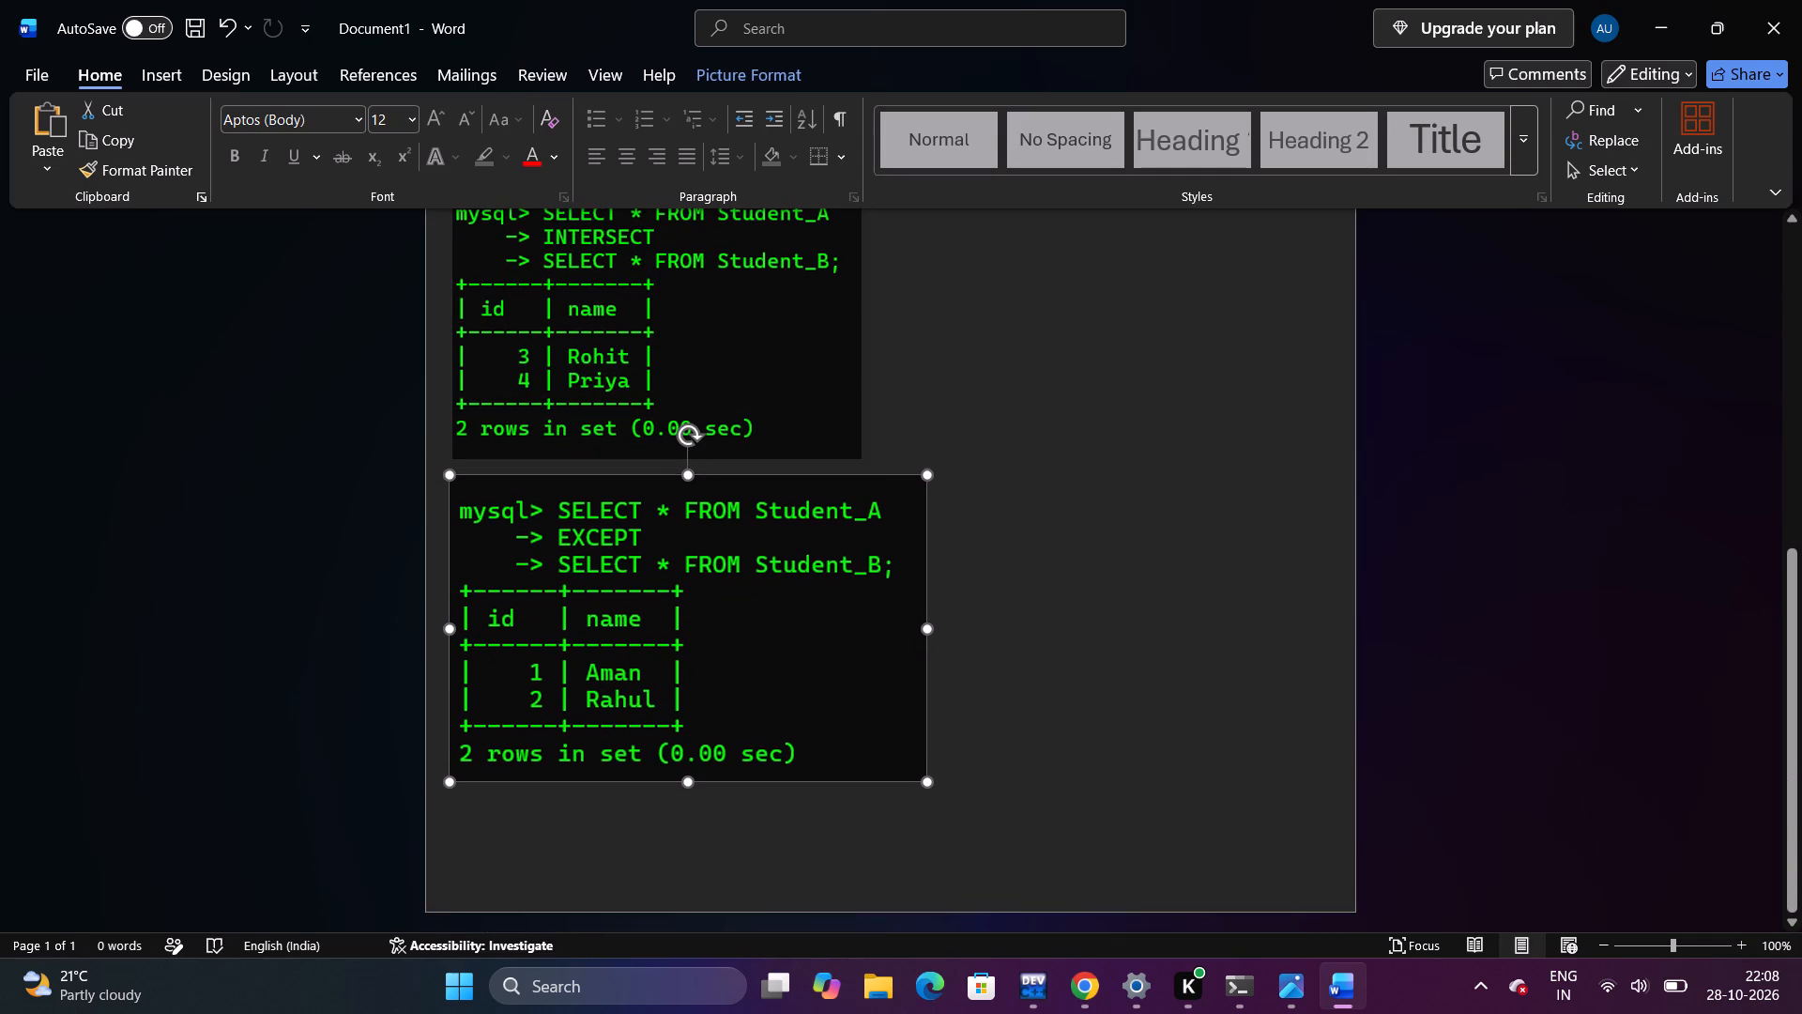
drag(925, 781, 860, 720)
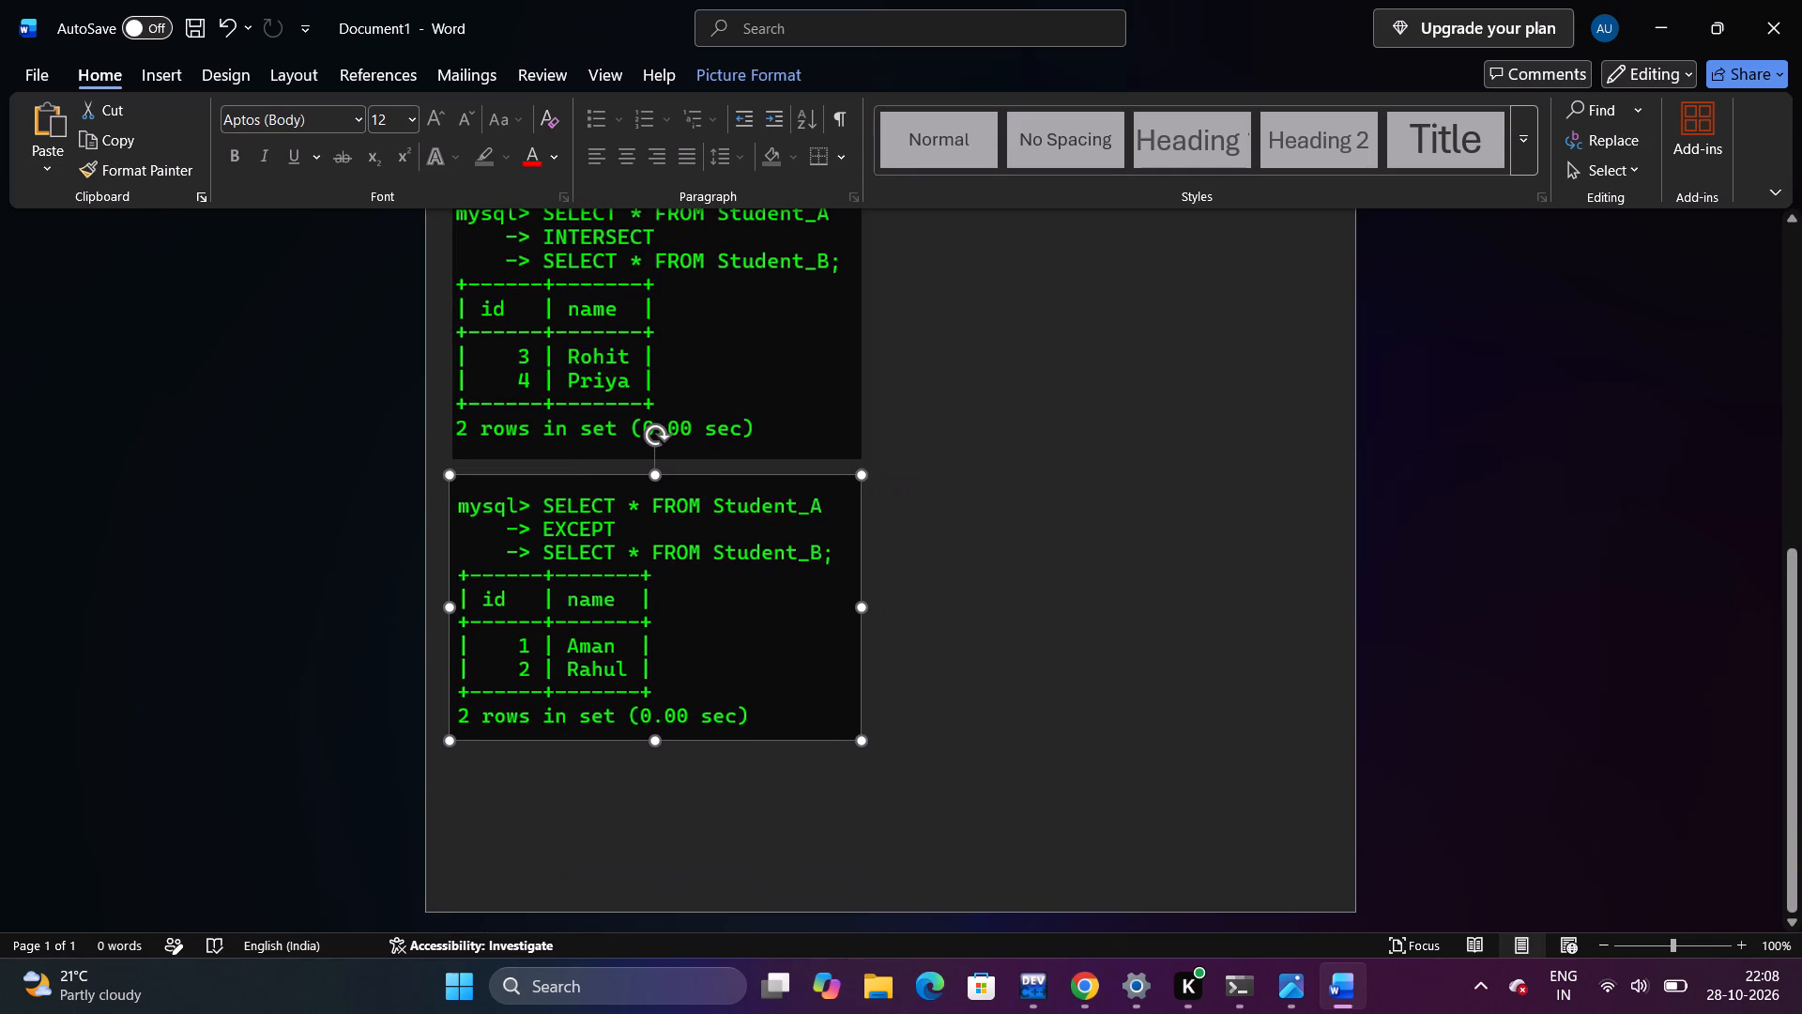
Review the sizes and spacing of the four stacked pictures and the free space left on the page.
scroll(985, 656, up, 8)
click(992, 591)
scroll(975, 597, down, 10)
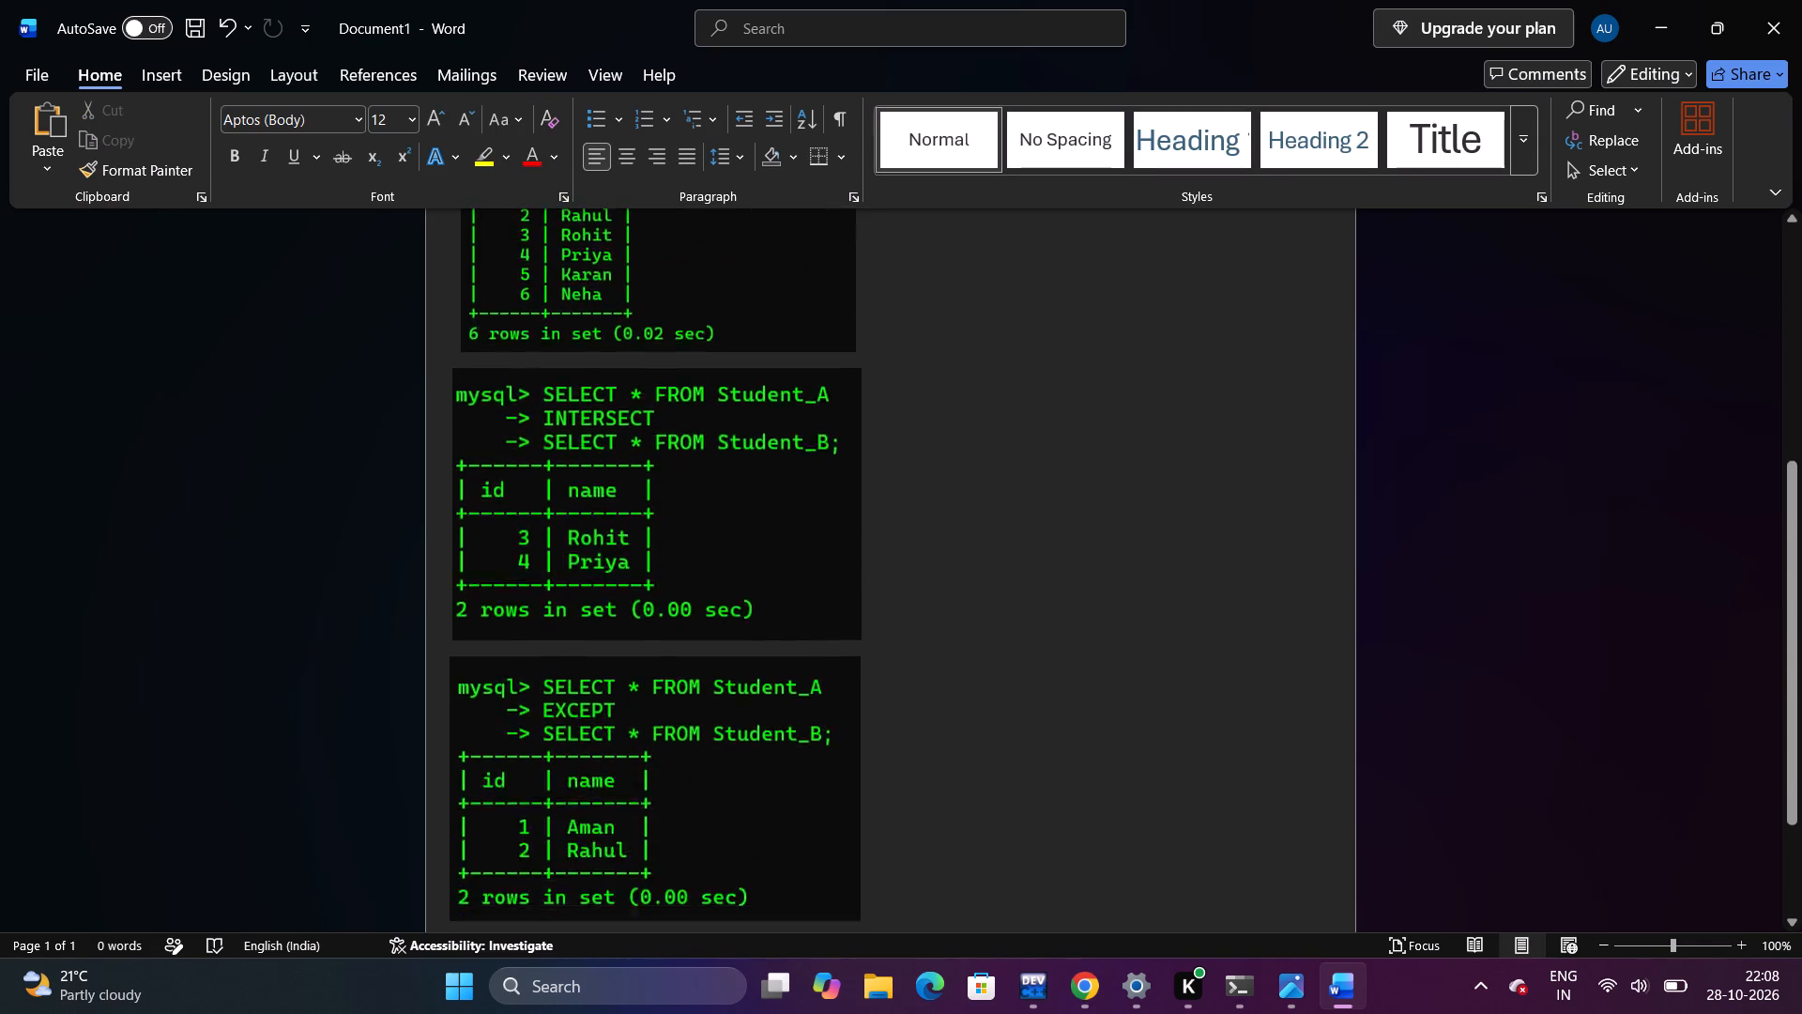
scroll(977, 606, down, 7)
scroll(771, 515, up, 7)
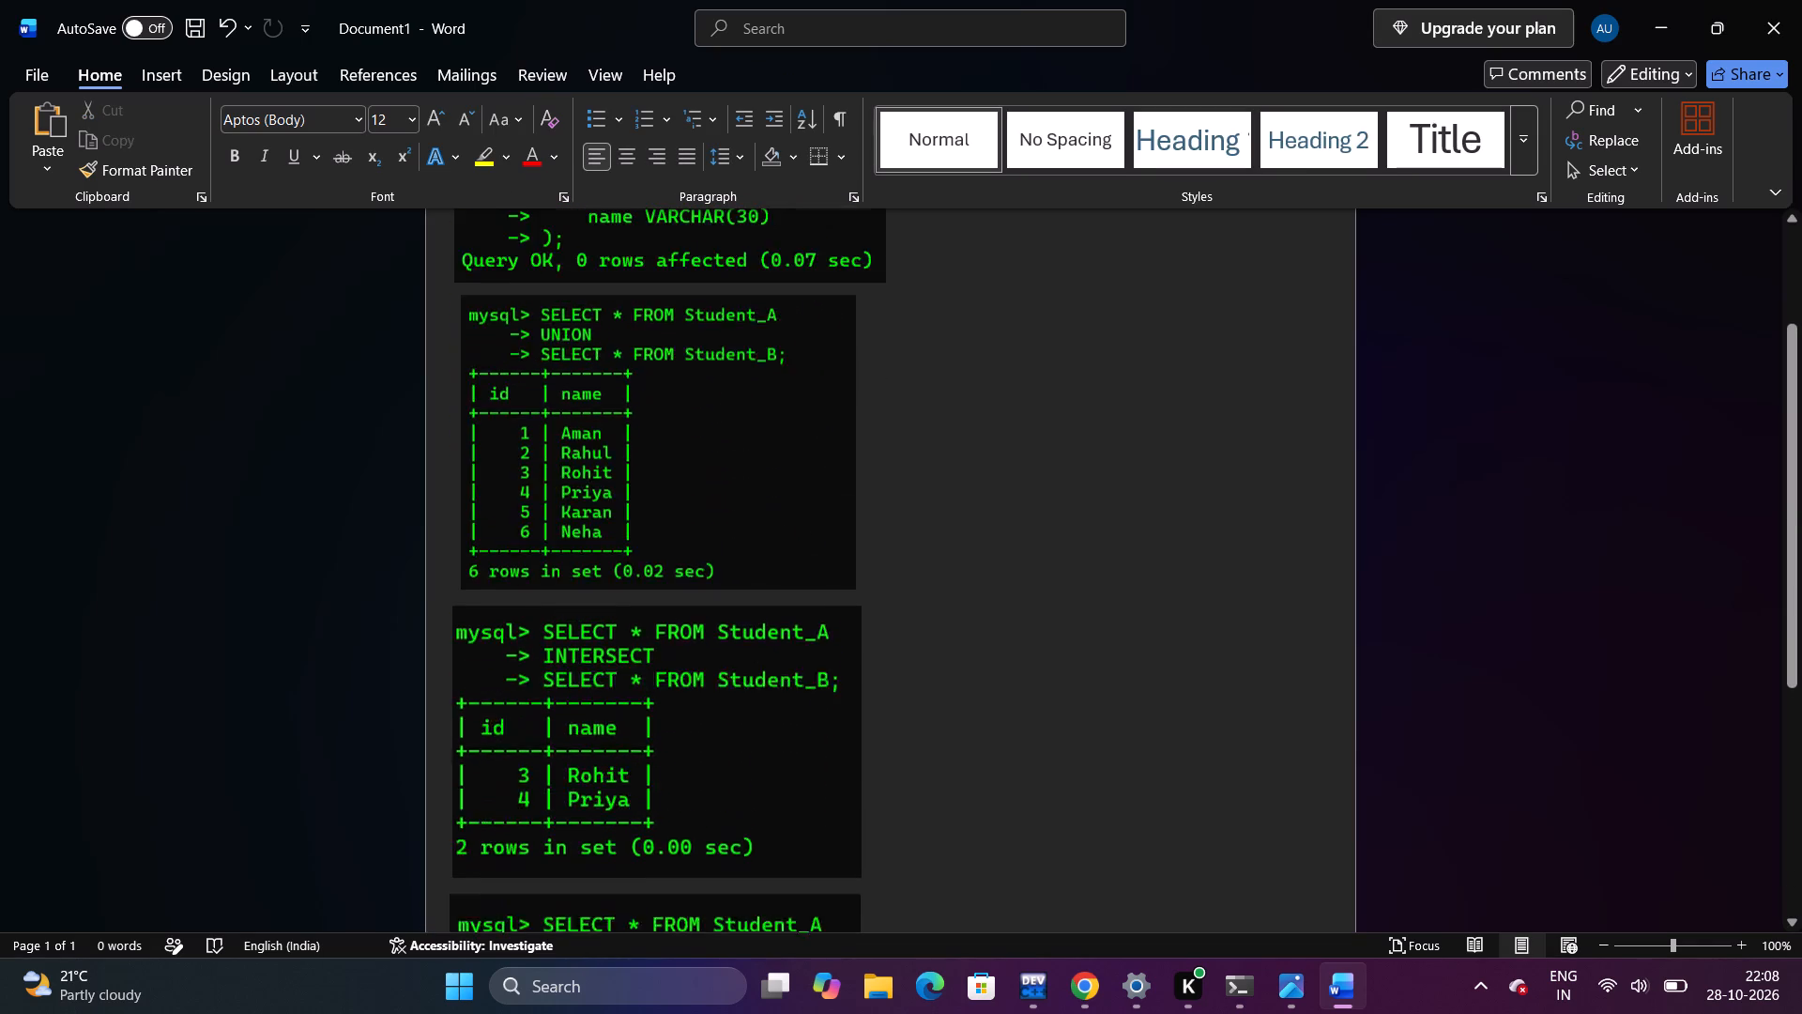
scroll(717, 464, up, 16)
scroll(670, 664, down, 6)
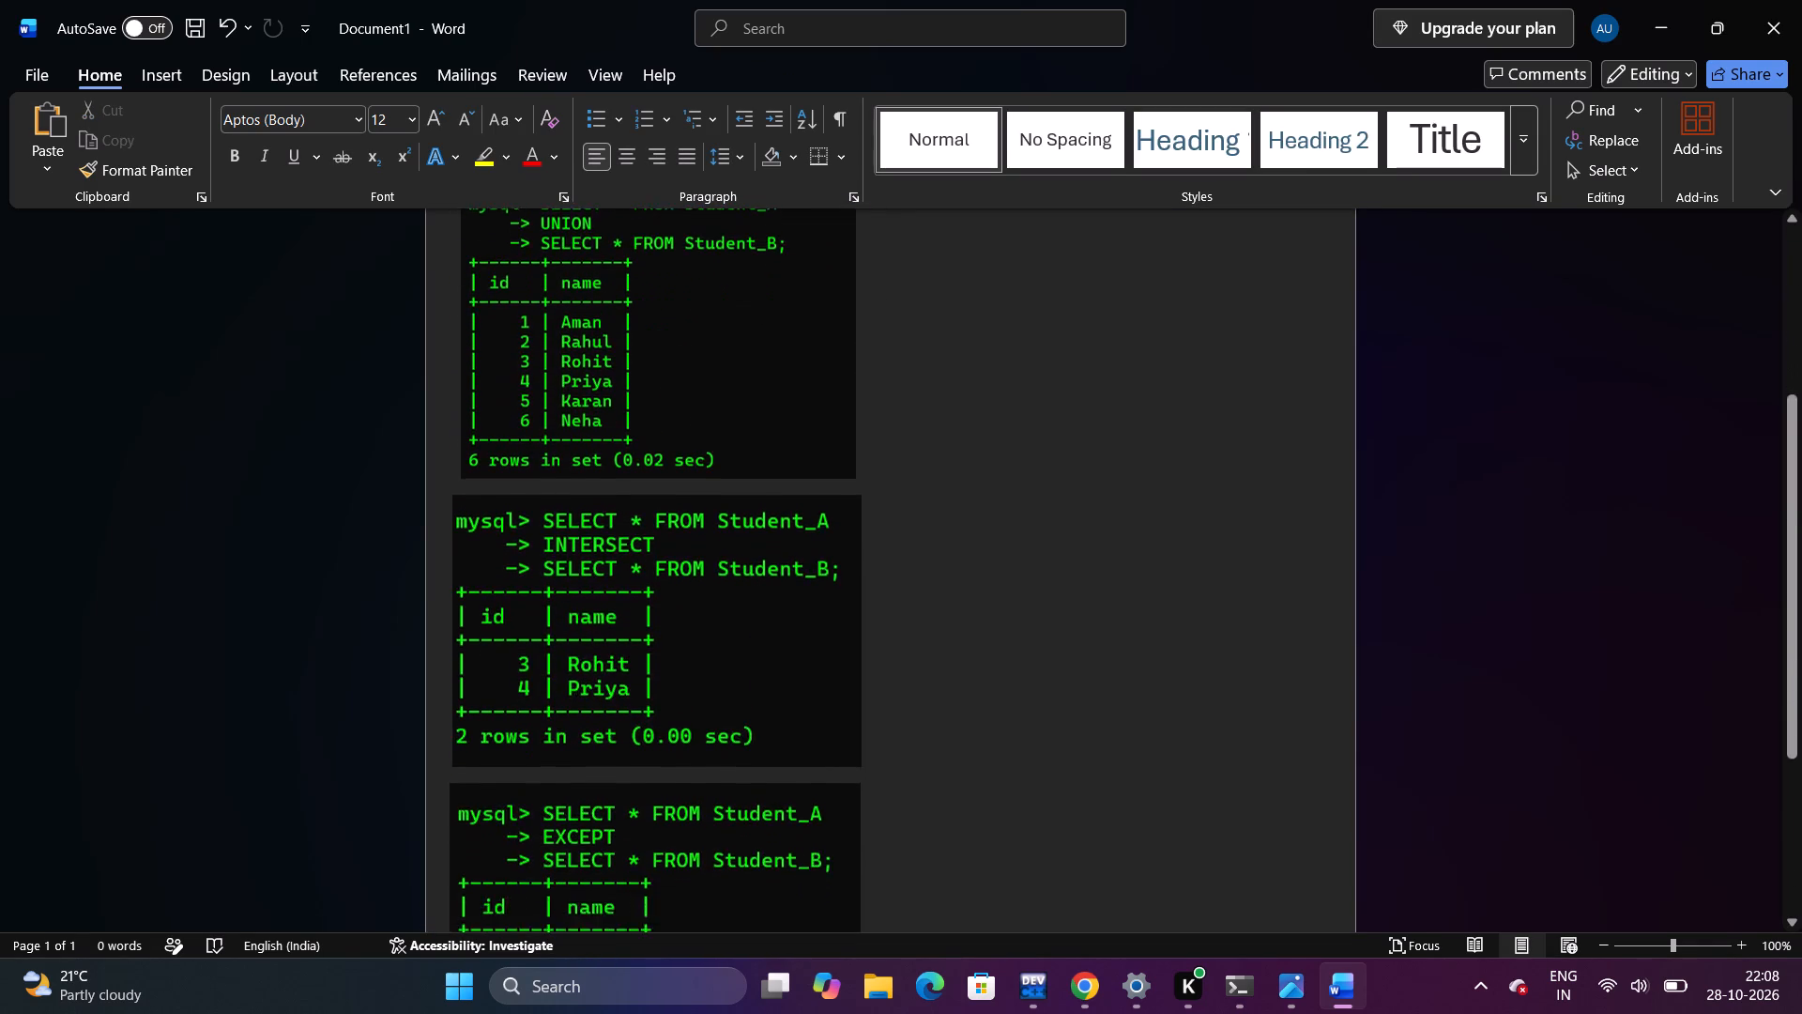
scroll(682, 659, down, 7)
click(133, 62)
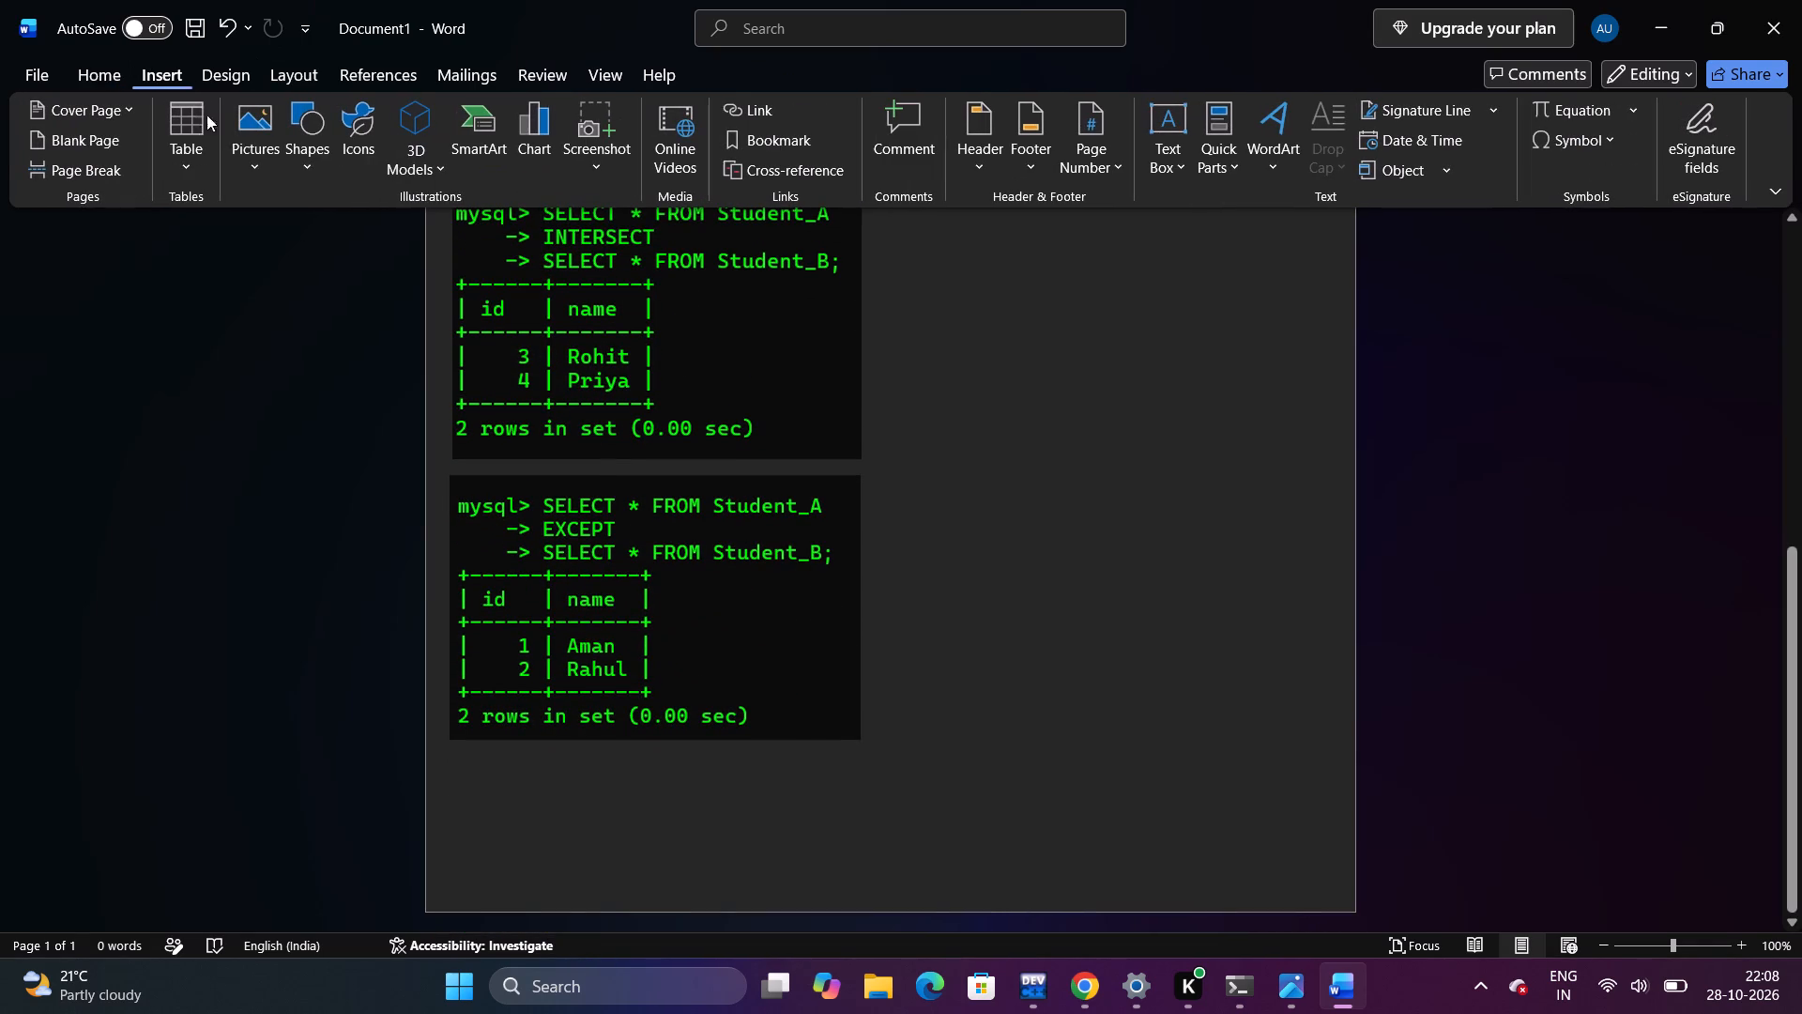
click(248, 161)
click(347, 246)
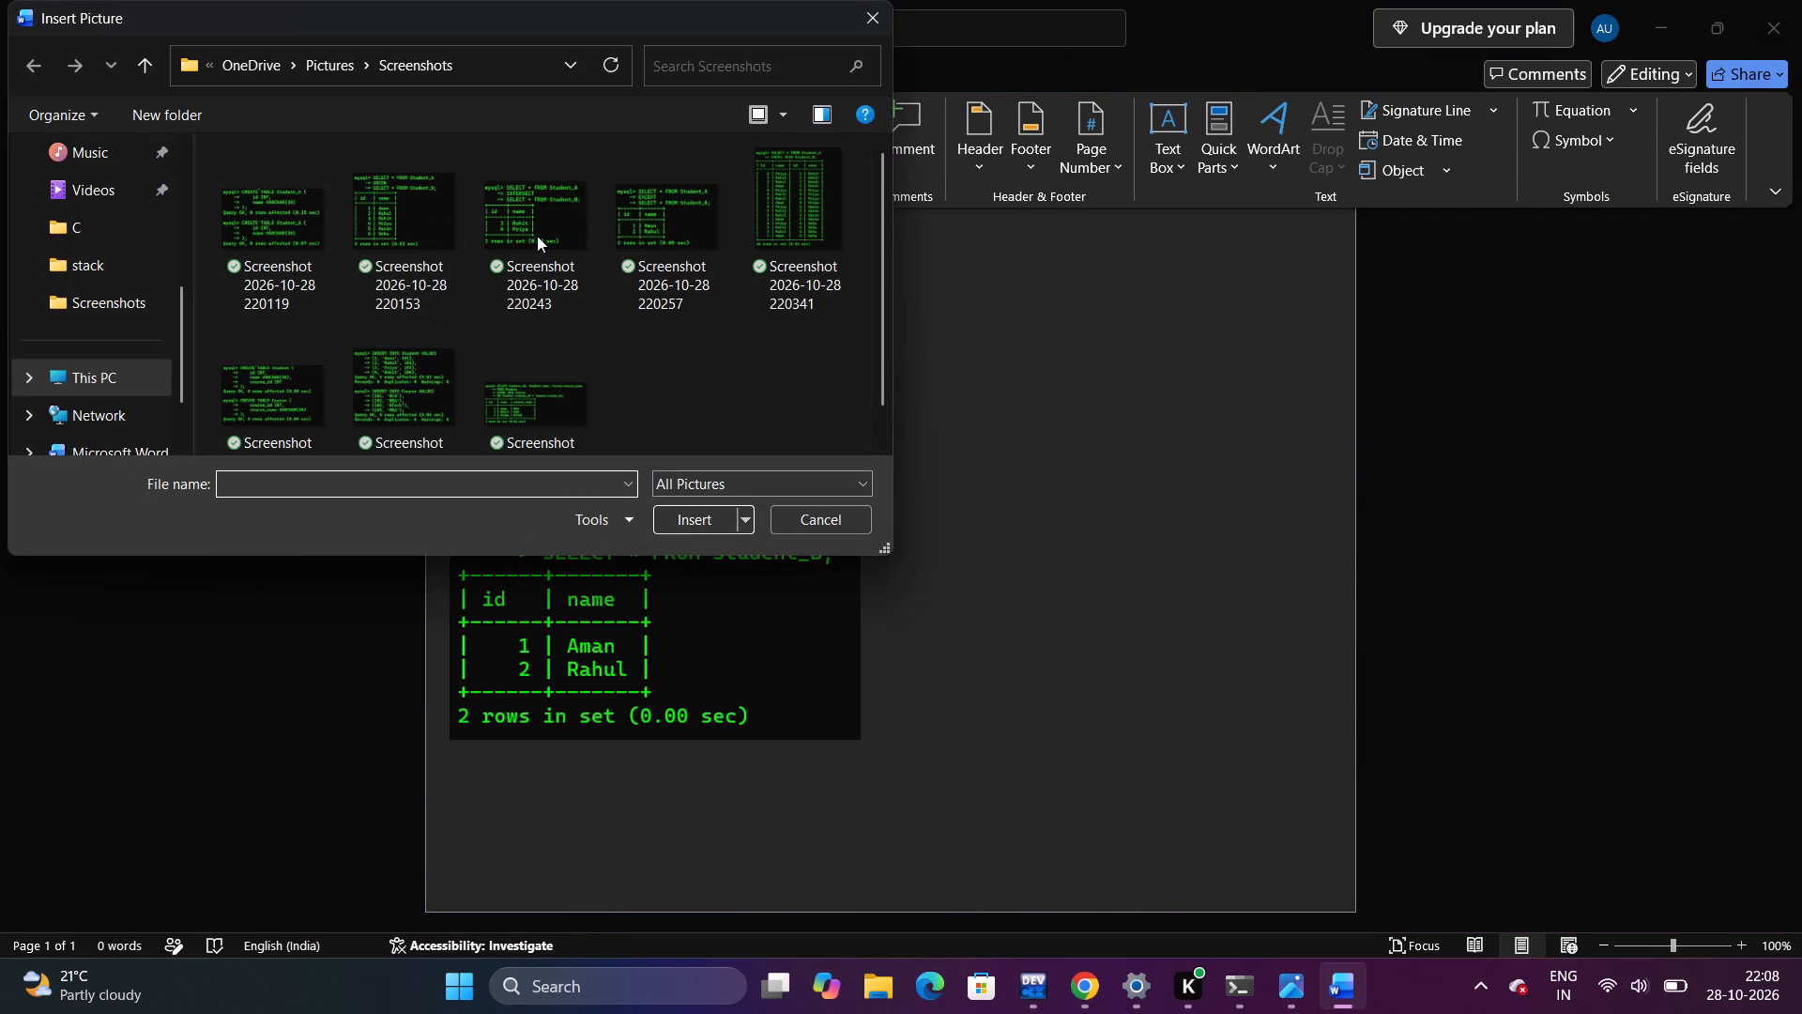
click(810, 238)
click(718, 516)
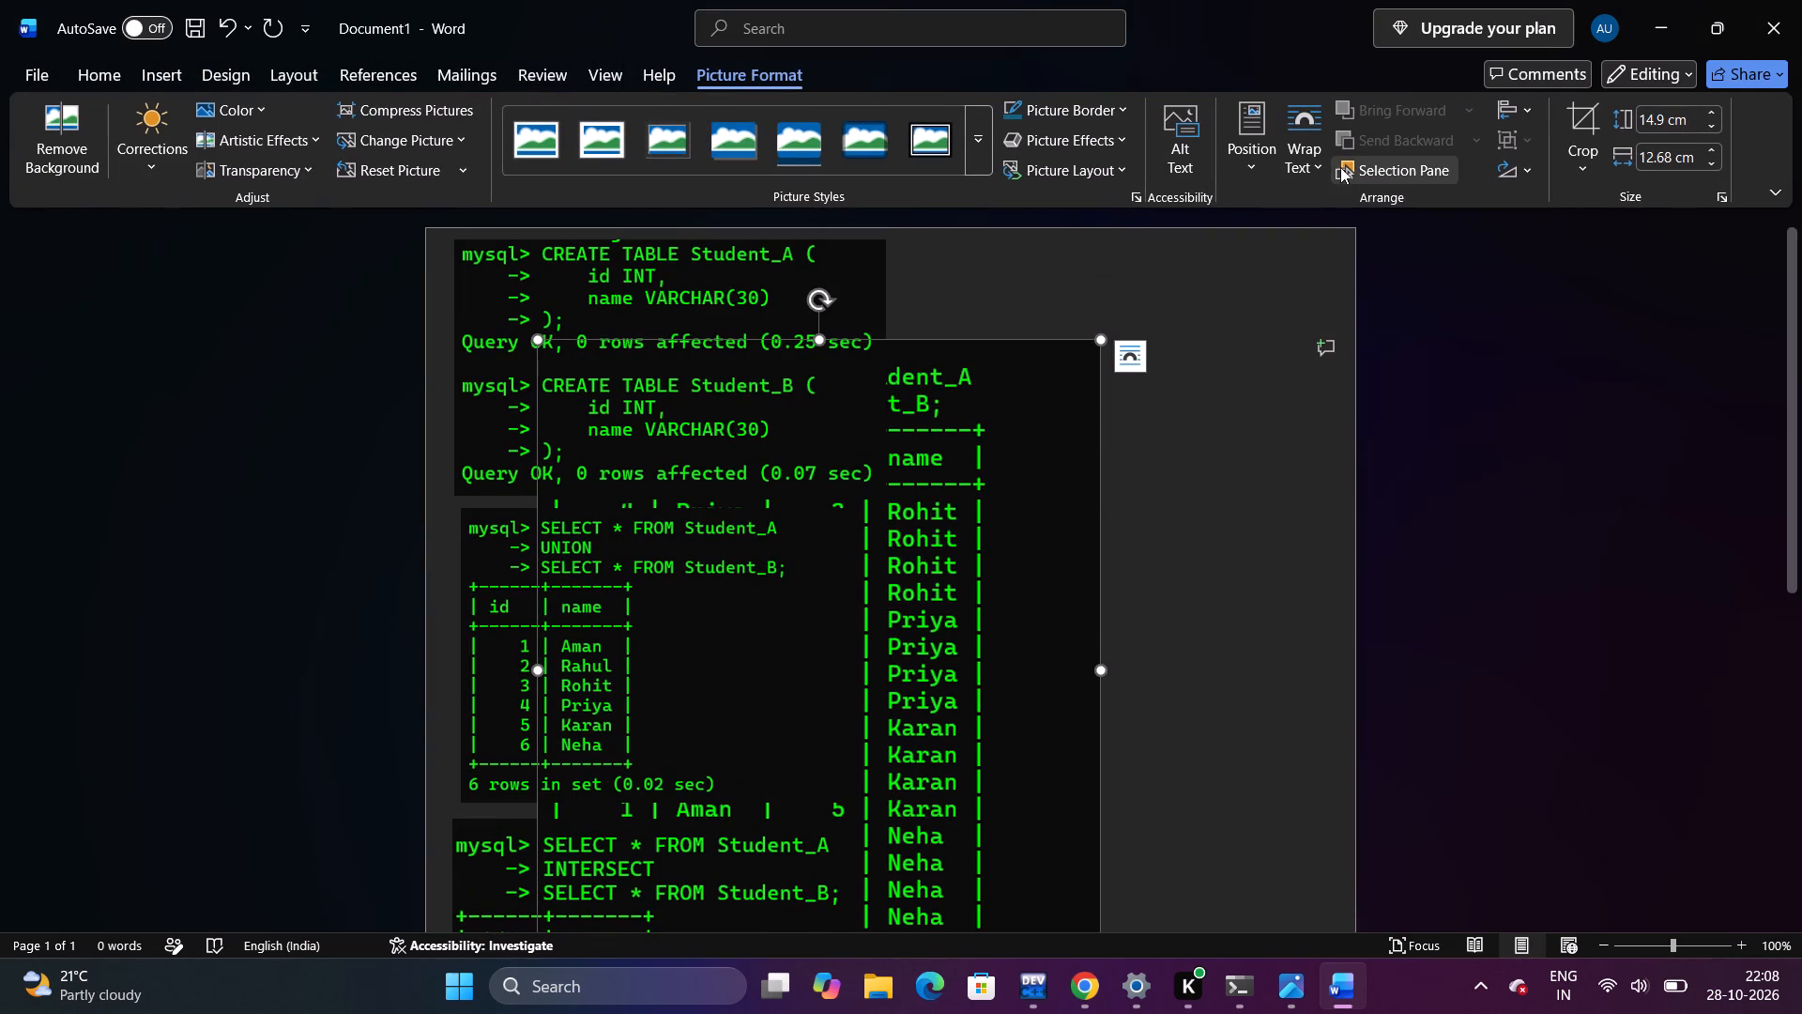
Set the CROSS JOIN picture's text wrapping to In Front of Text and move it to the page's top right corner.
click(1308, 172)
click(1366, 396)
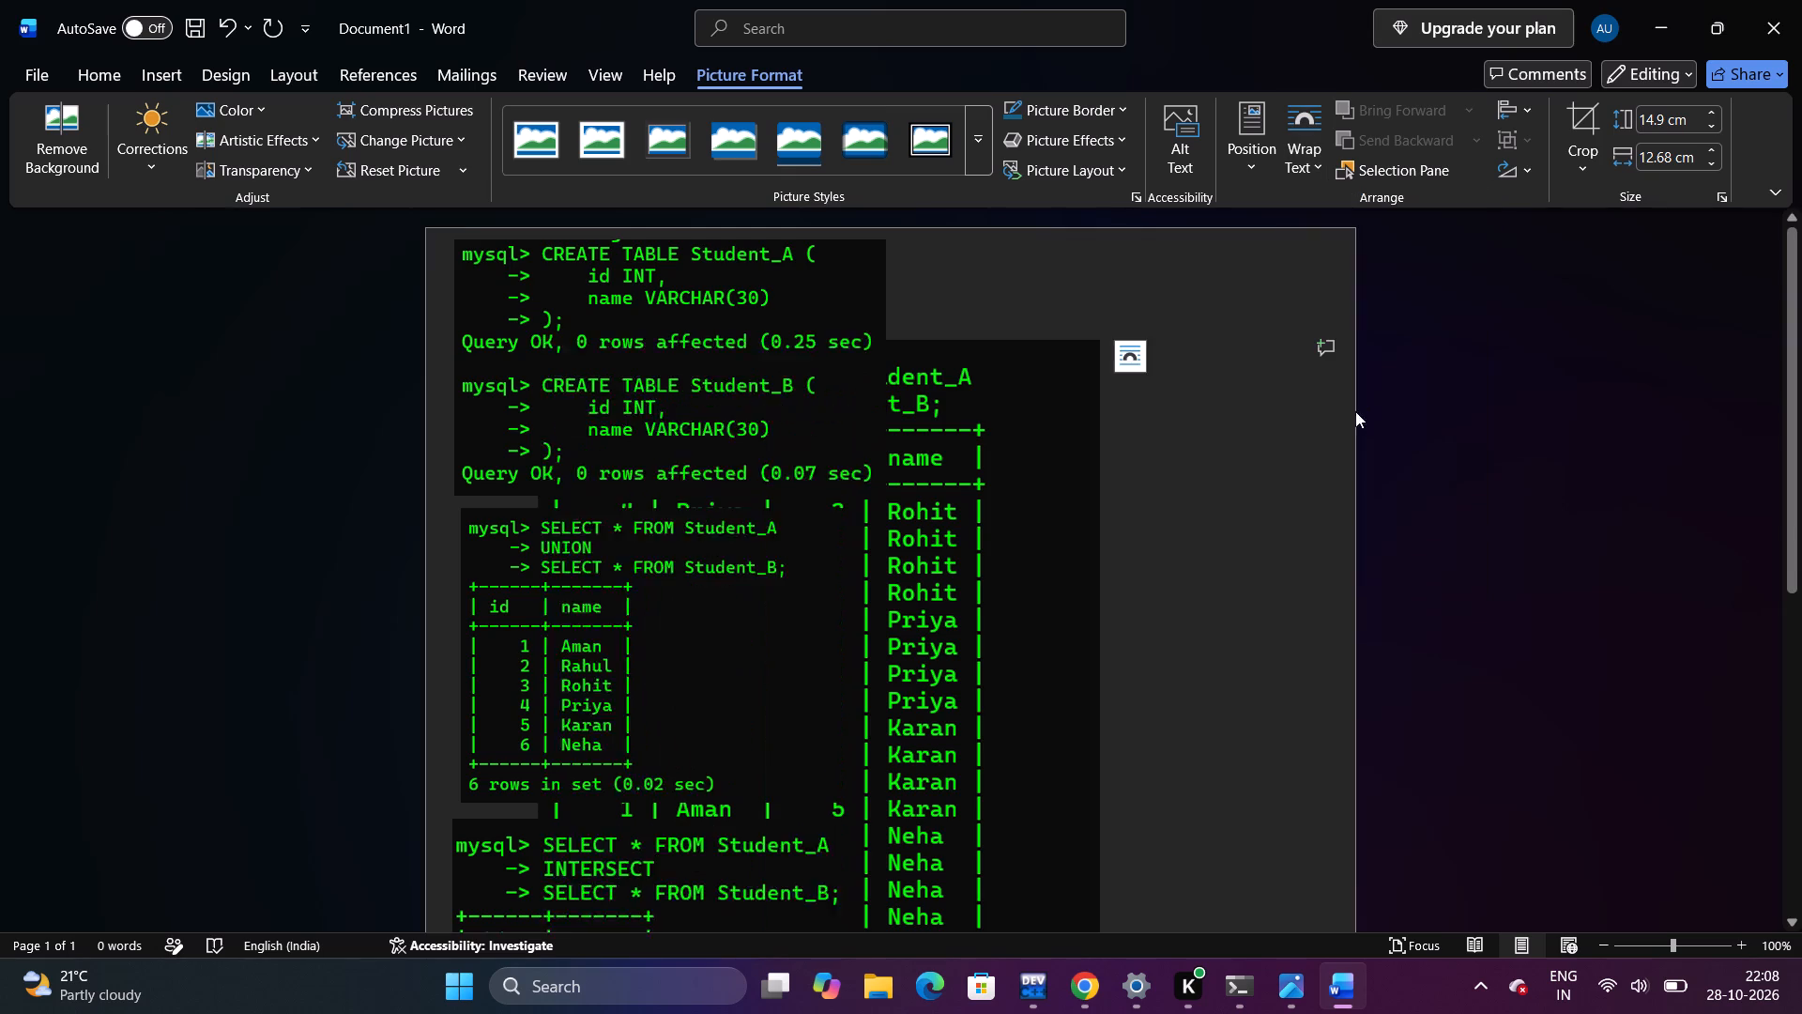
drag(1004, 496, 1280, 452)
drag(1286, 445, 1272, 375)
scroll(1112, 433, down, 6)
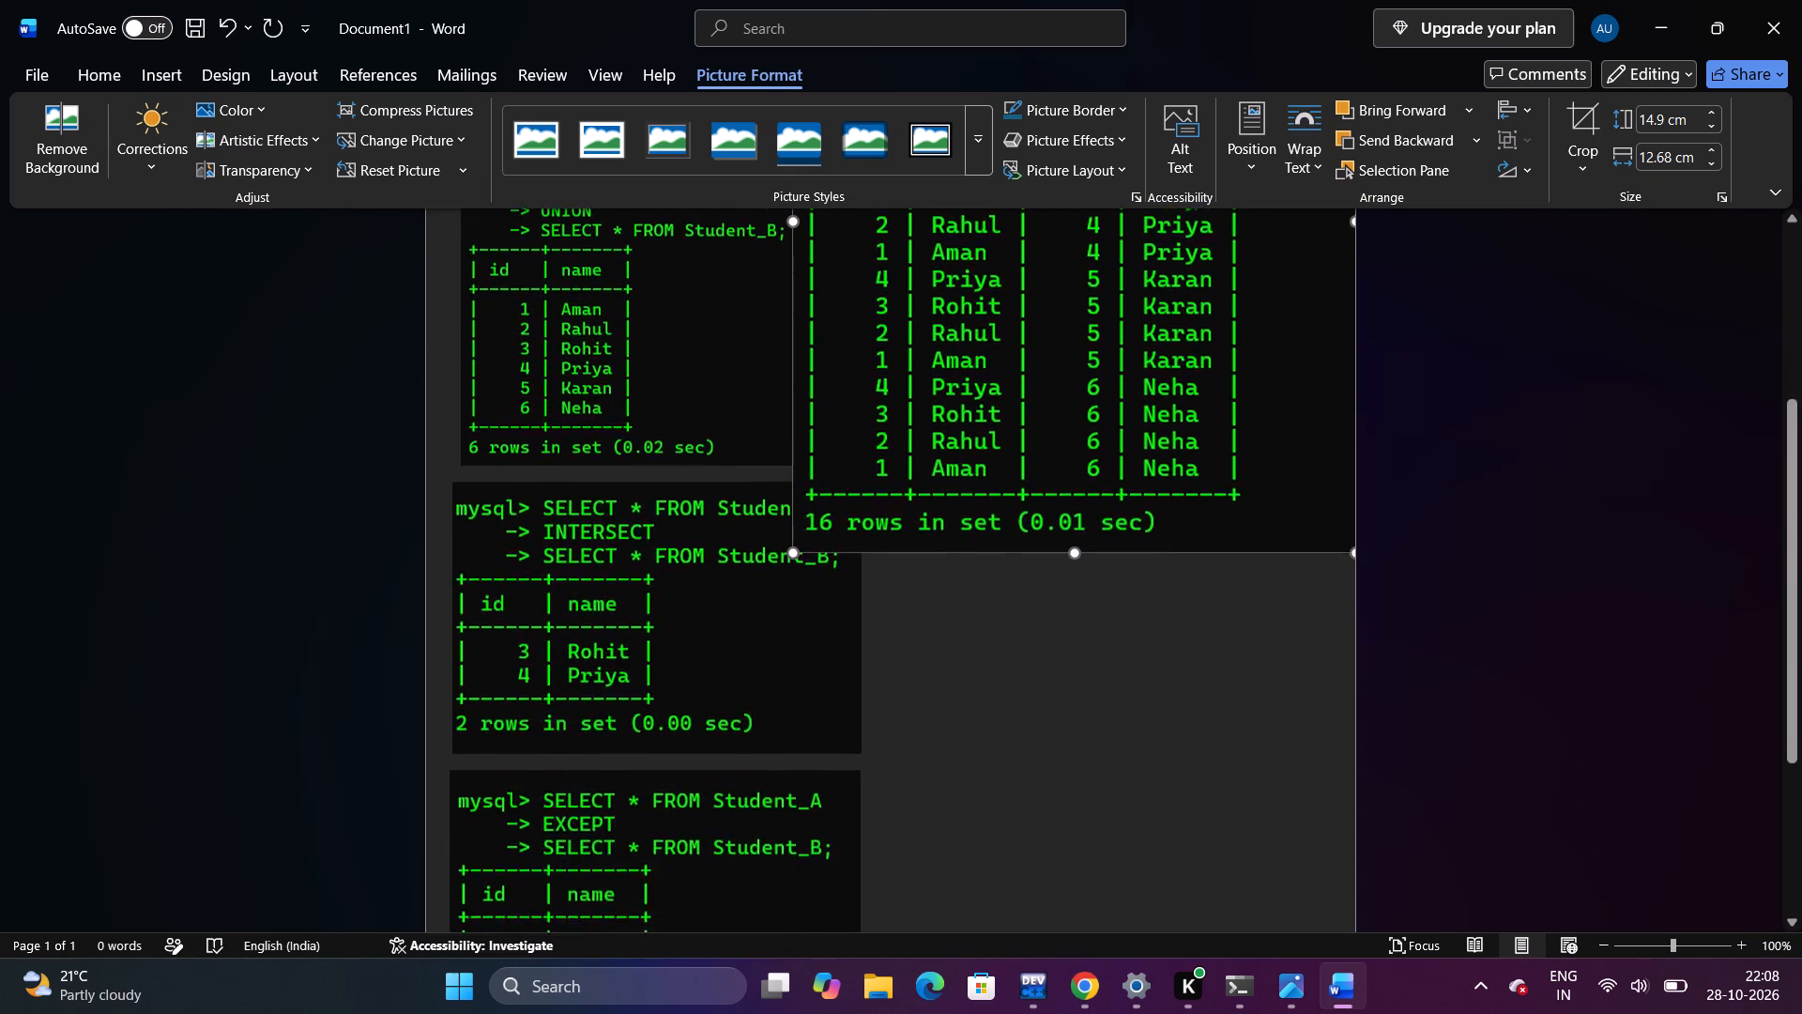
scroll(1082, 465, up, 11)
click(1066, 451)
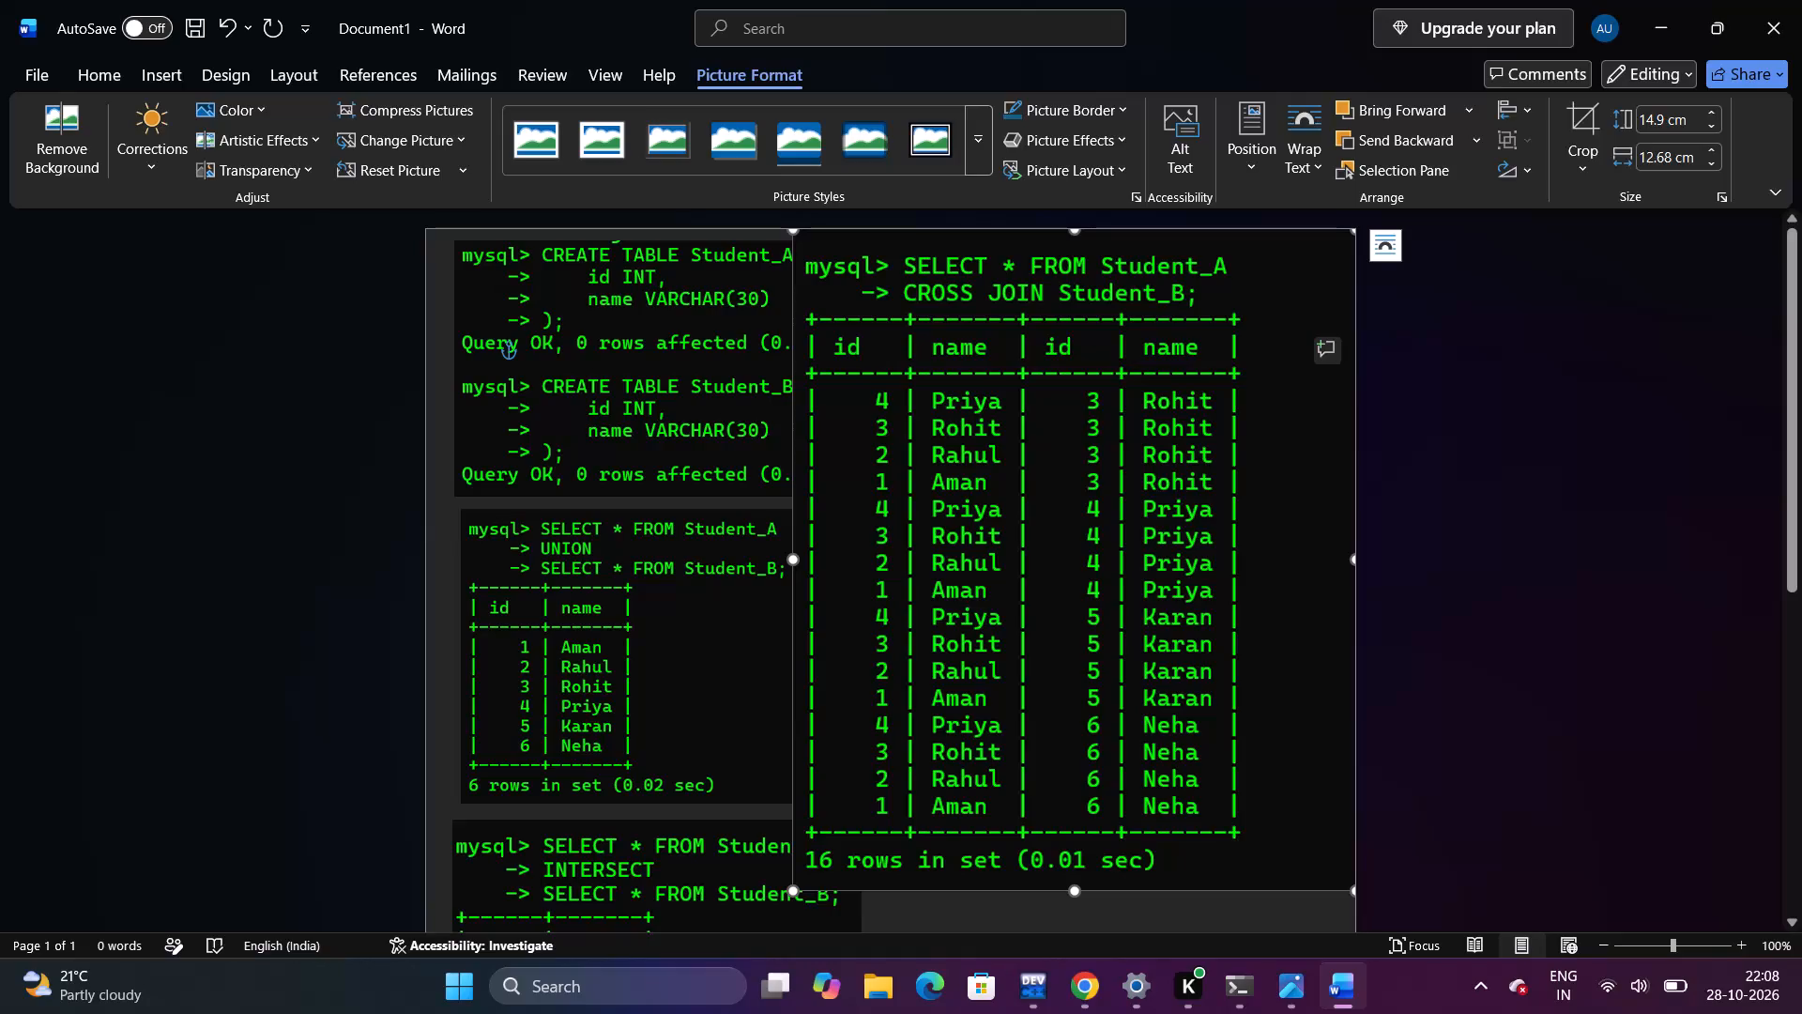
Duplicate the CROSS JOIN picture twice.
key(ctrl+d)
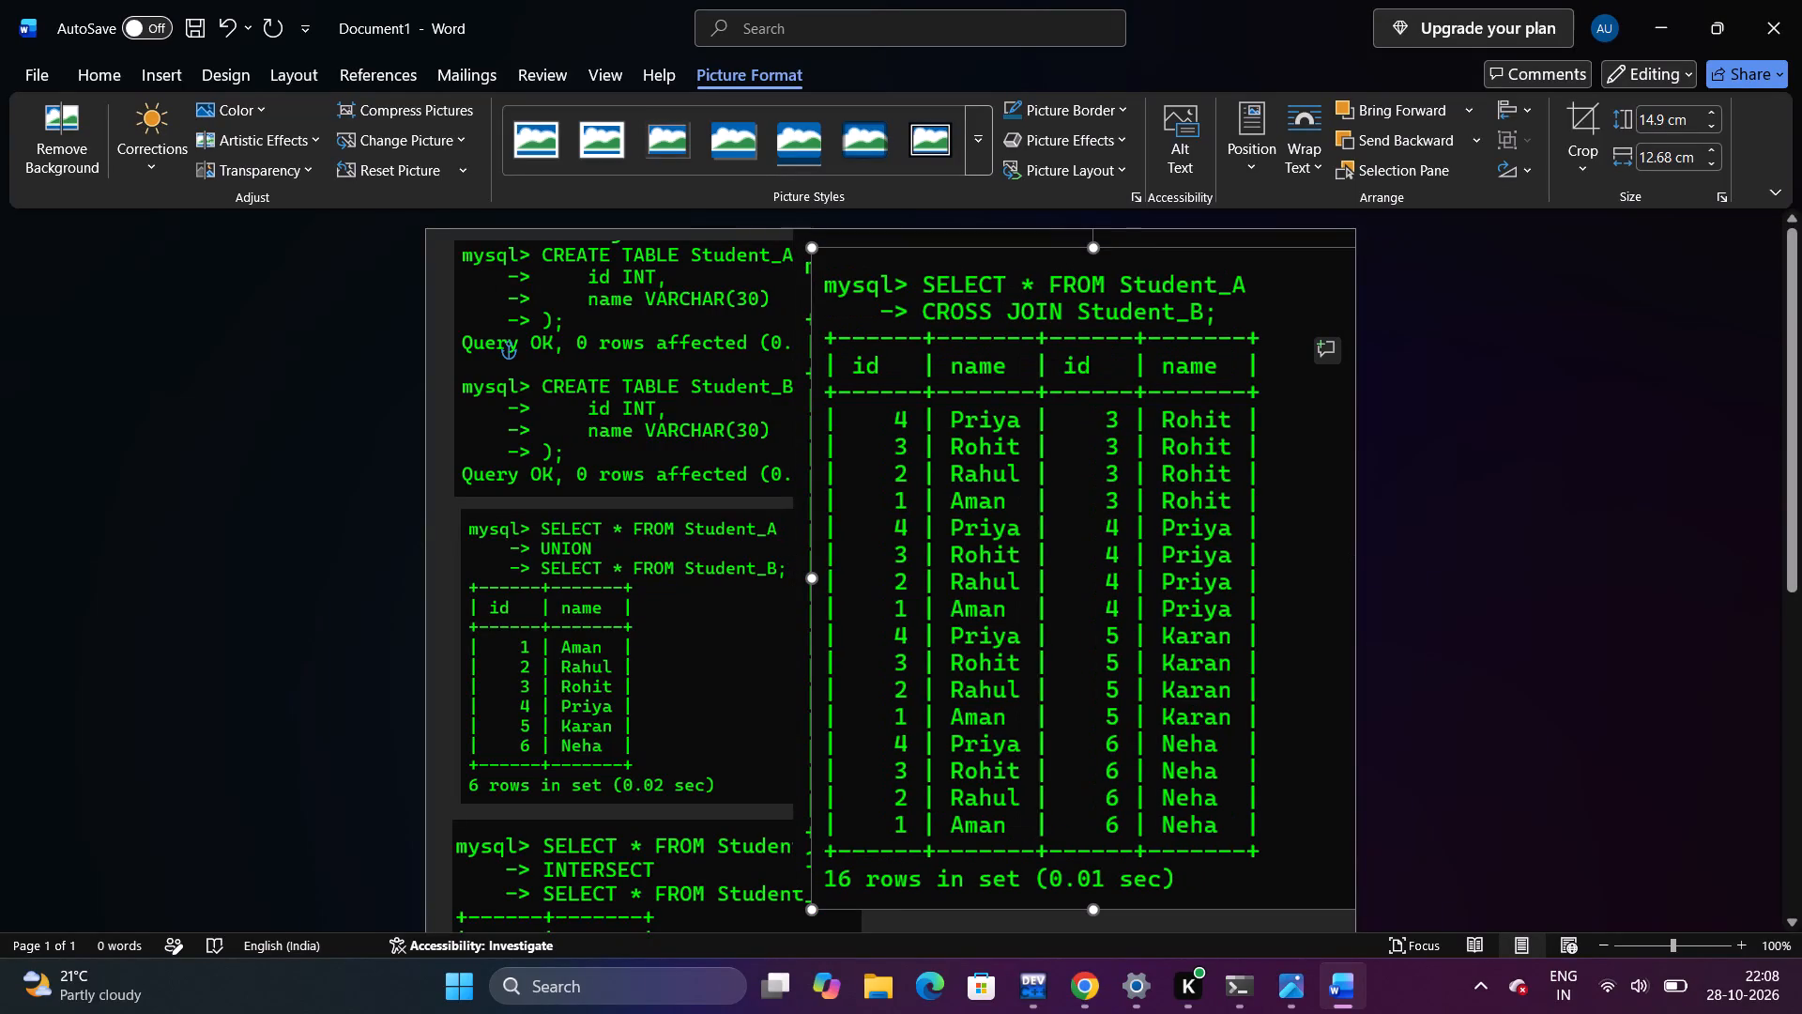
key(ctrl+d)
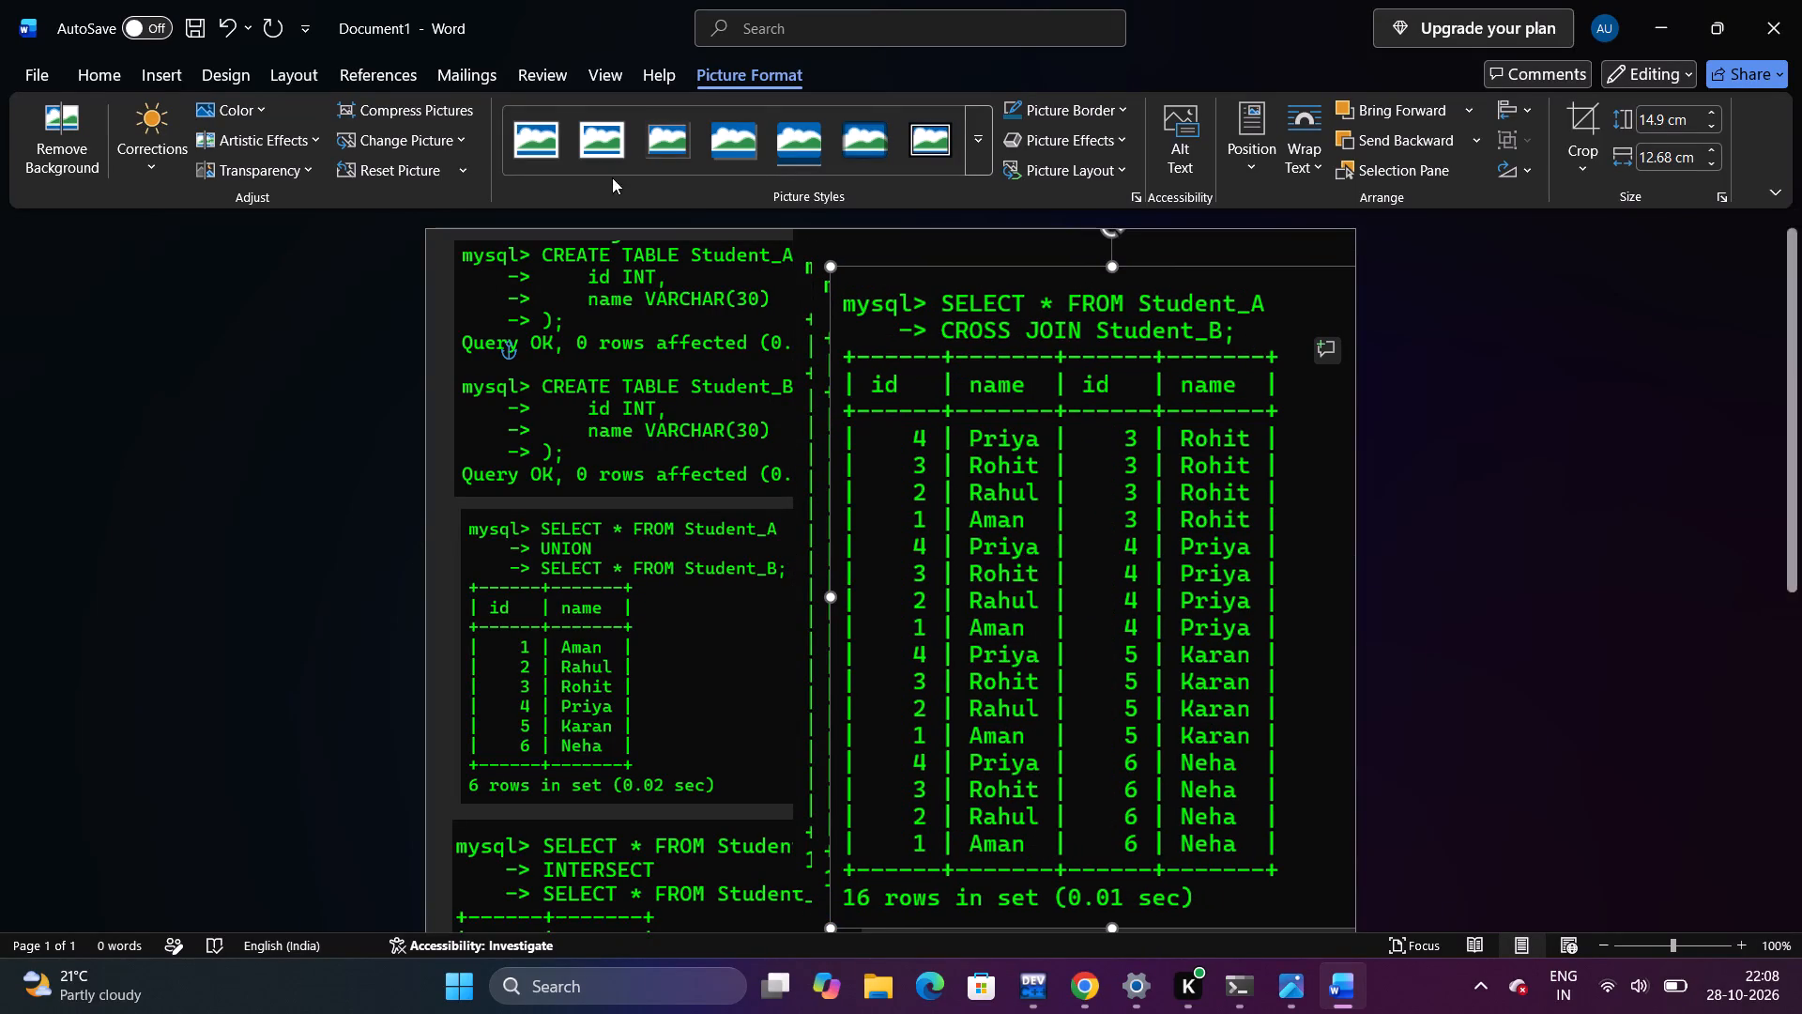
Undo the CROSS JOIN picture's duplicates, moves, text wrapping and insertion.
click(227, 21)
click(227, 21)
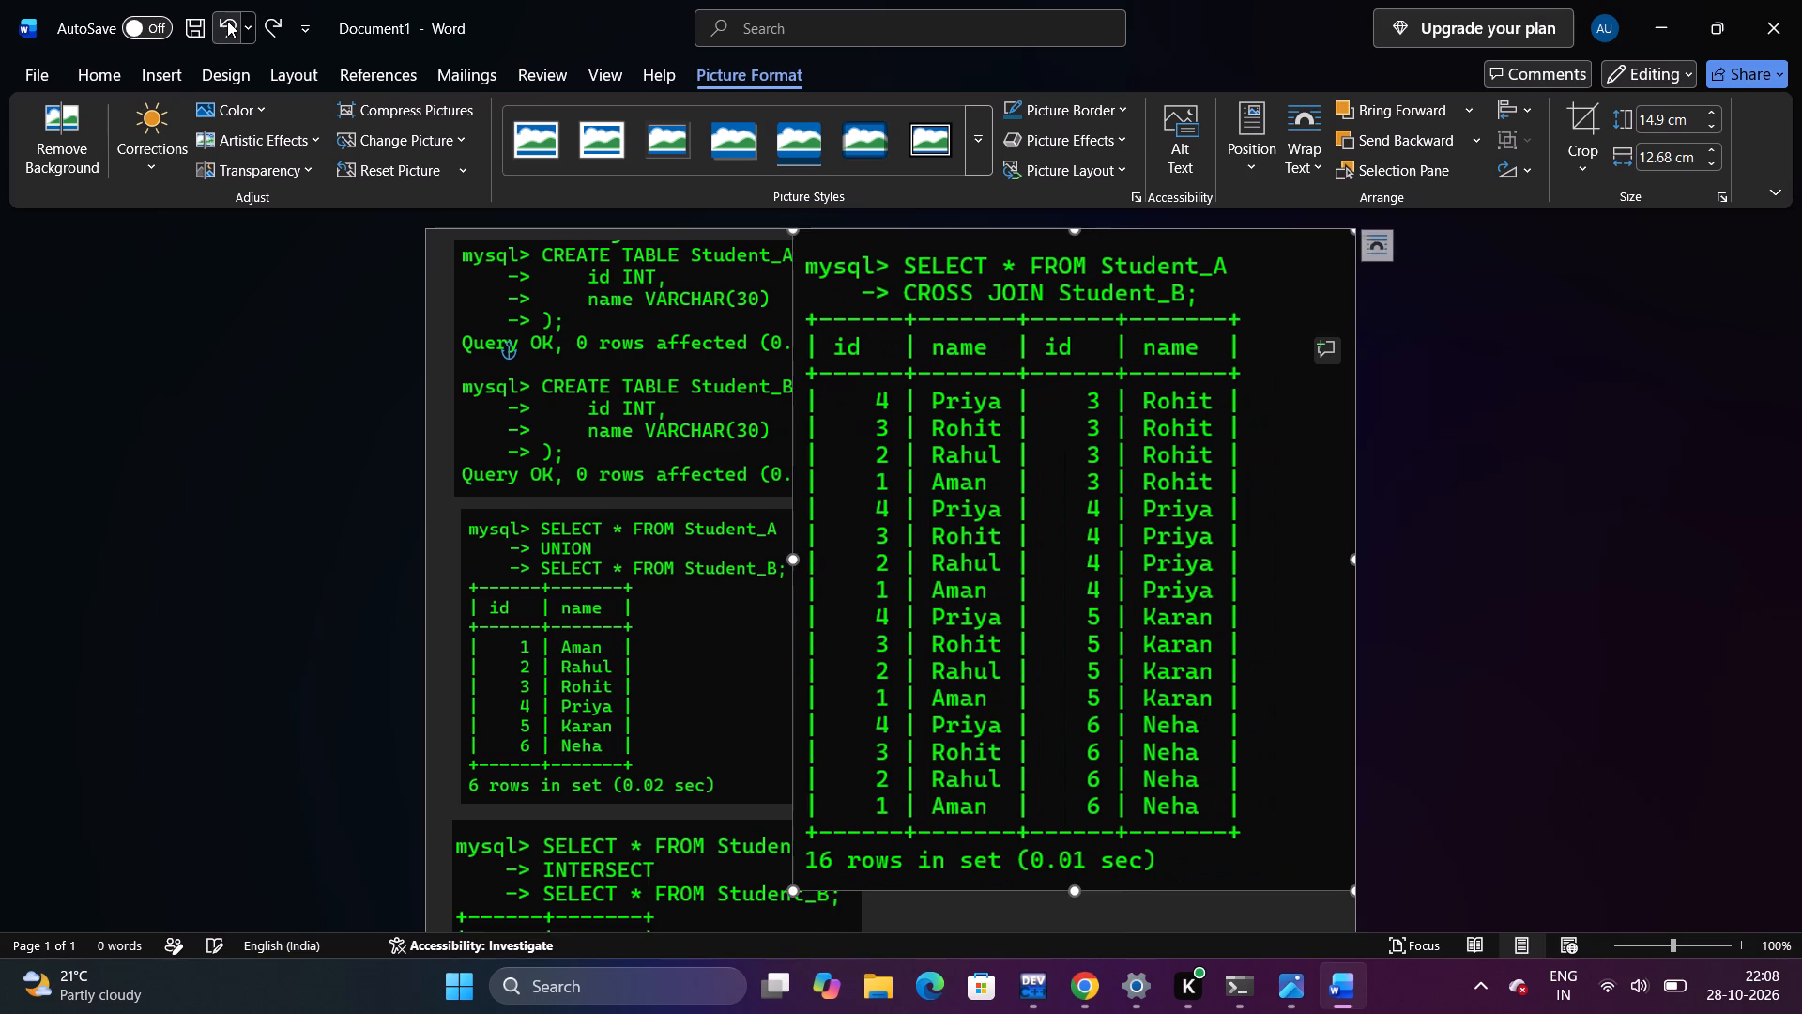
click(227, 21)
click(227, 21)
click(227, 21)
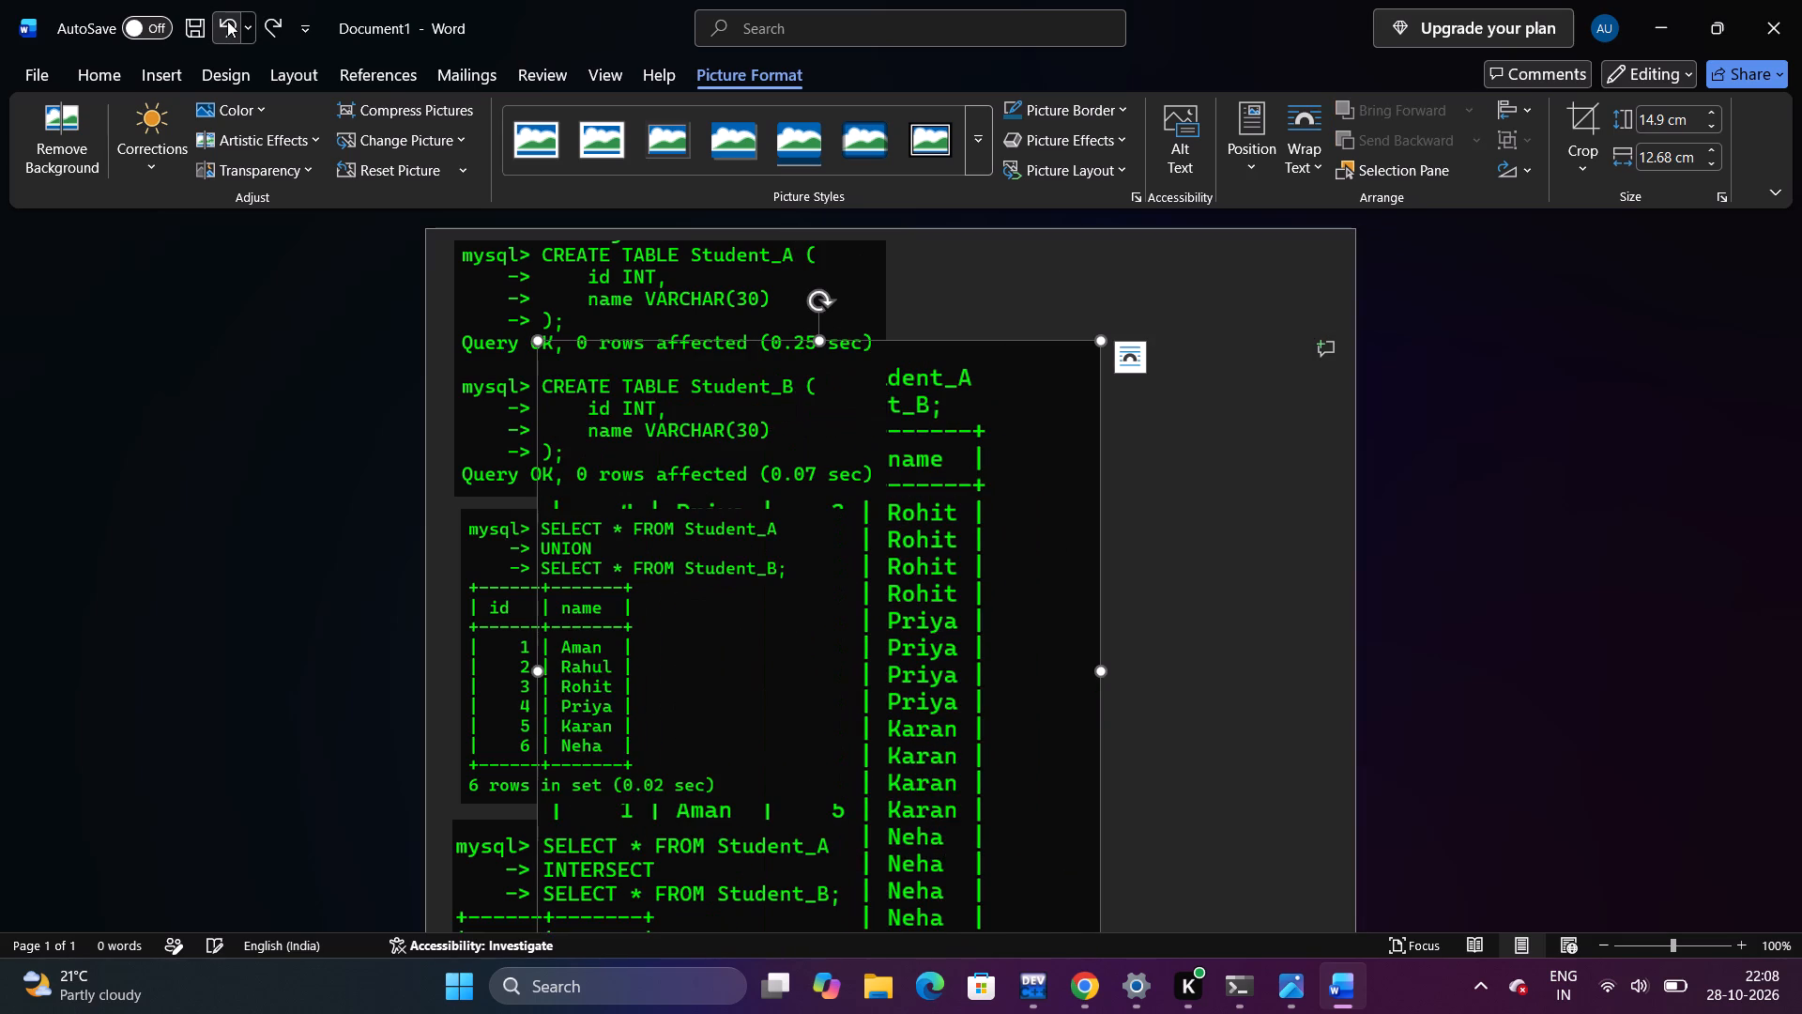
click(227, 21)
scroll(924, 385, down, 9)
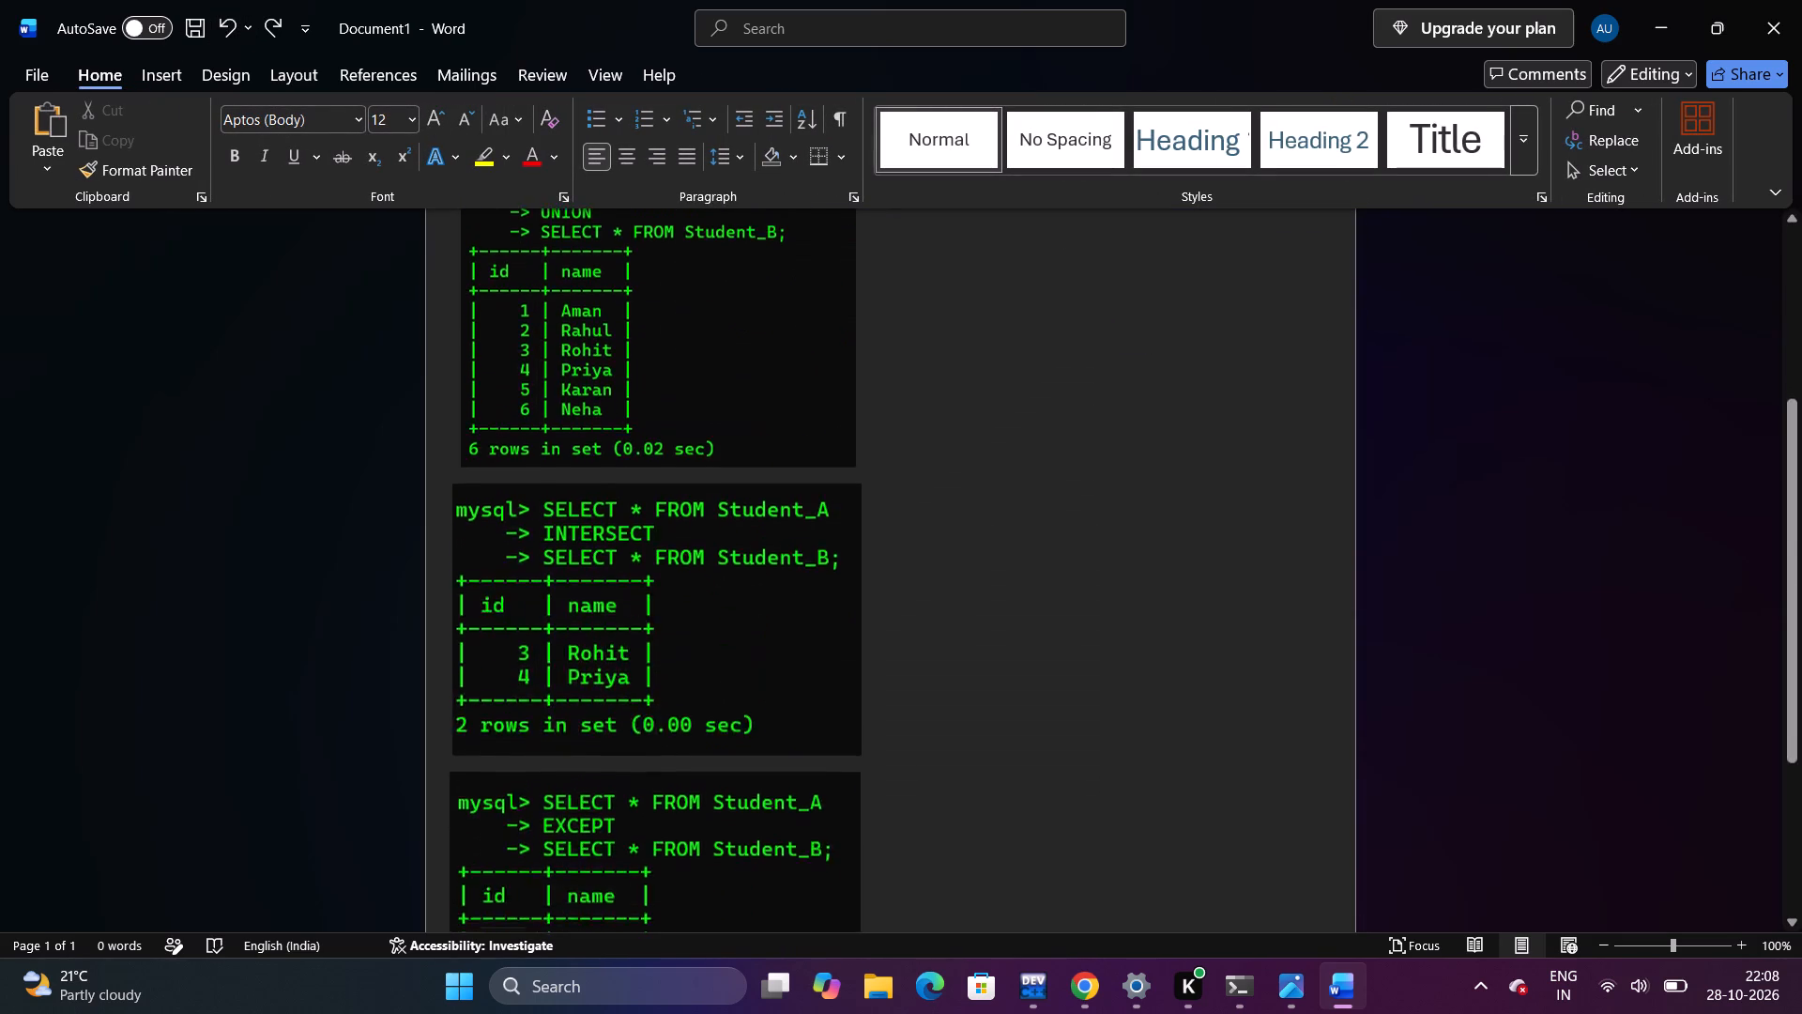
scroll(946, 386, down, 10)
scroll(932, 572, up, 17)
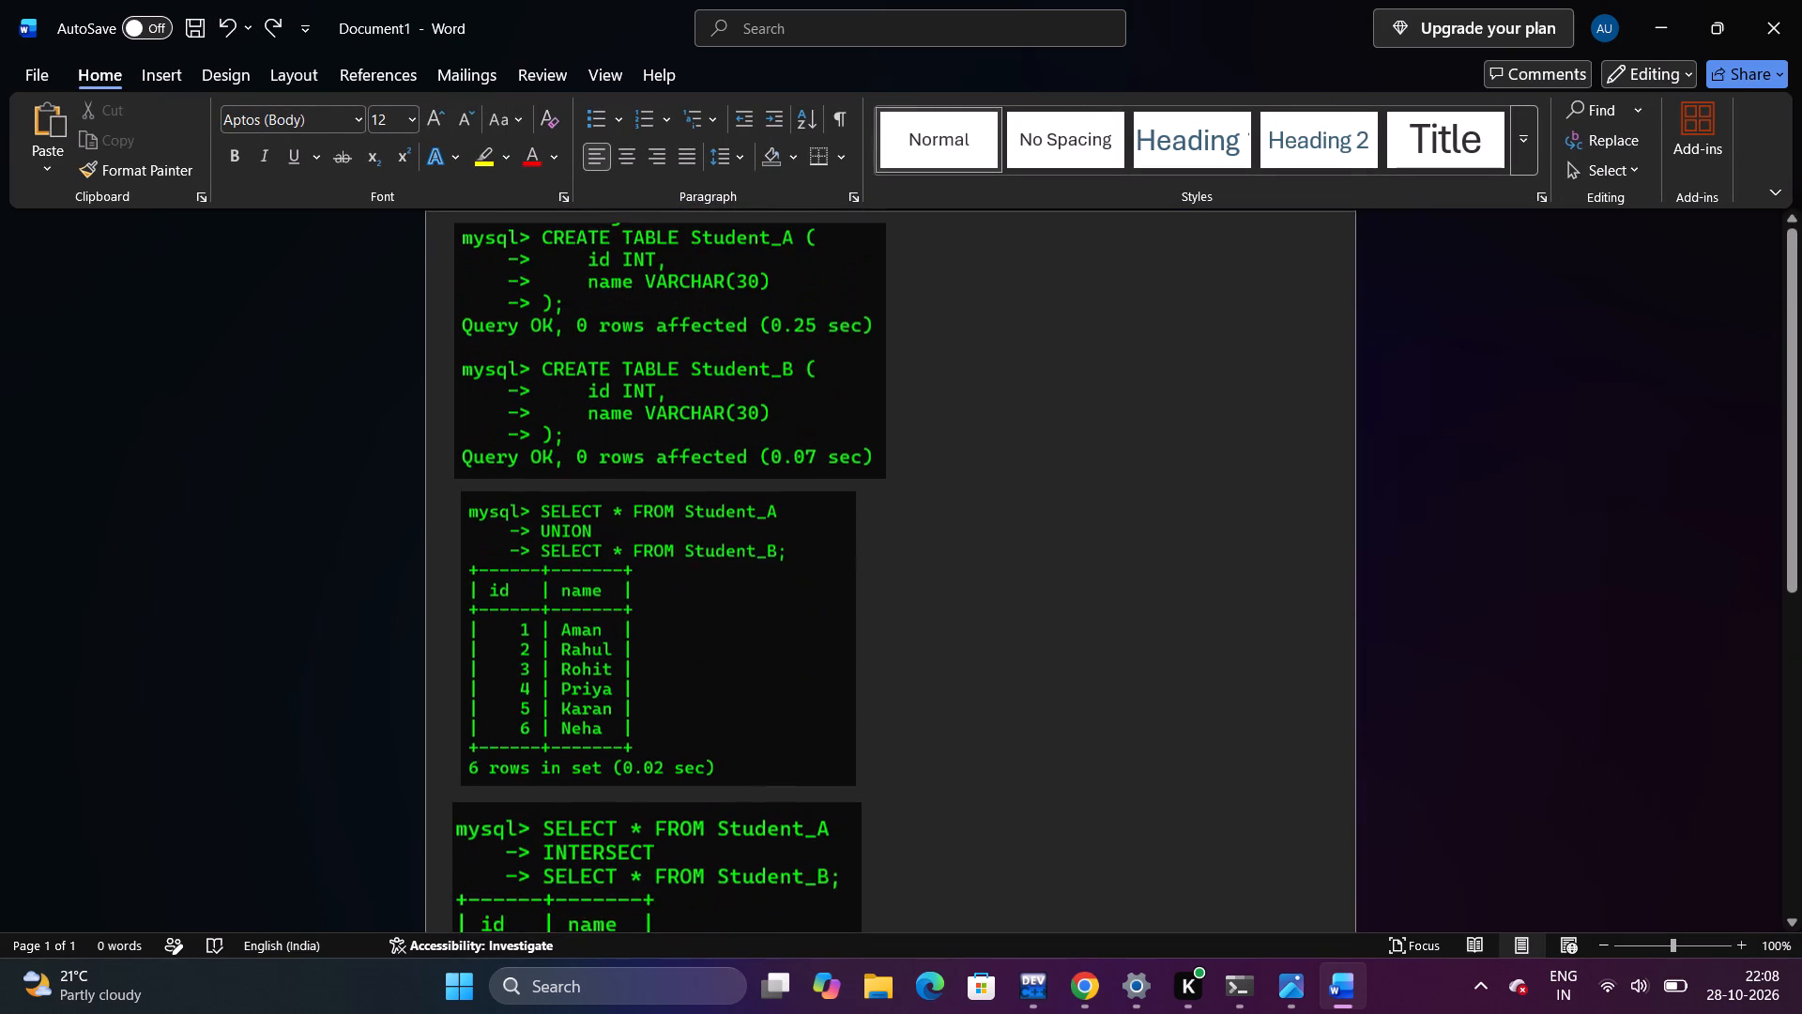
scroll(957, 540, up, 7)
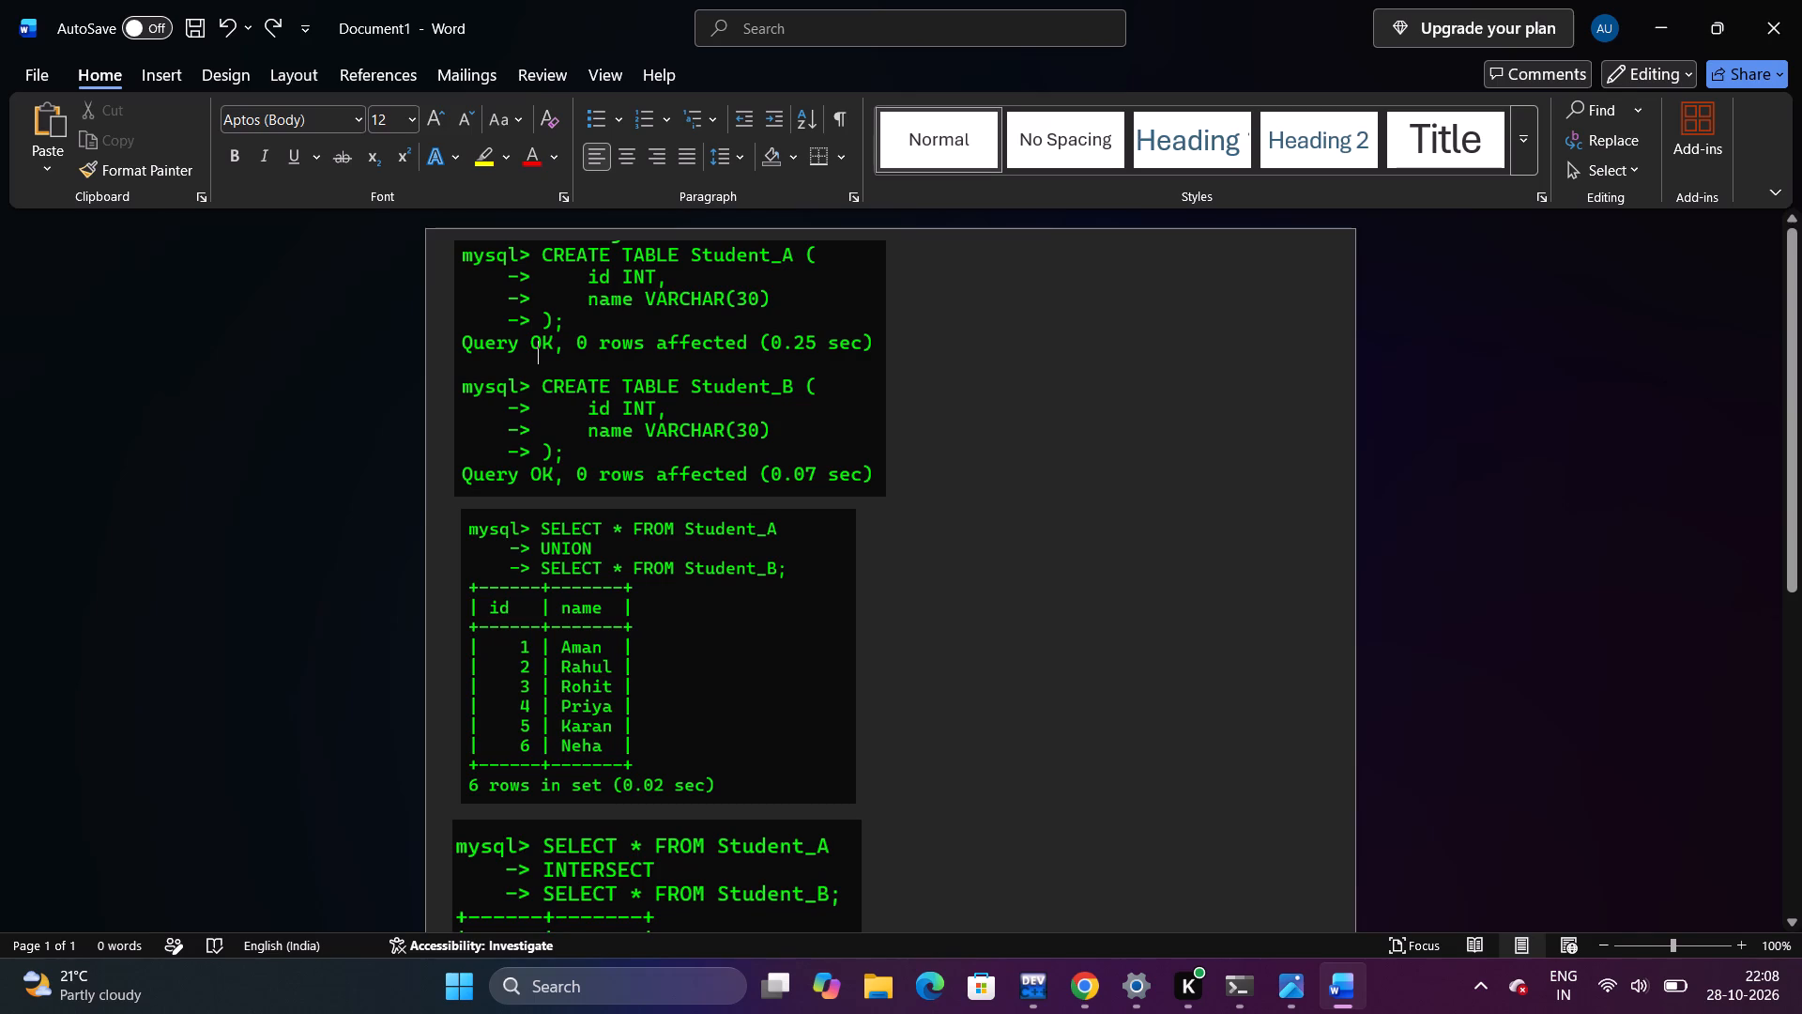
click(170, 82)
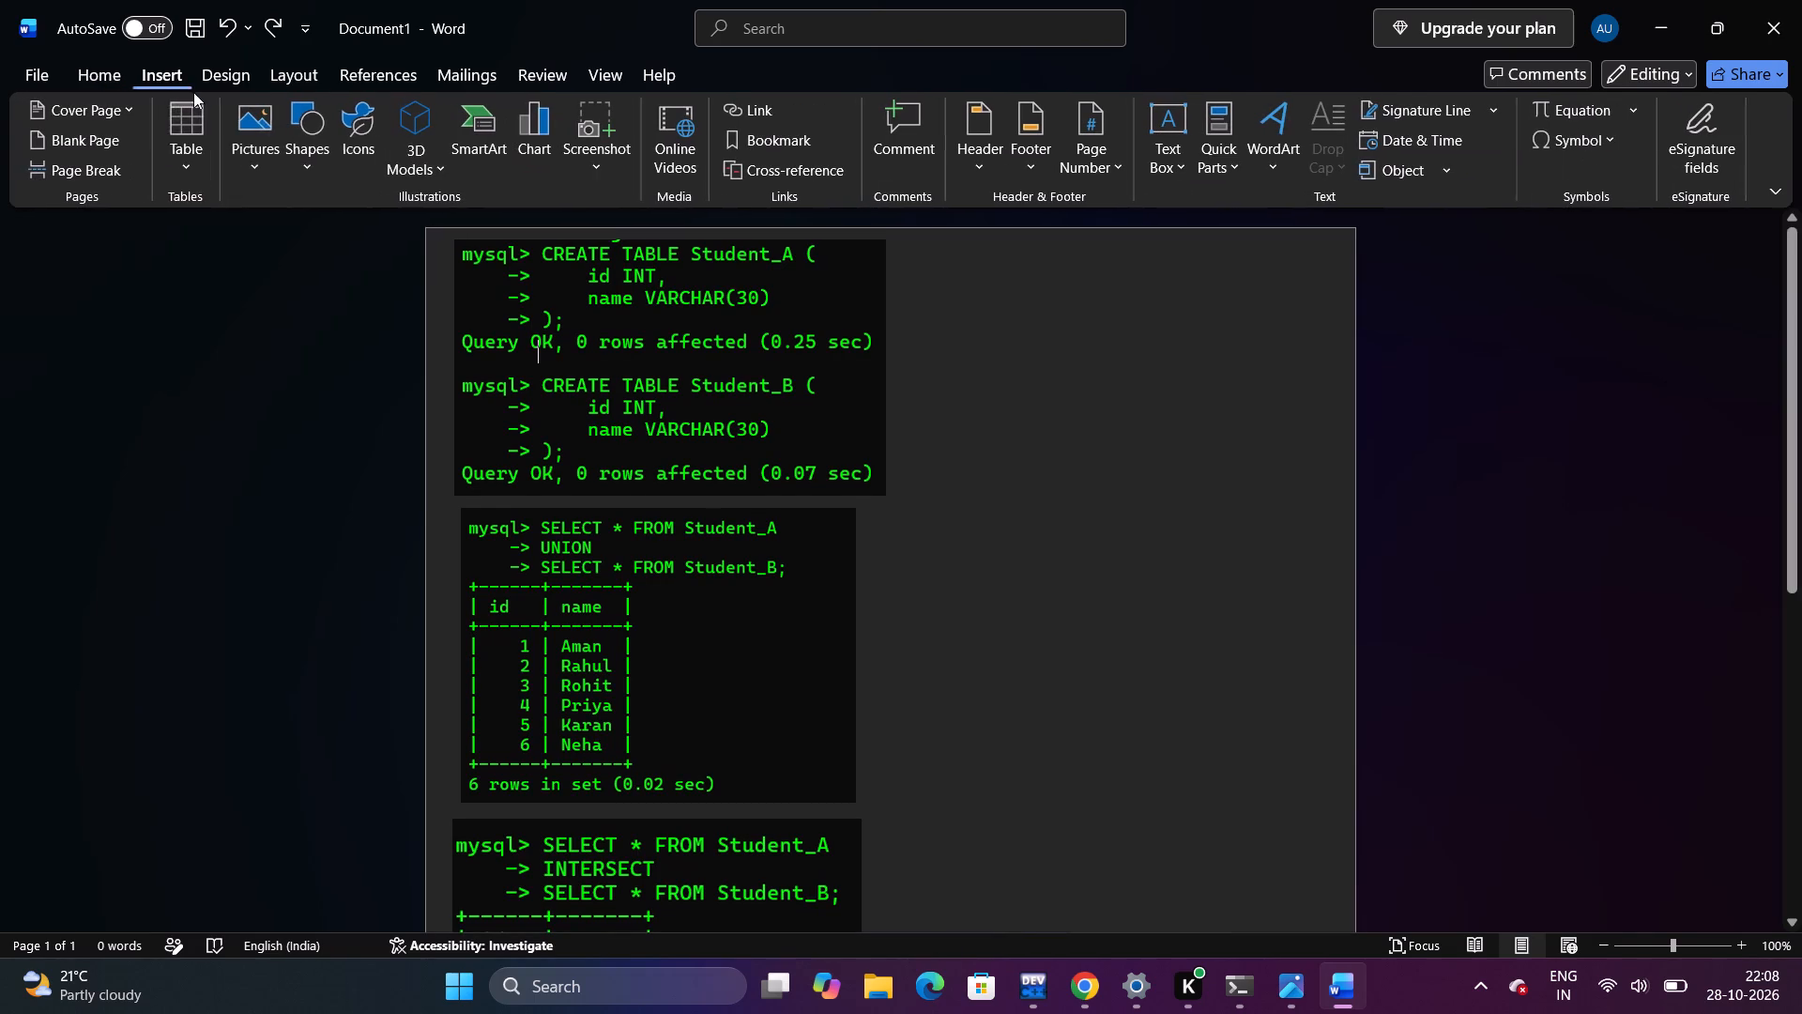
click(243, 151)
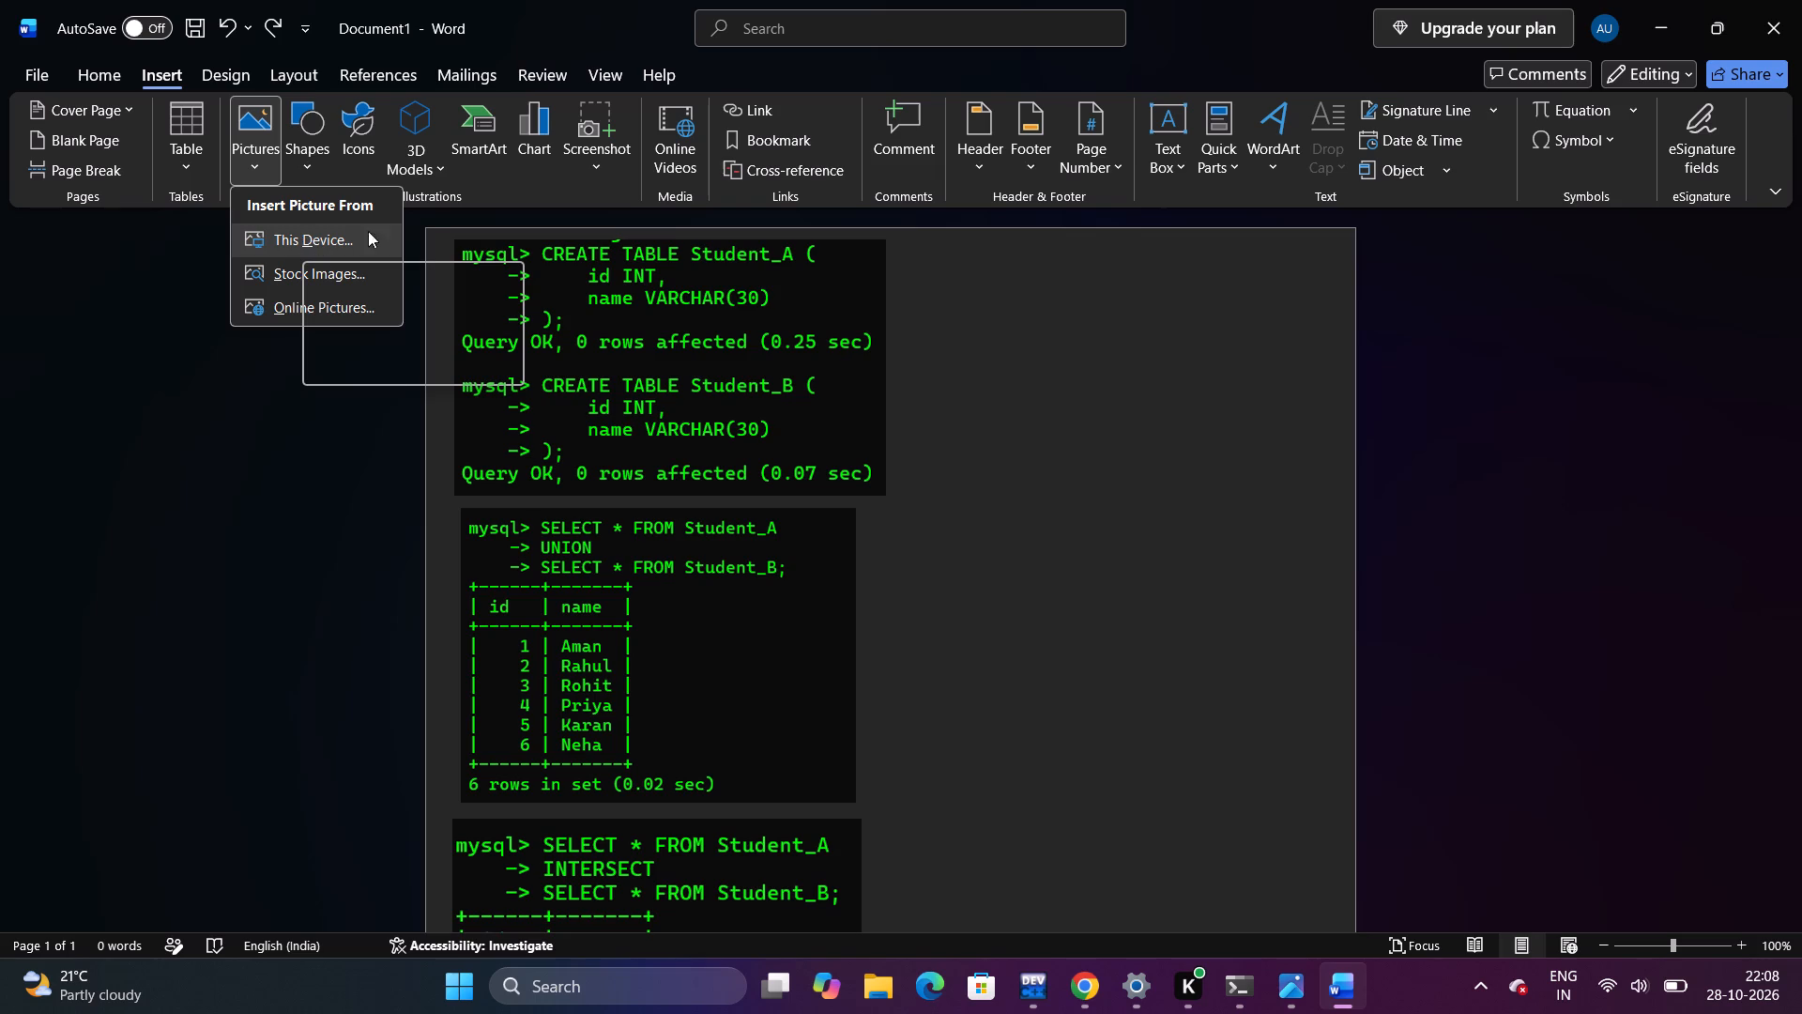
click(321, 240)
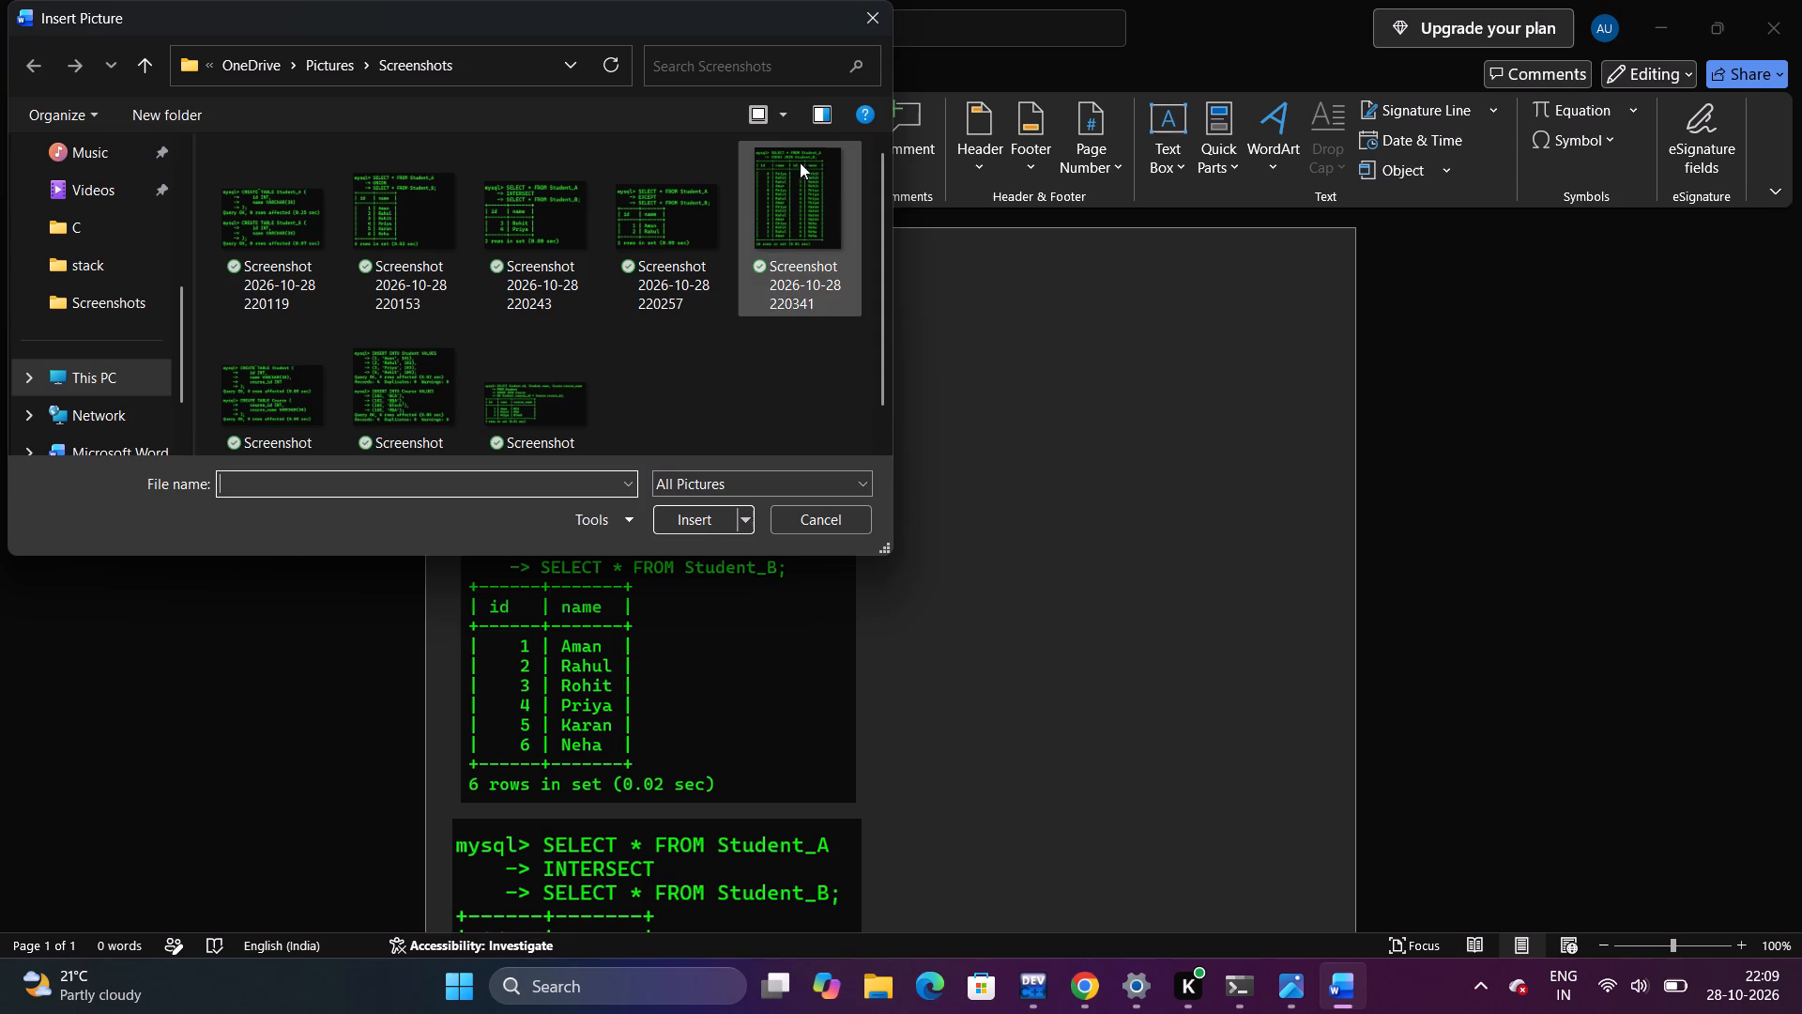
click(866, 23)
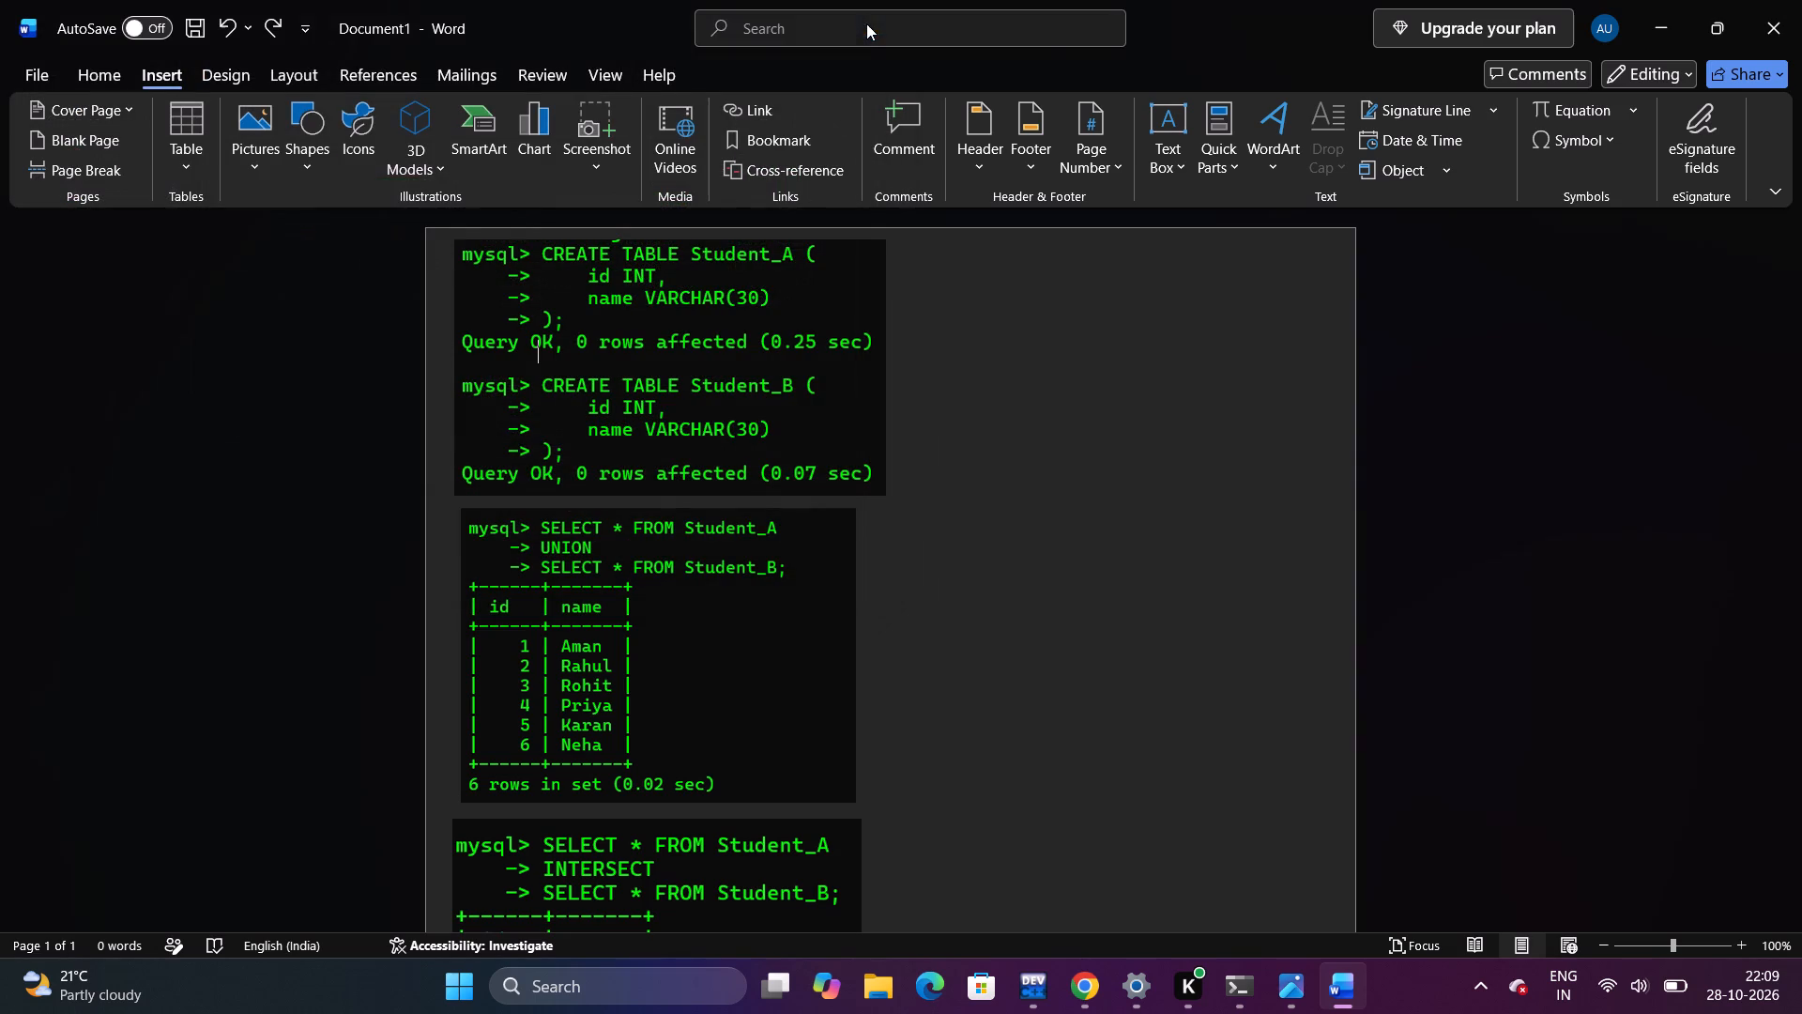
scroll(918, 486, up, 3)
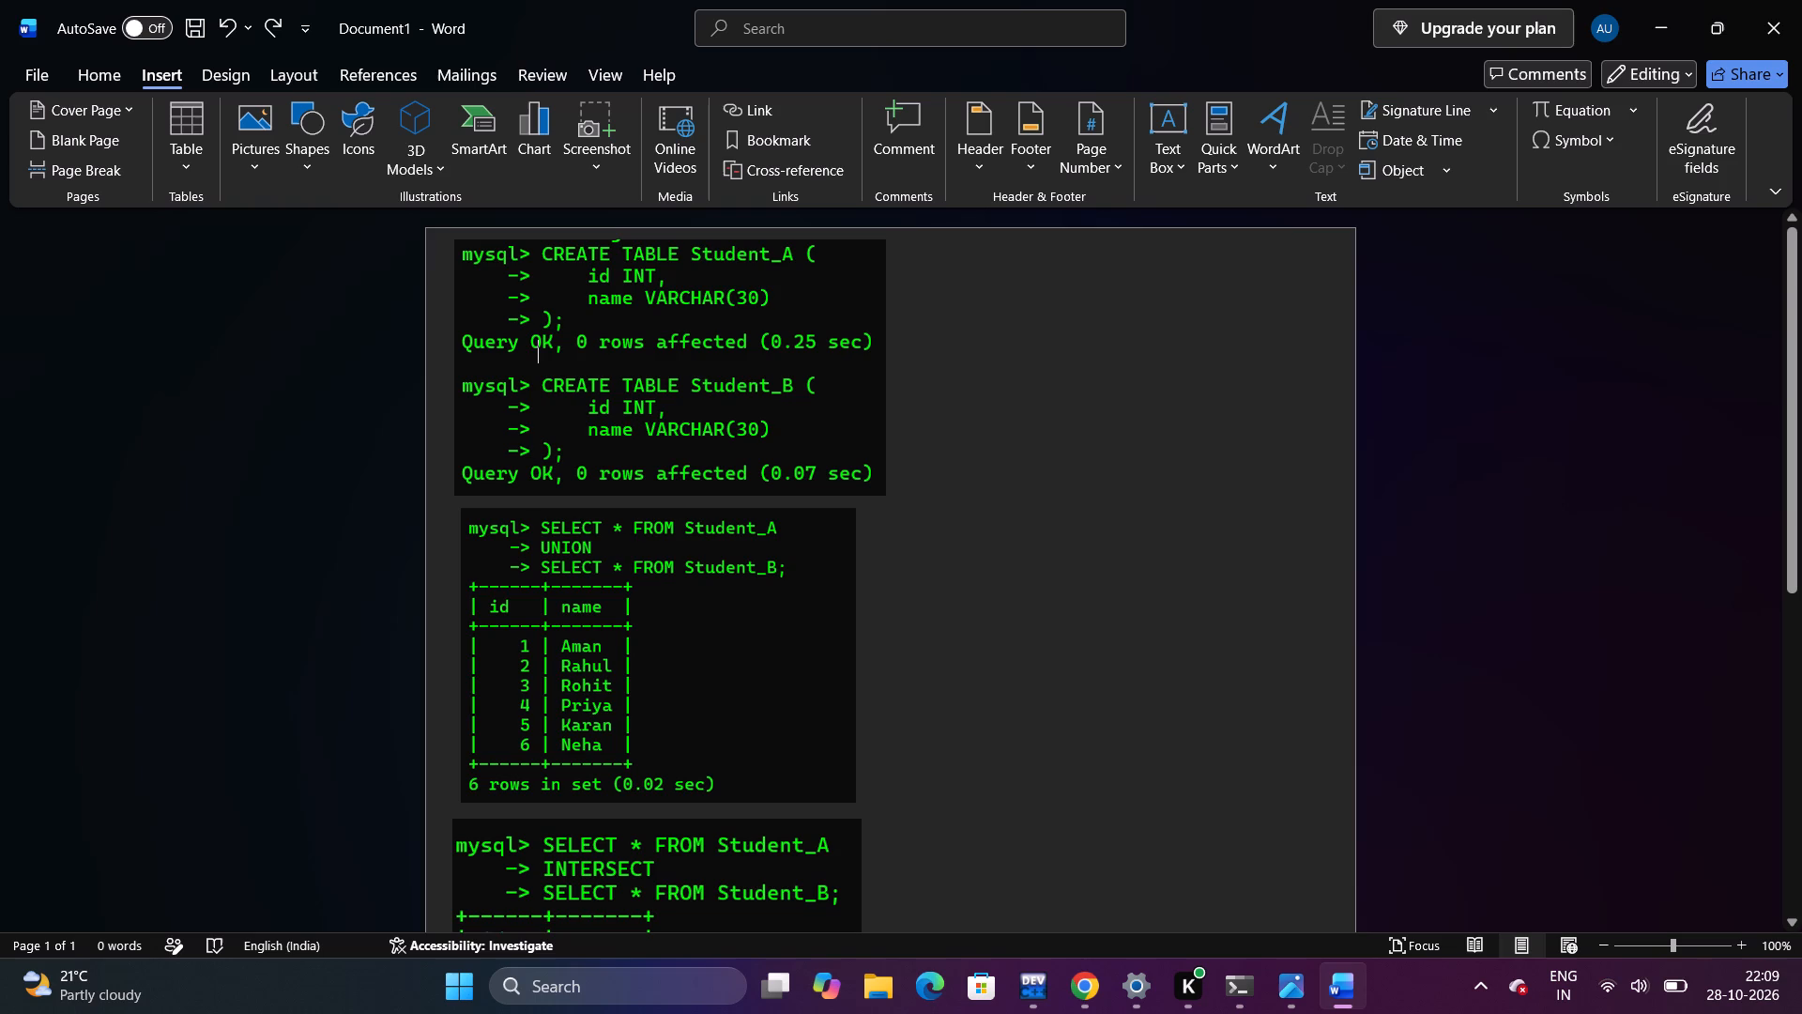
Centre the first paragraph and insert a page break to put a blank page ahead of the stacked pictures.
key(ctrl+e)
key(ctrl+Return)
Examine the new blank page and the following page of stacked query pictures.
scroll(924, 488, up, 2)
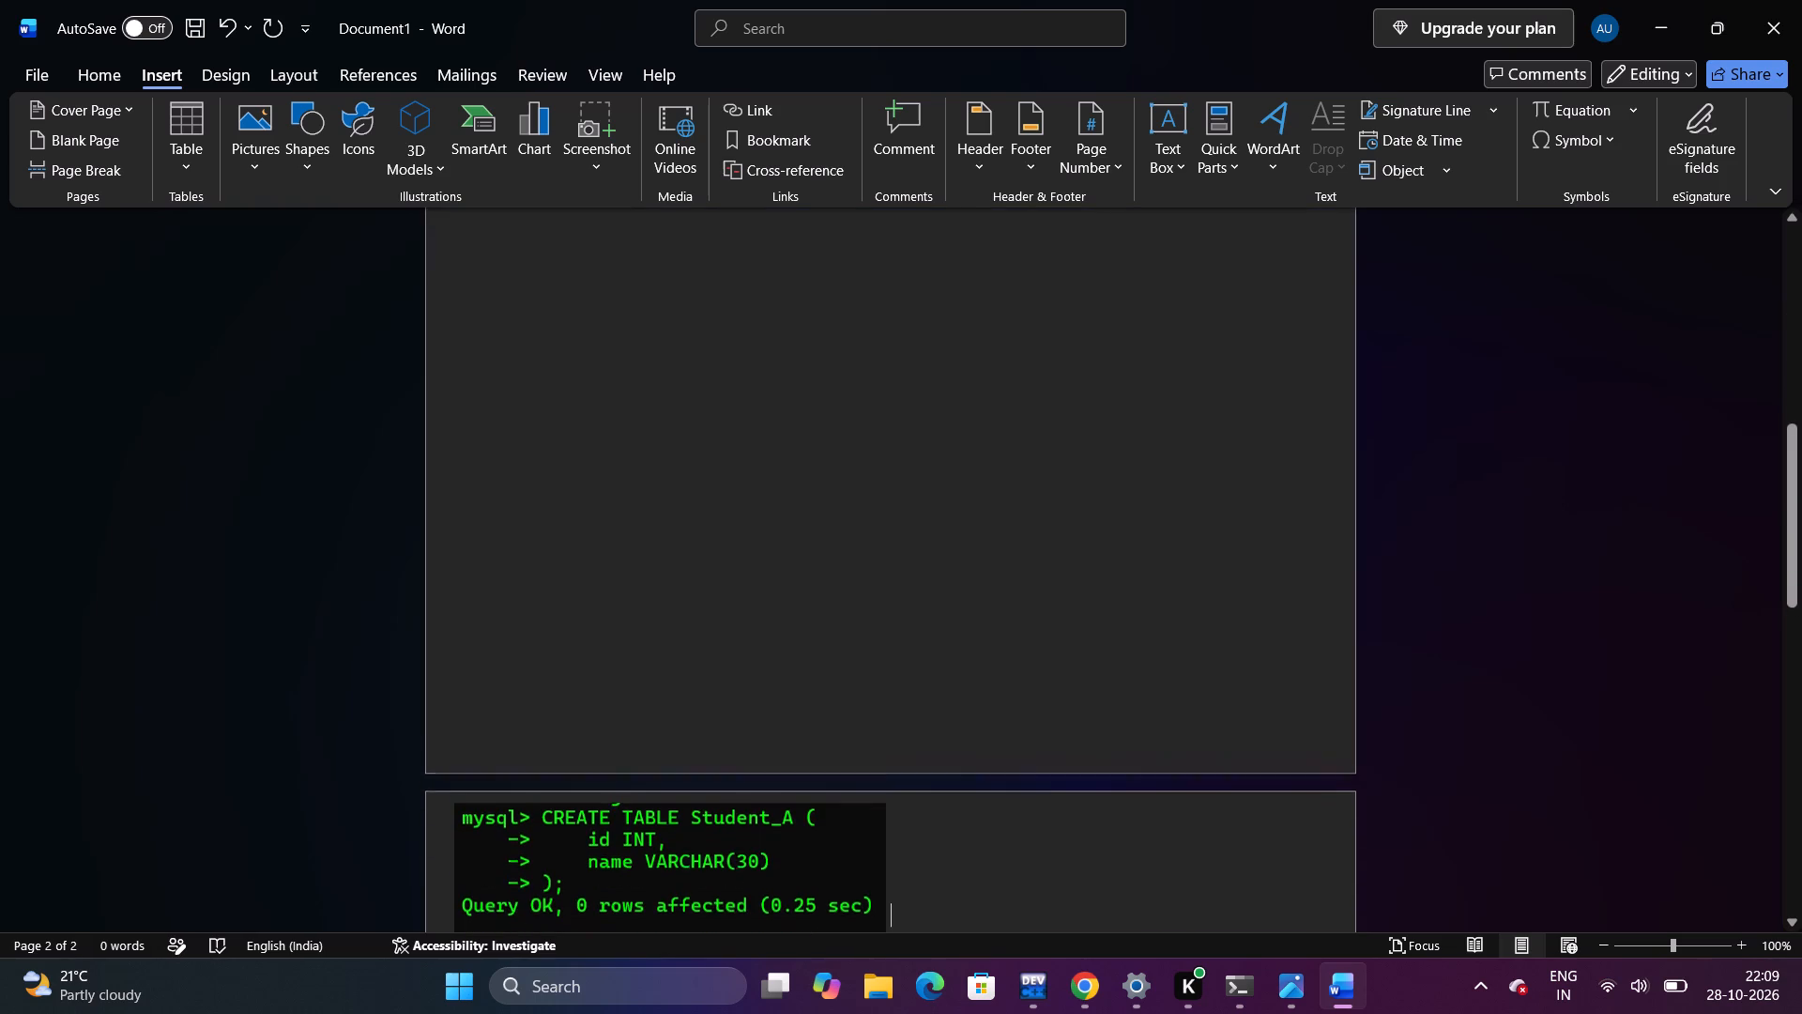
scroll(924, 488, up, 20)
scroll(924, 488, down, 14)
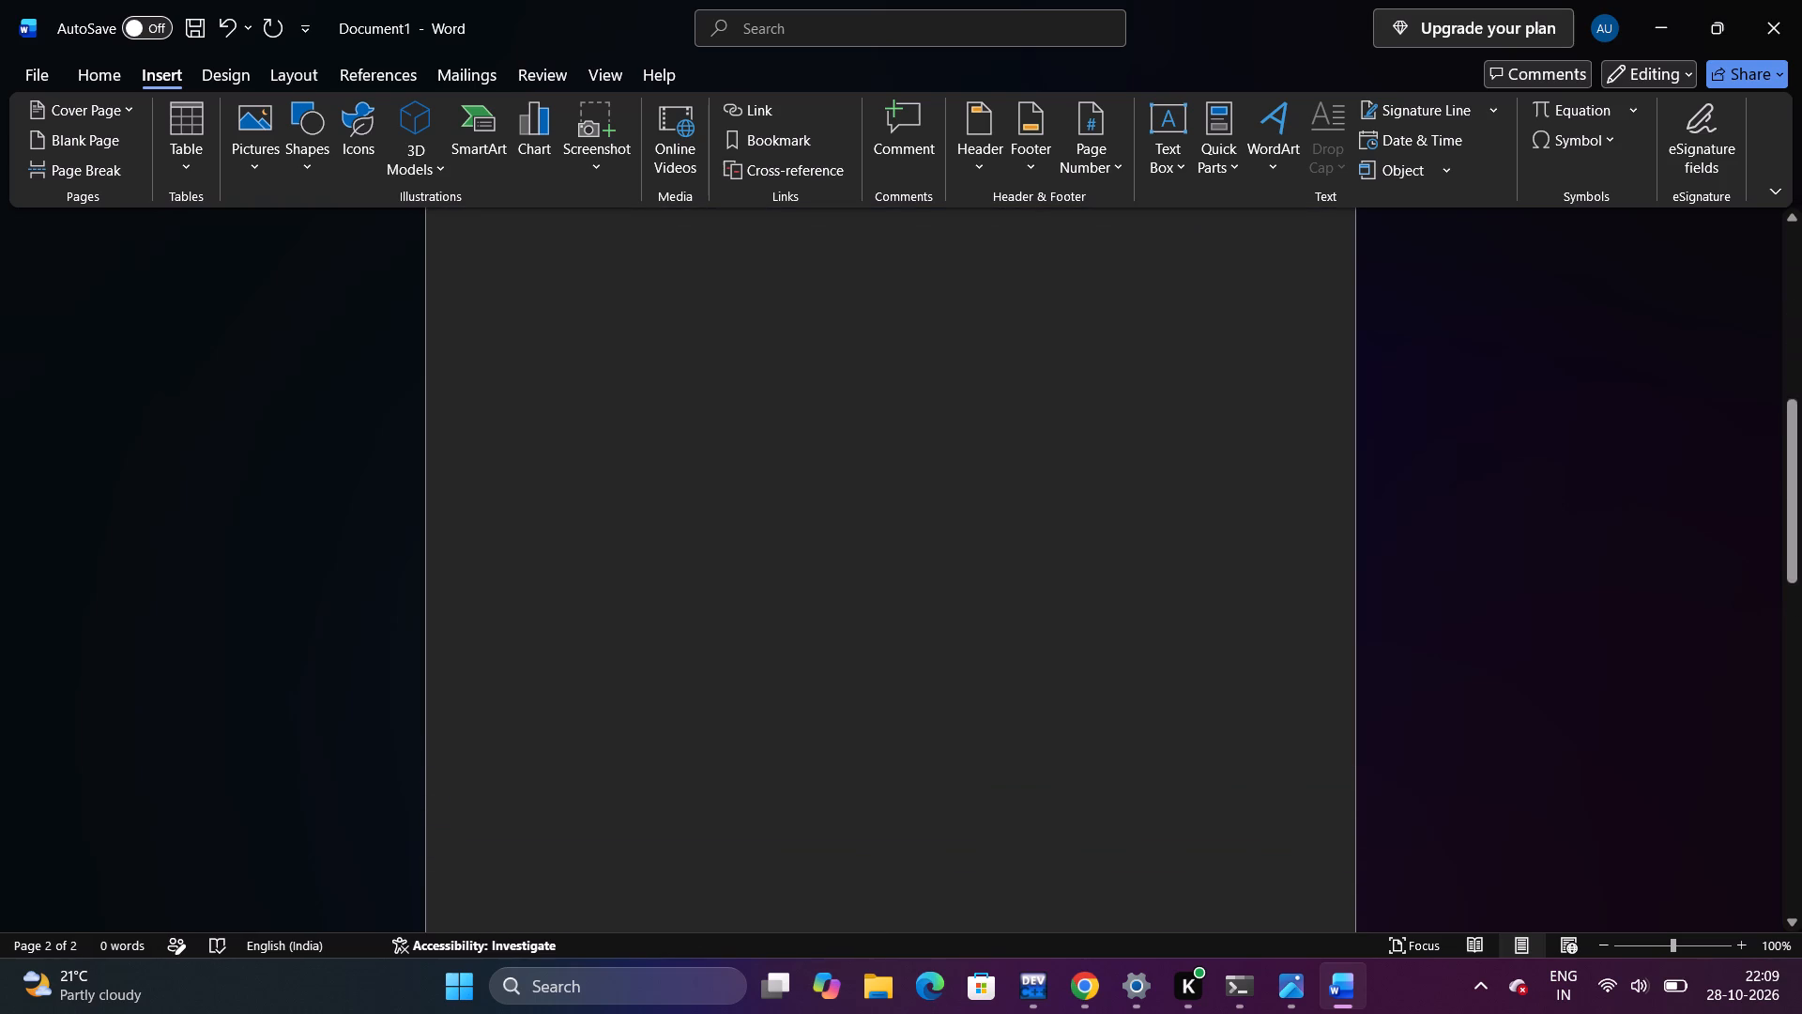
scroll(880, 488, down, 18)
scroll(850, 524, up, 9)
scroll(853, 521, up, 14)
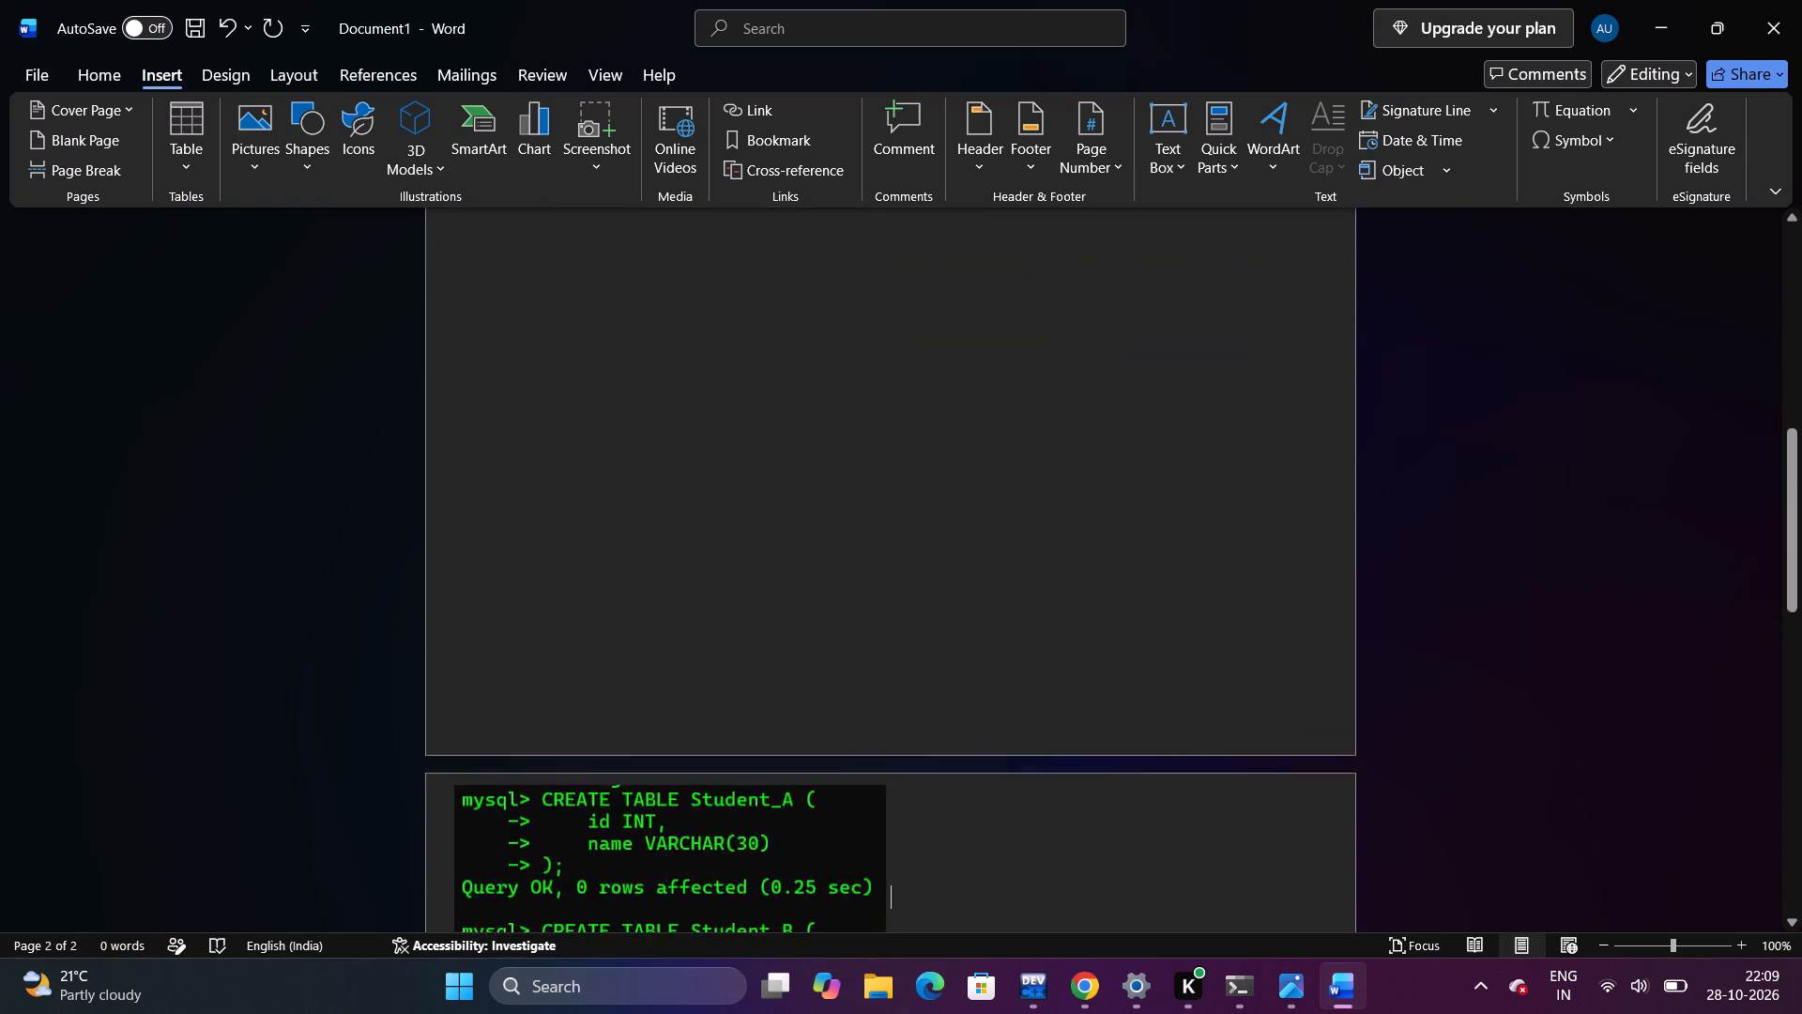
scroll(853, 521, up, 13)
scroll(621, 338, up, 4)
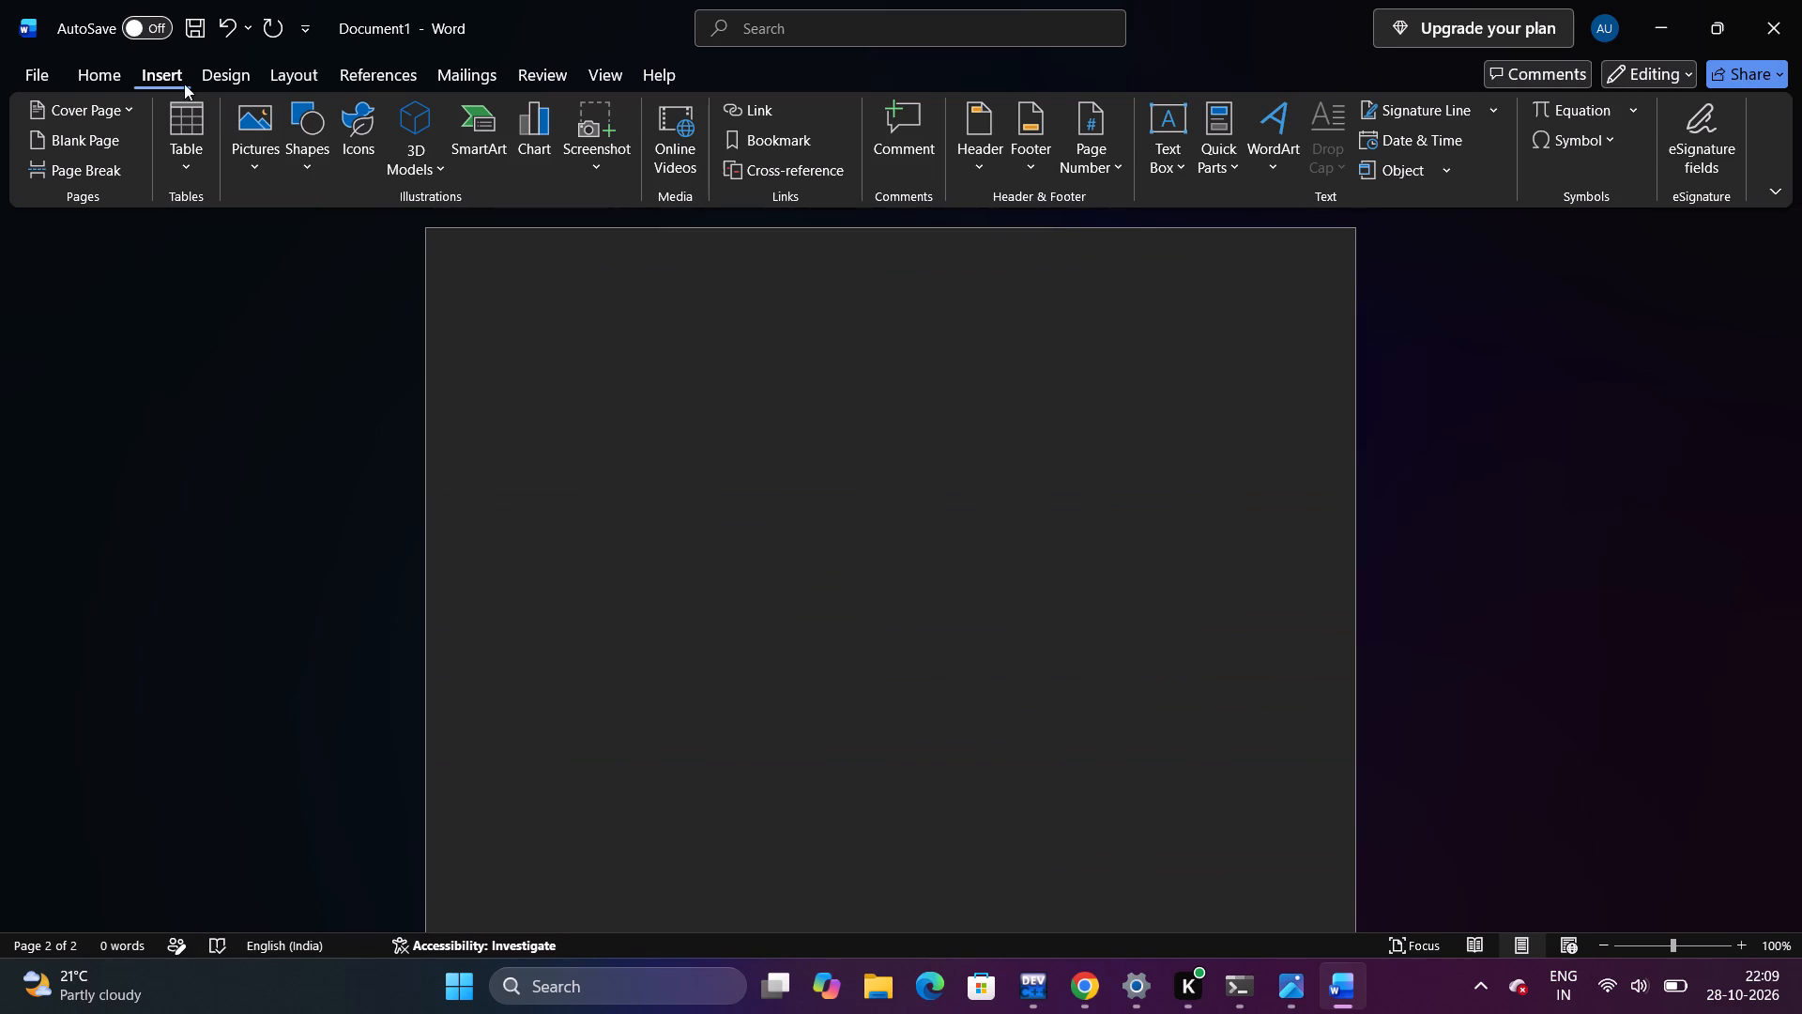
scroll(684, 559, down, 20)
scroll(684, 559, down, 8)
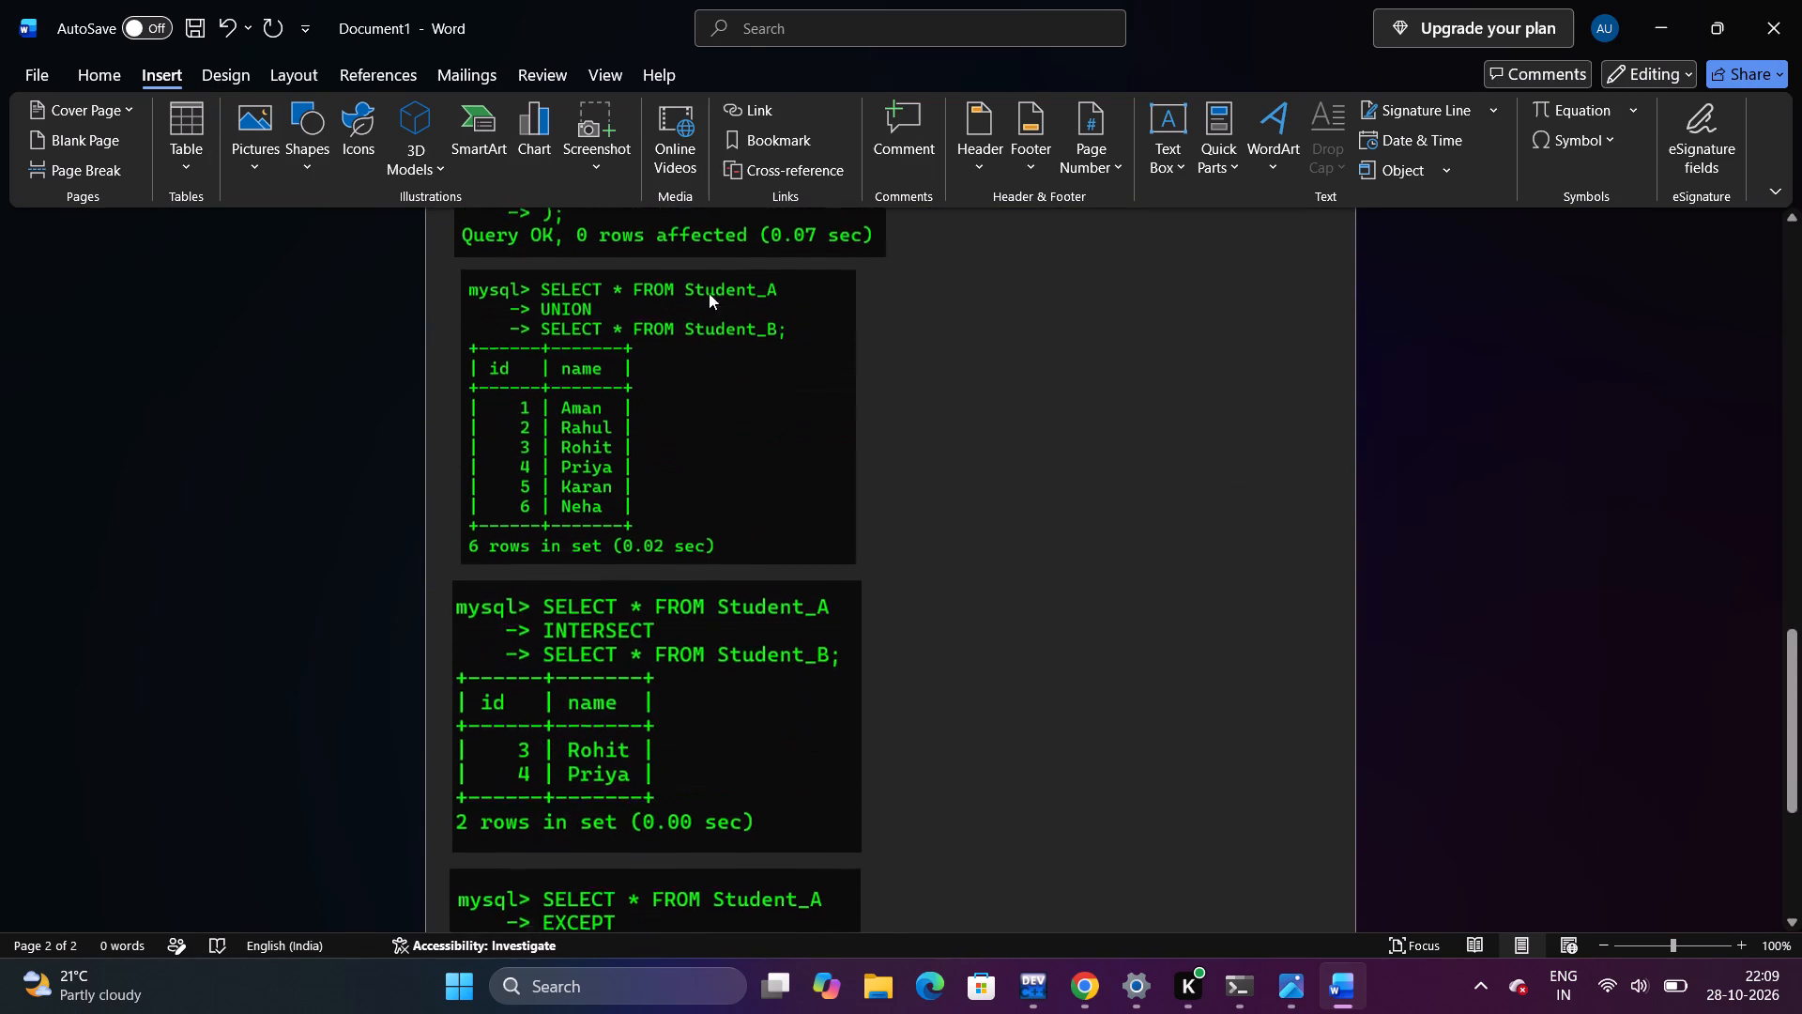
scroll(688, 417, down, 3)
scroll(688, 456, up, 6)
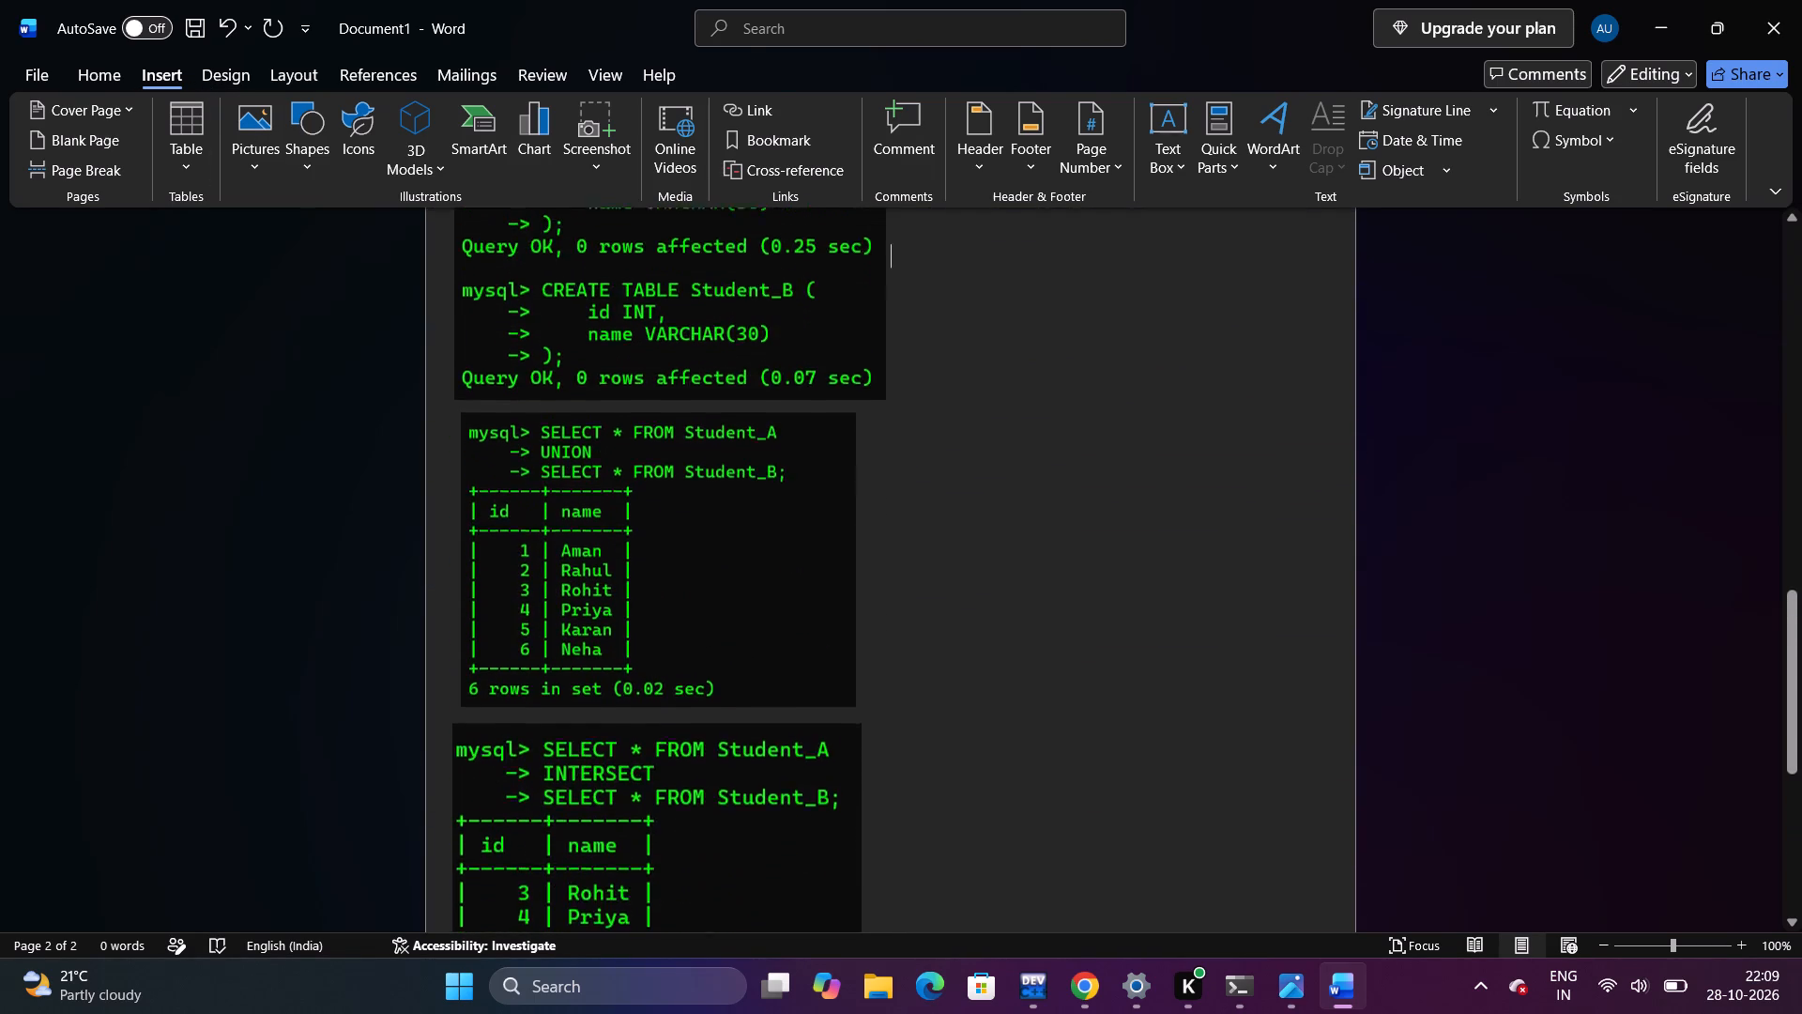
scroll(688, 456, up, 1)
scroll(688, 456, down, 10)
scroll(697, 479, up, 13)
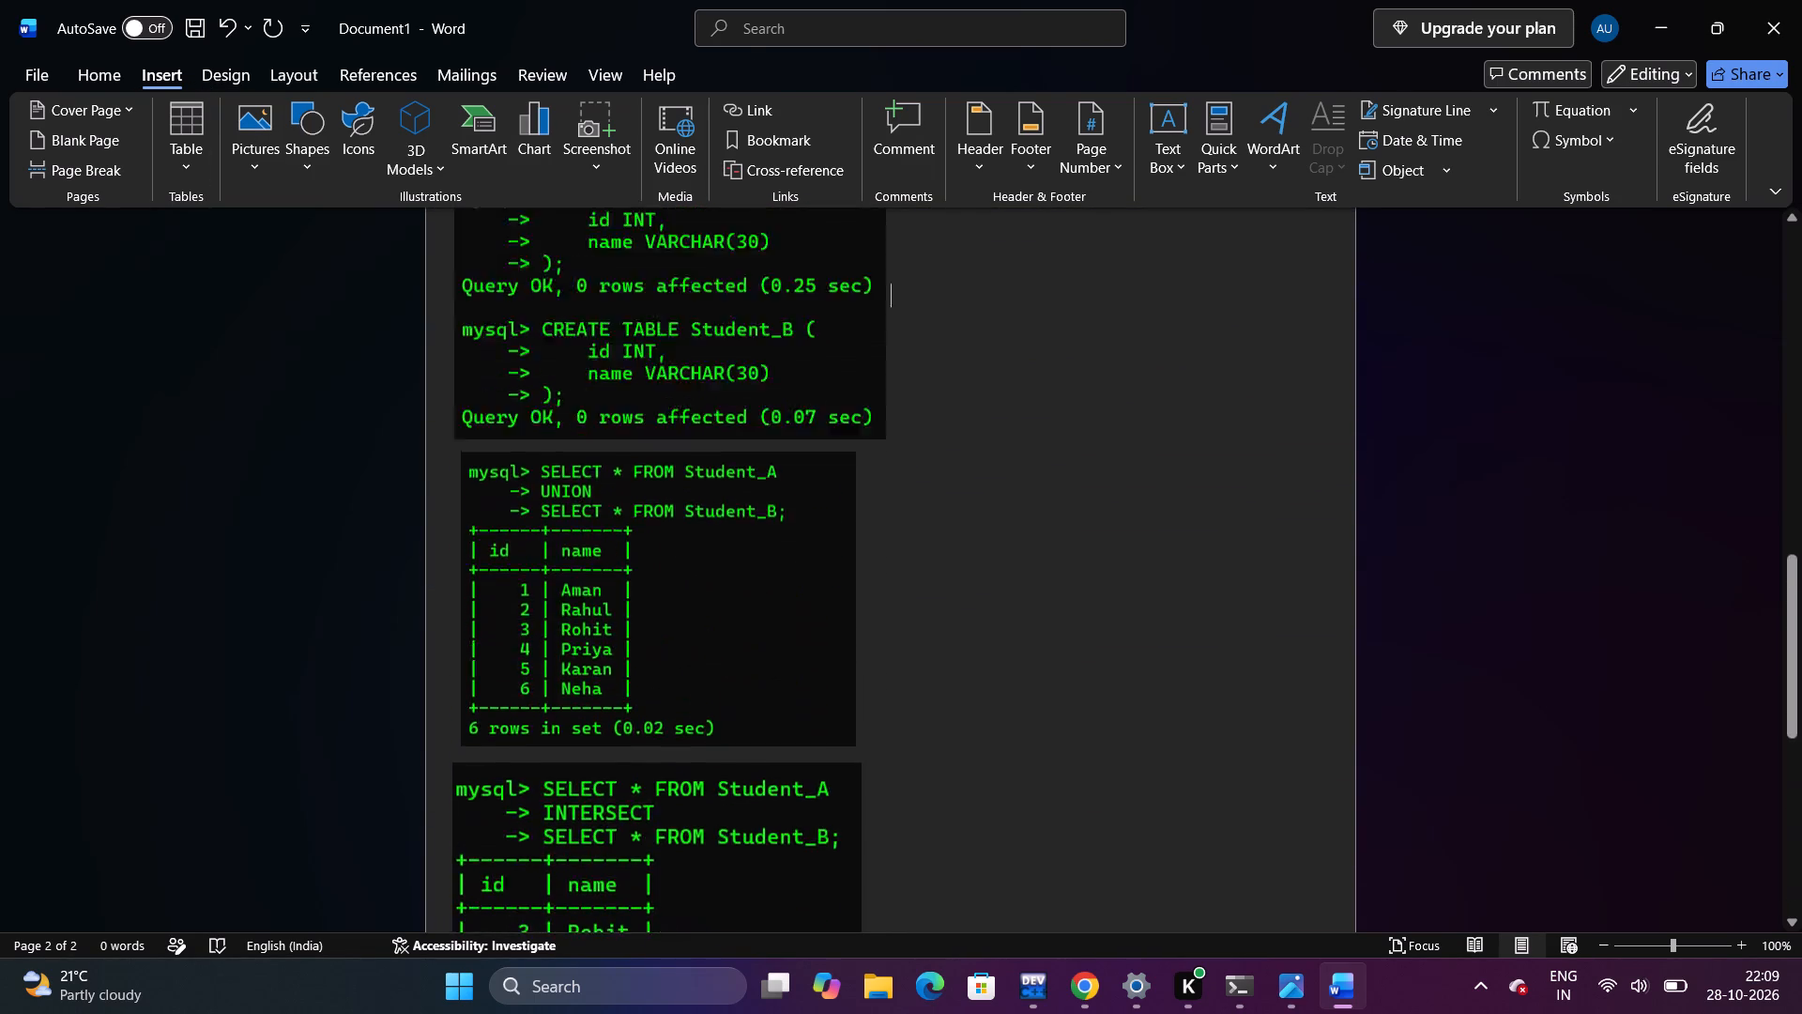
scroll(697, 479, up, 12)
scroll(682, 467, up, 9)
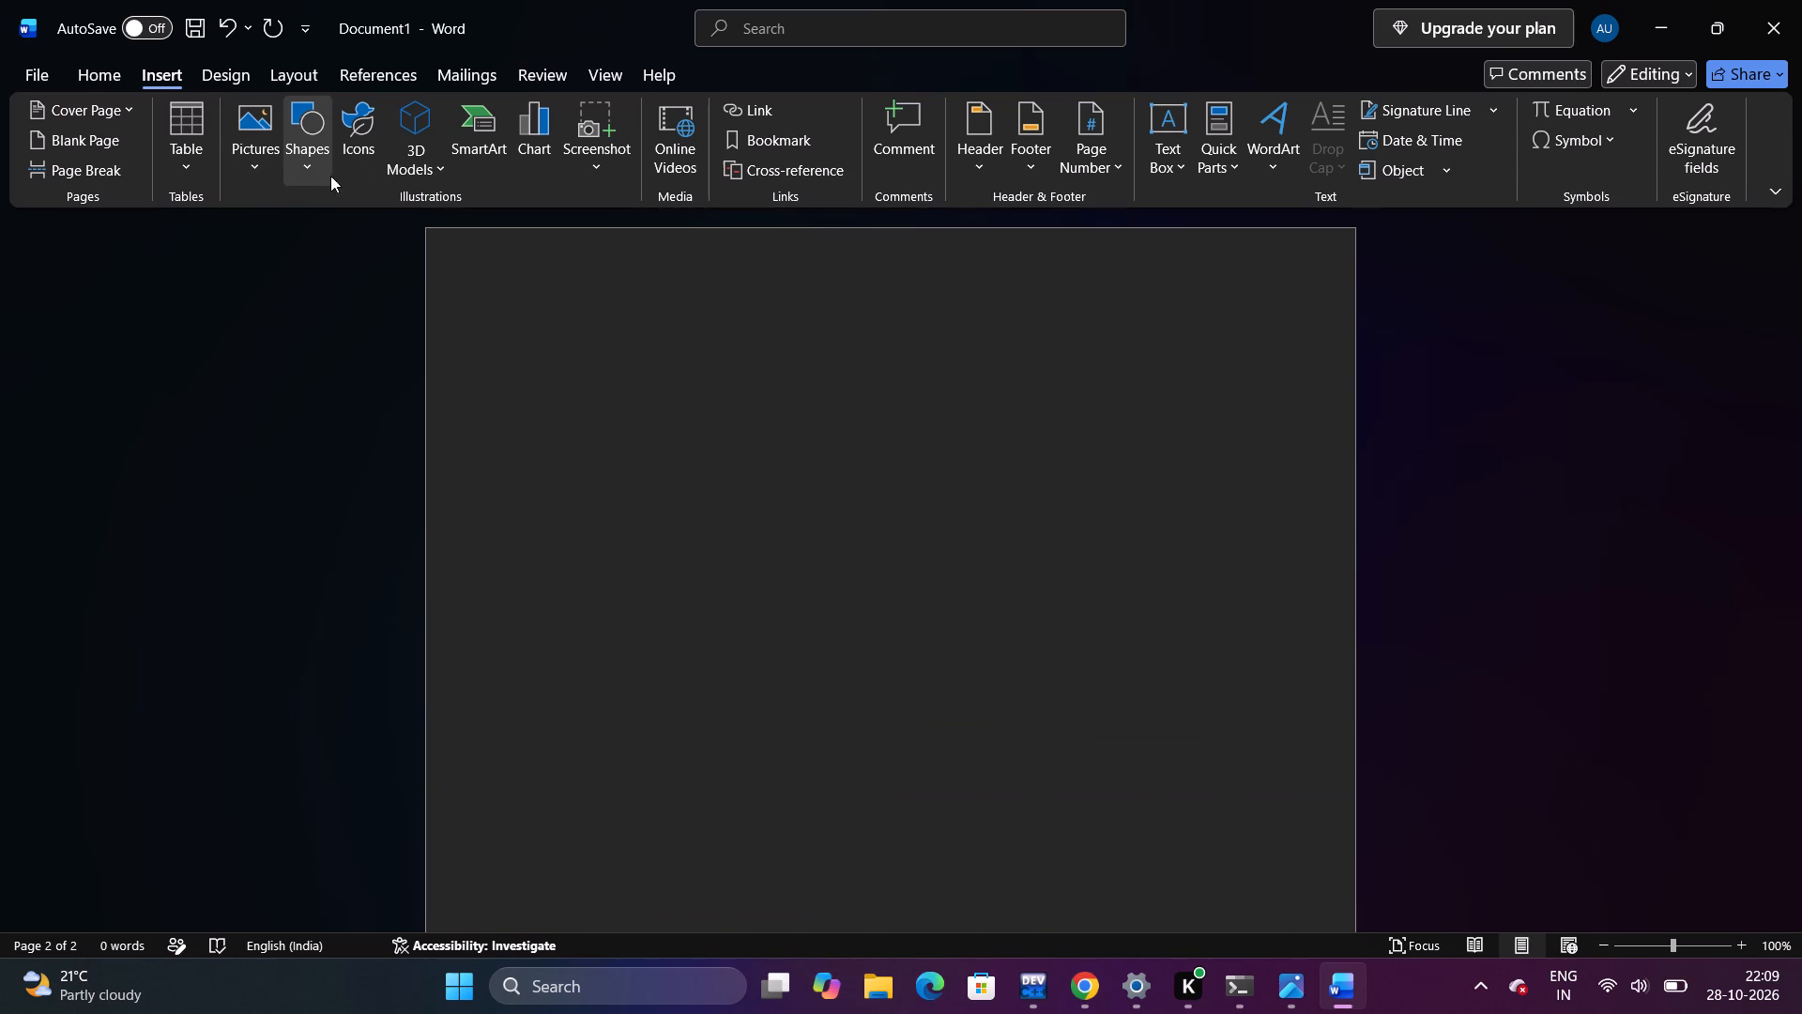
click(267, 164)
click(289, 223)
click(293, 232)
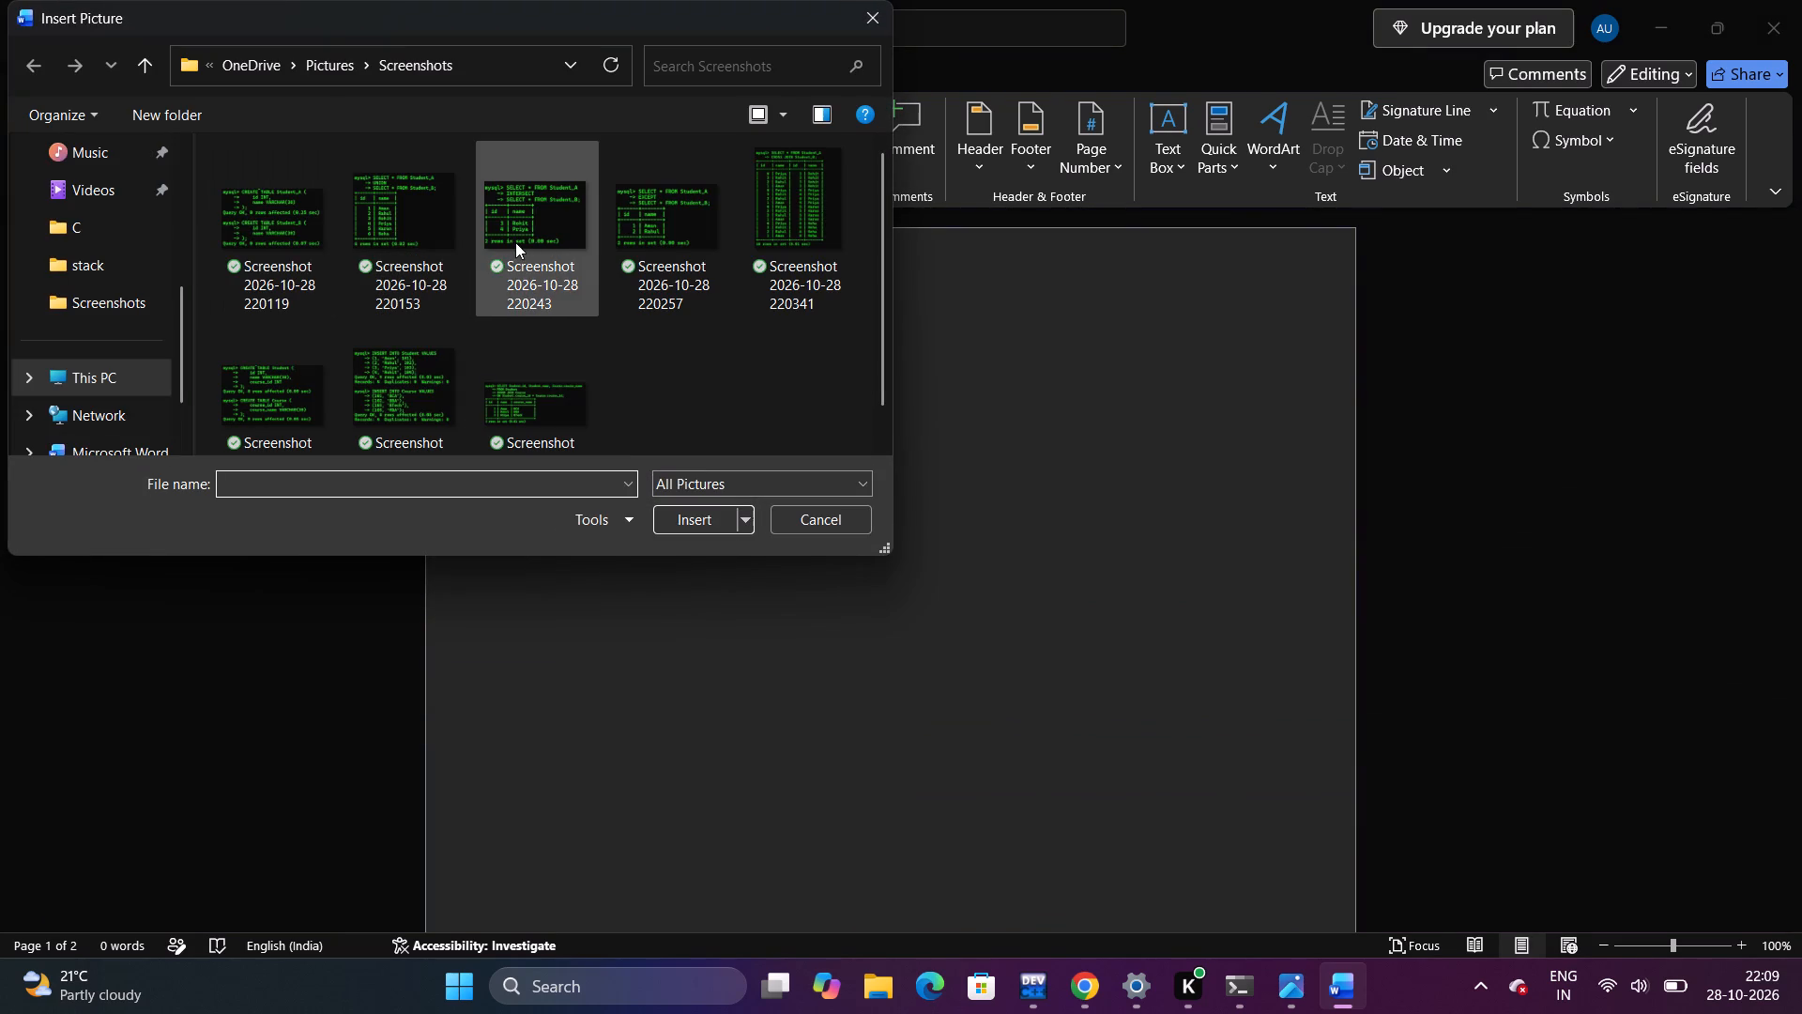
click(818, 238)
click(677, 525)
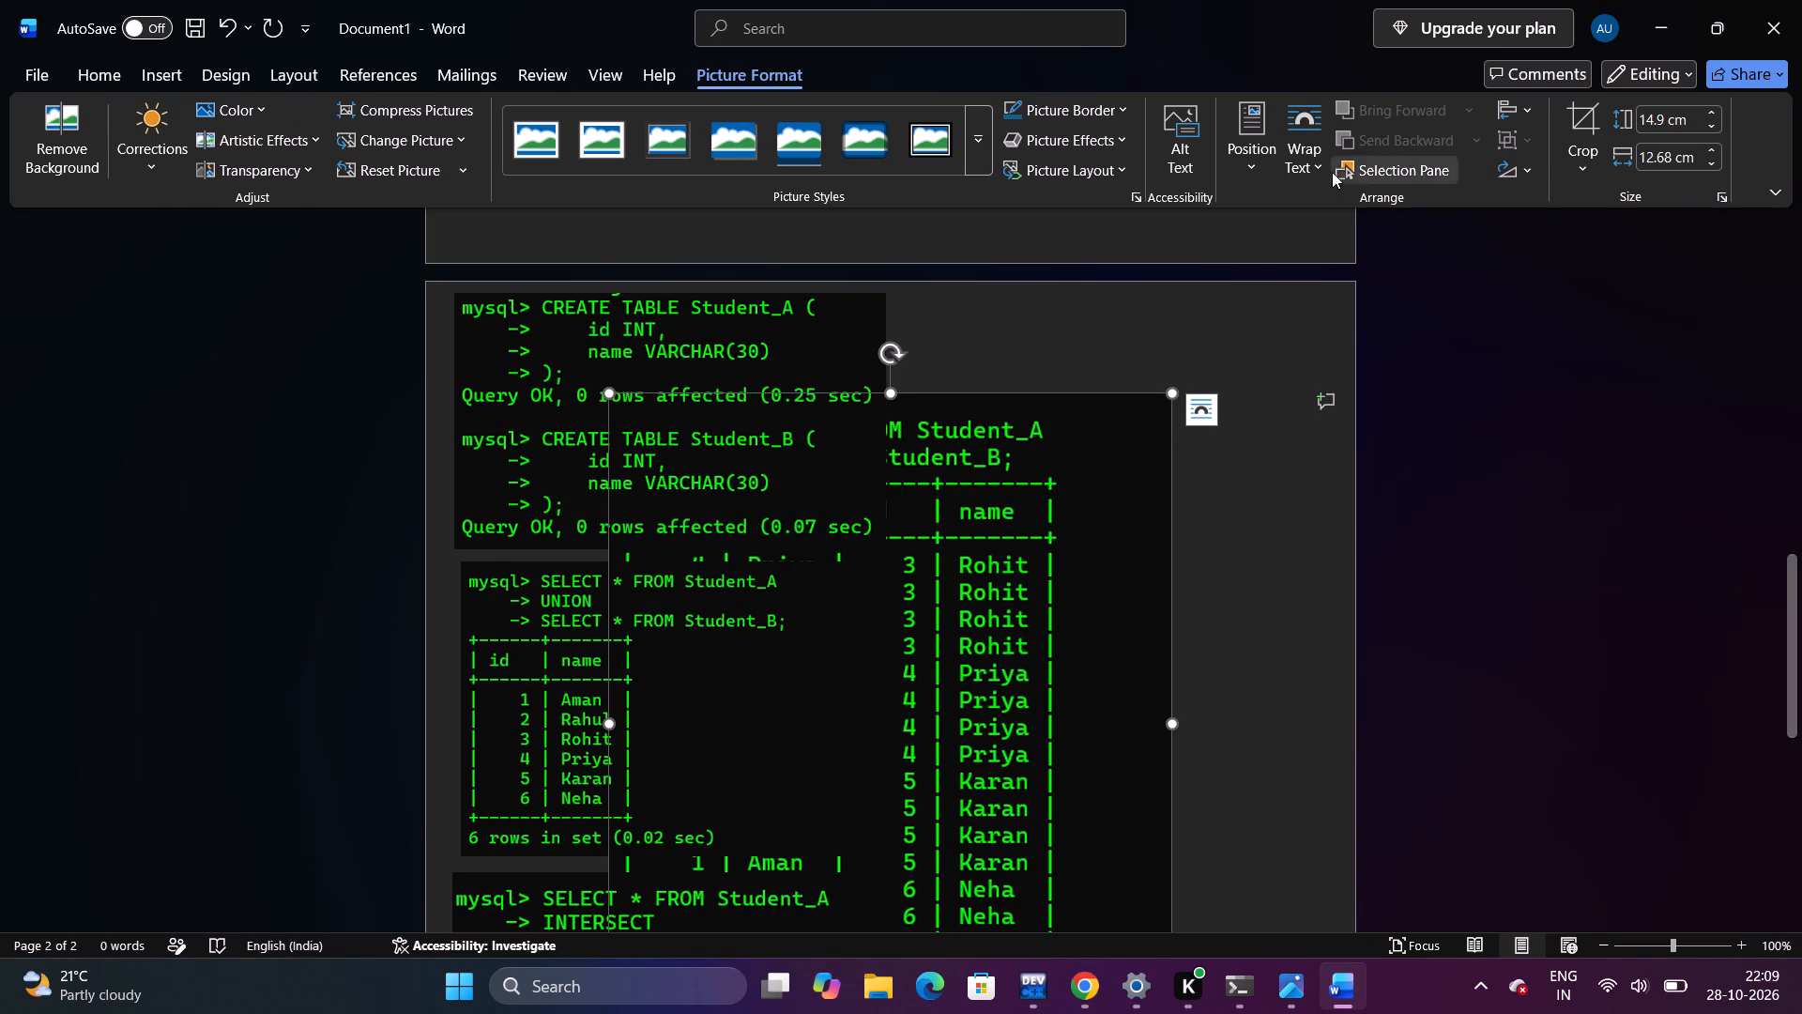
Set the CROSS JOIN picture's text wrapping to In Front of Text and move it to the top left corner of page 1.
click(1310, 166)
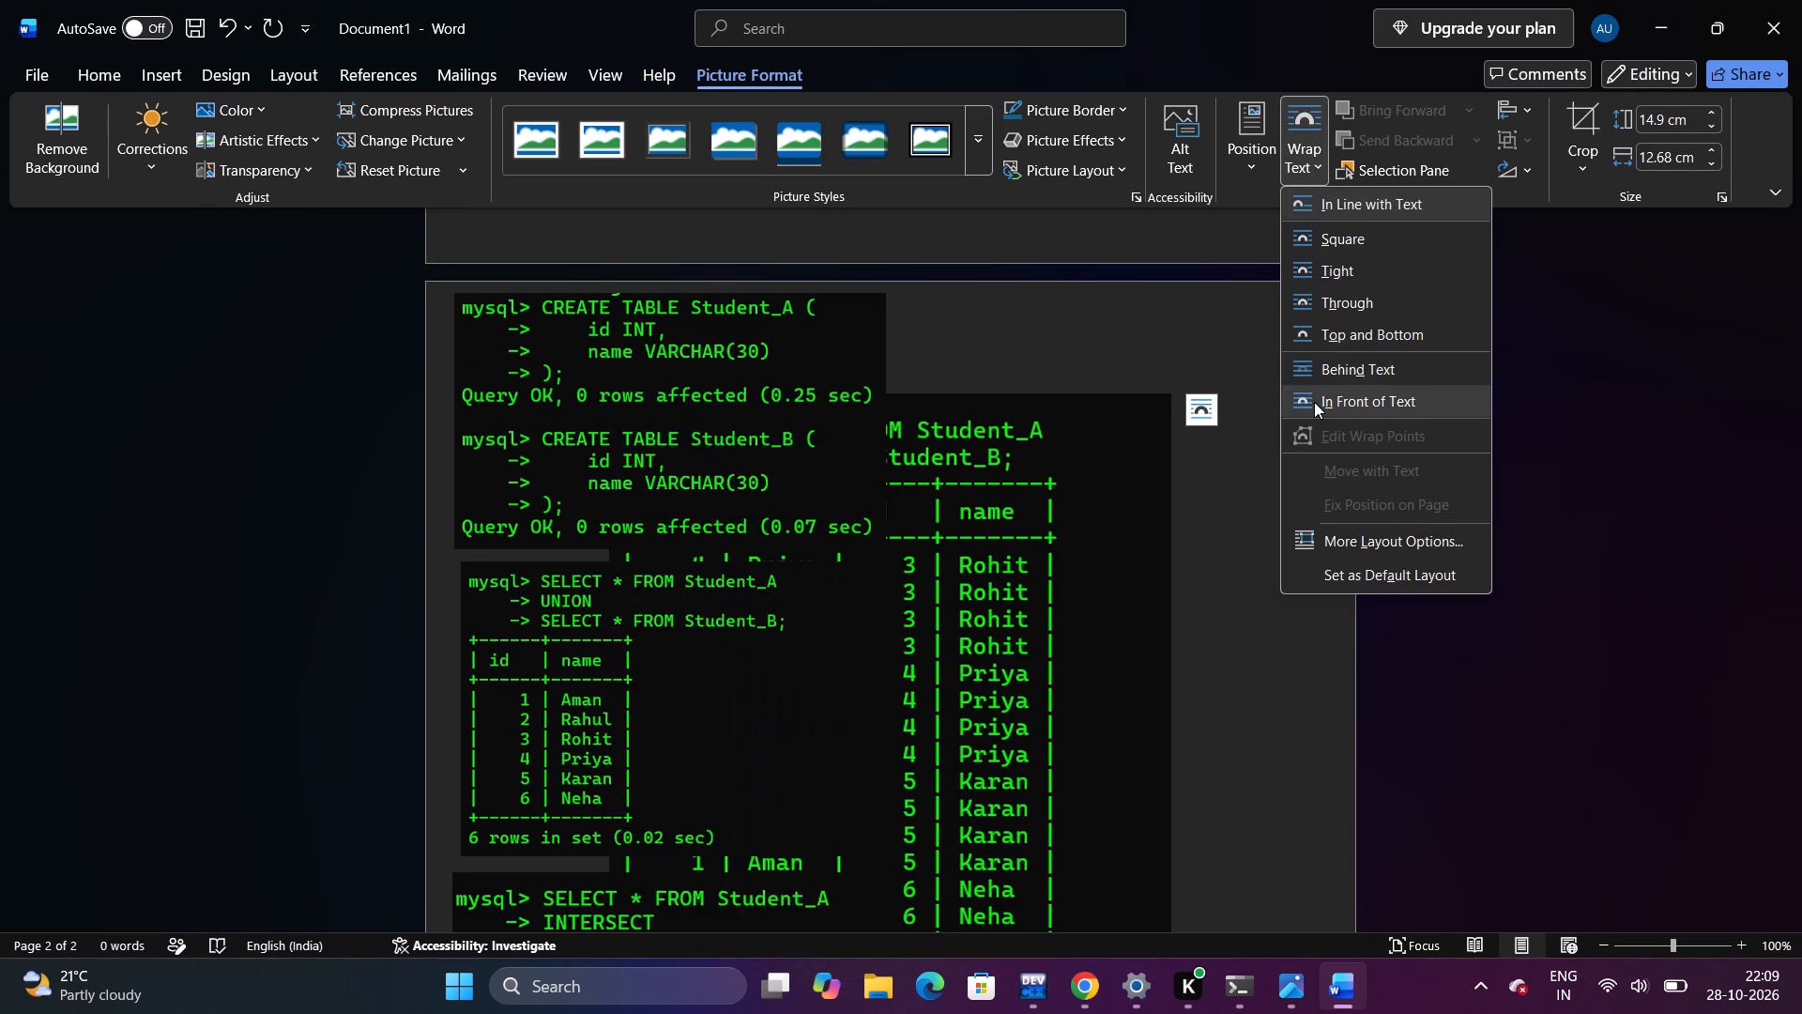
click(1314, 402)
drag(1032, 552, 1009, 378)
scroll(1008, 379, up, 4)
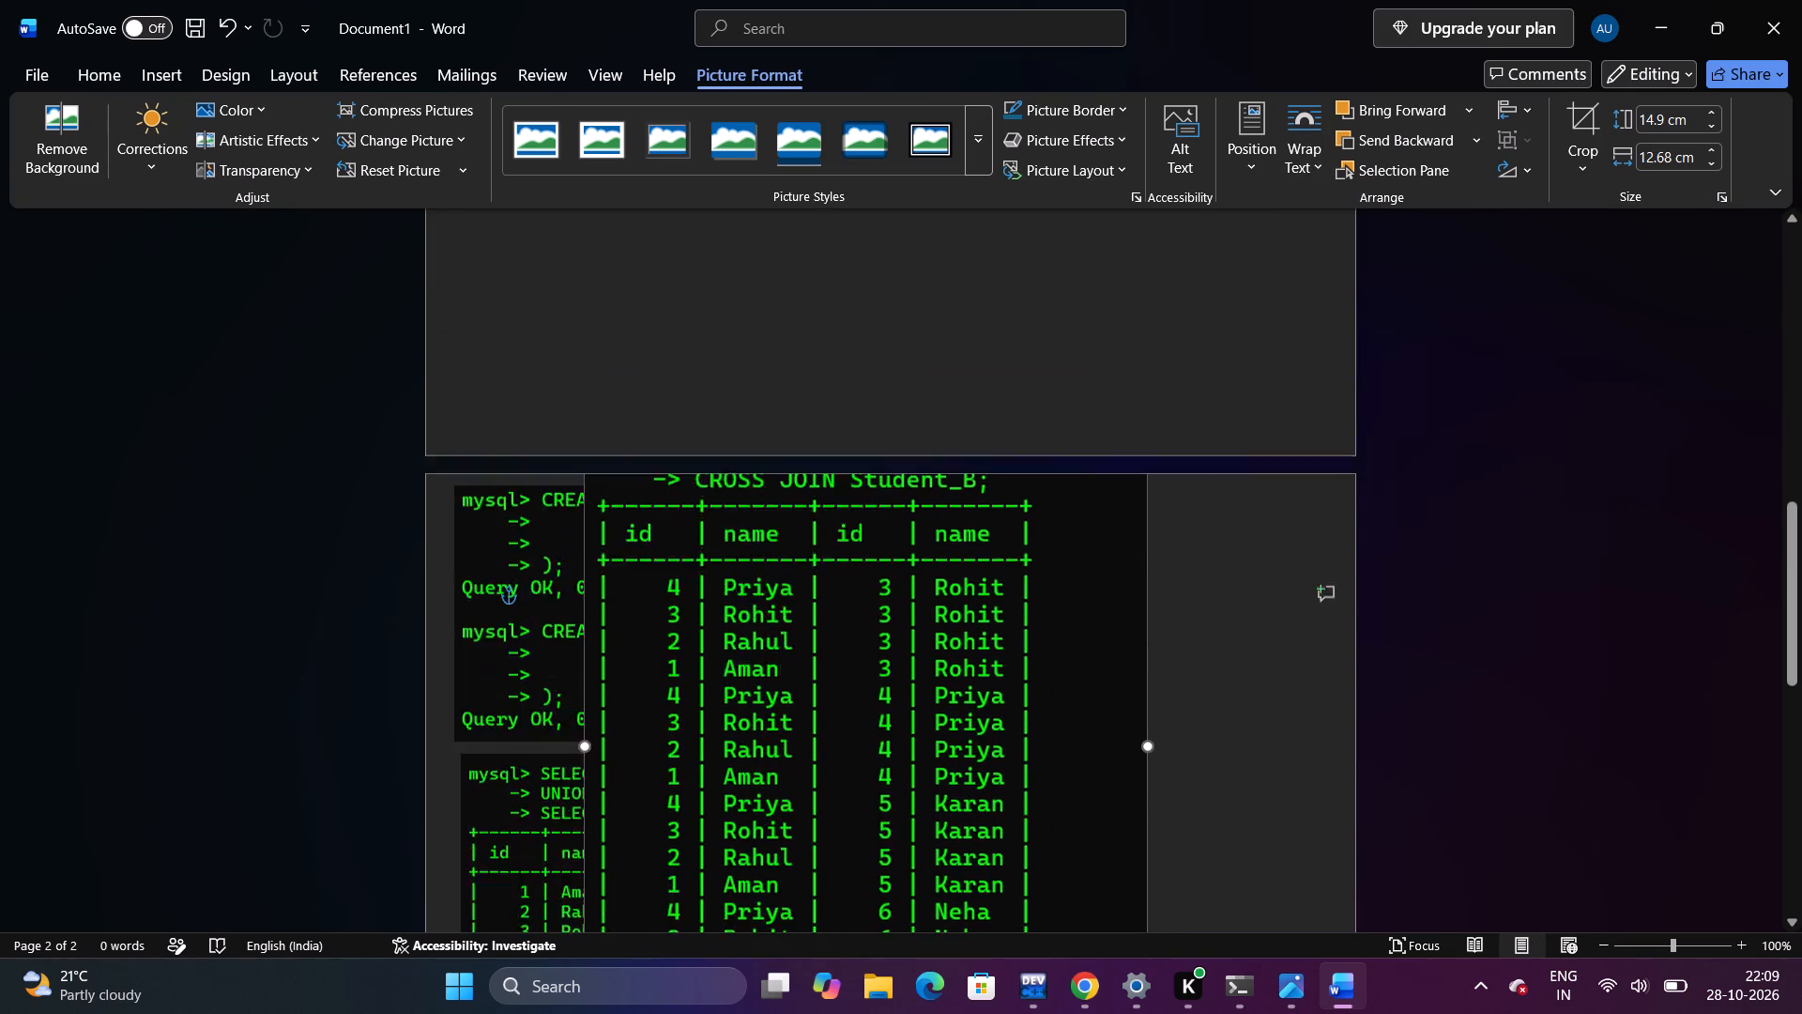
scroll(1006, 389, up, 1)
drag(975, 773, 971, 377)
scroll(968, 458, up, 4)
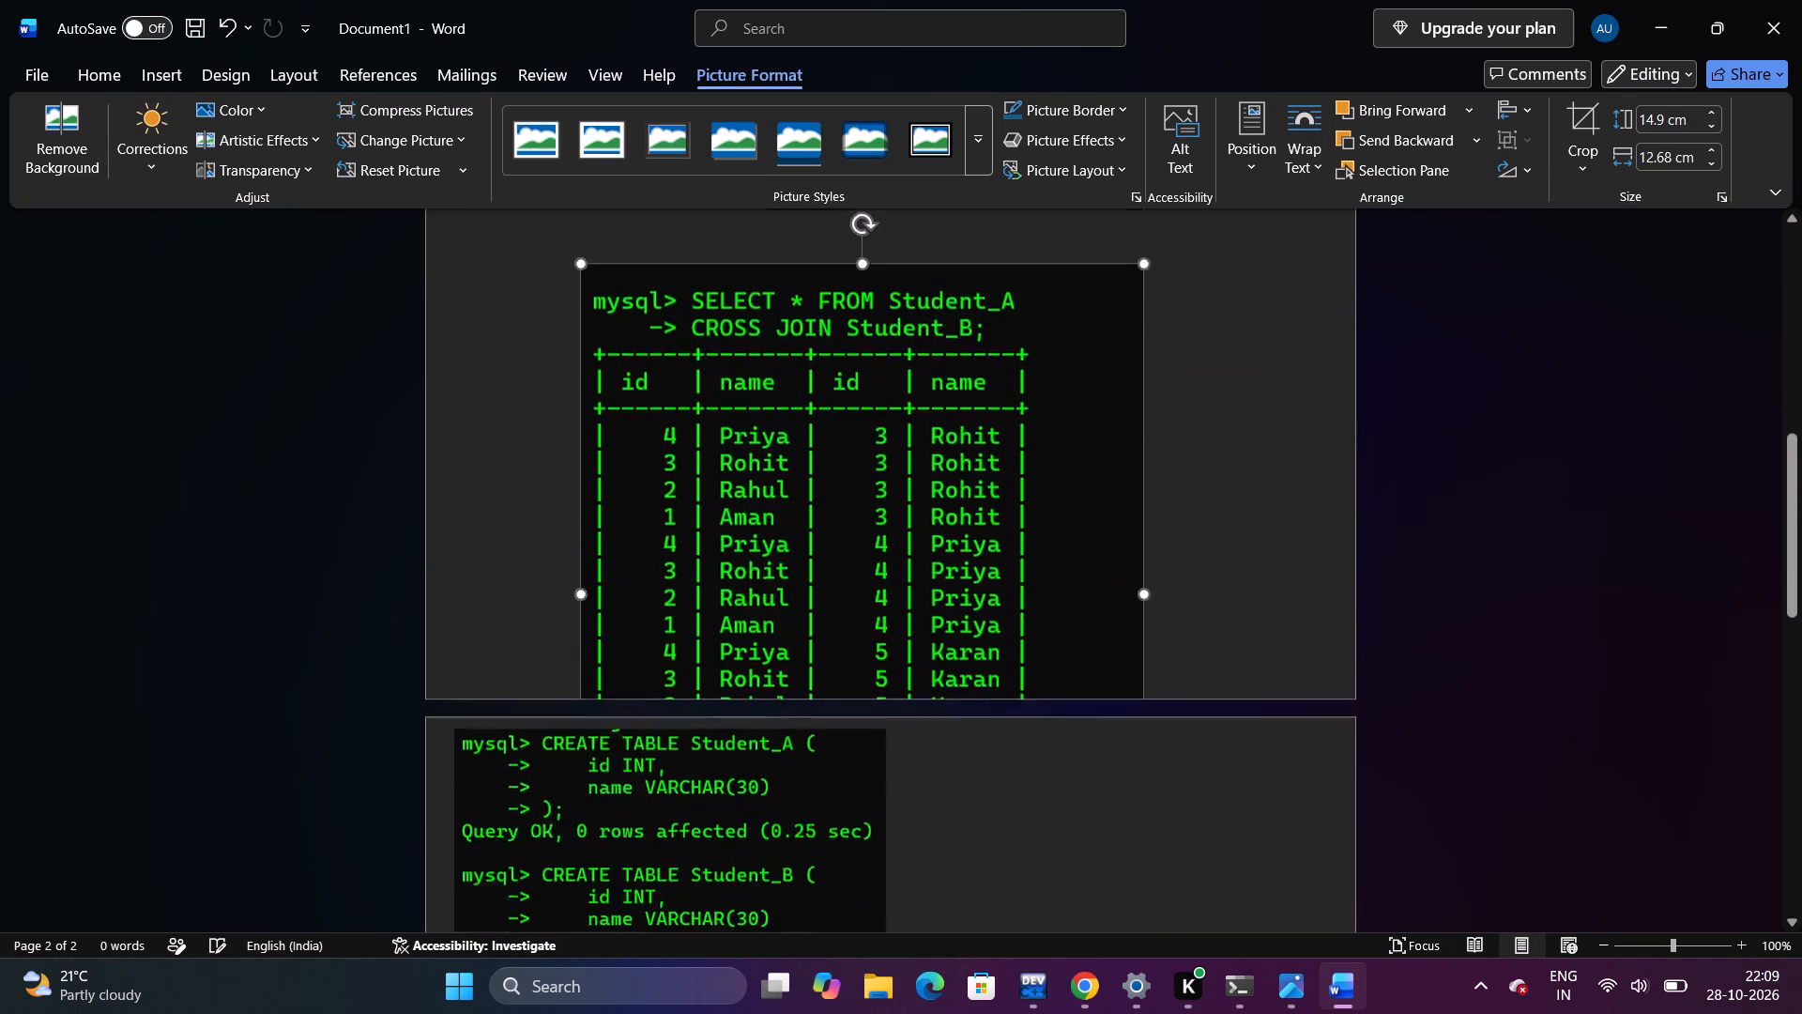
scroll(944, 503, up, 3)
drag(893, 607, 832, 280)
scroll(826, 448, up, 6)
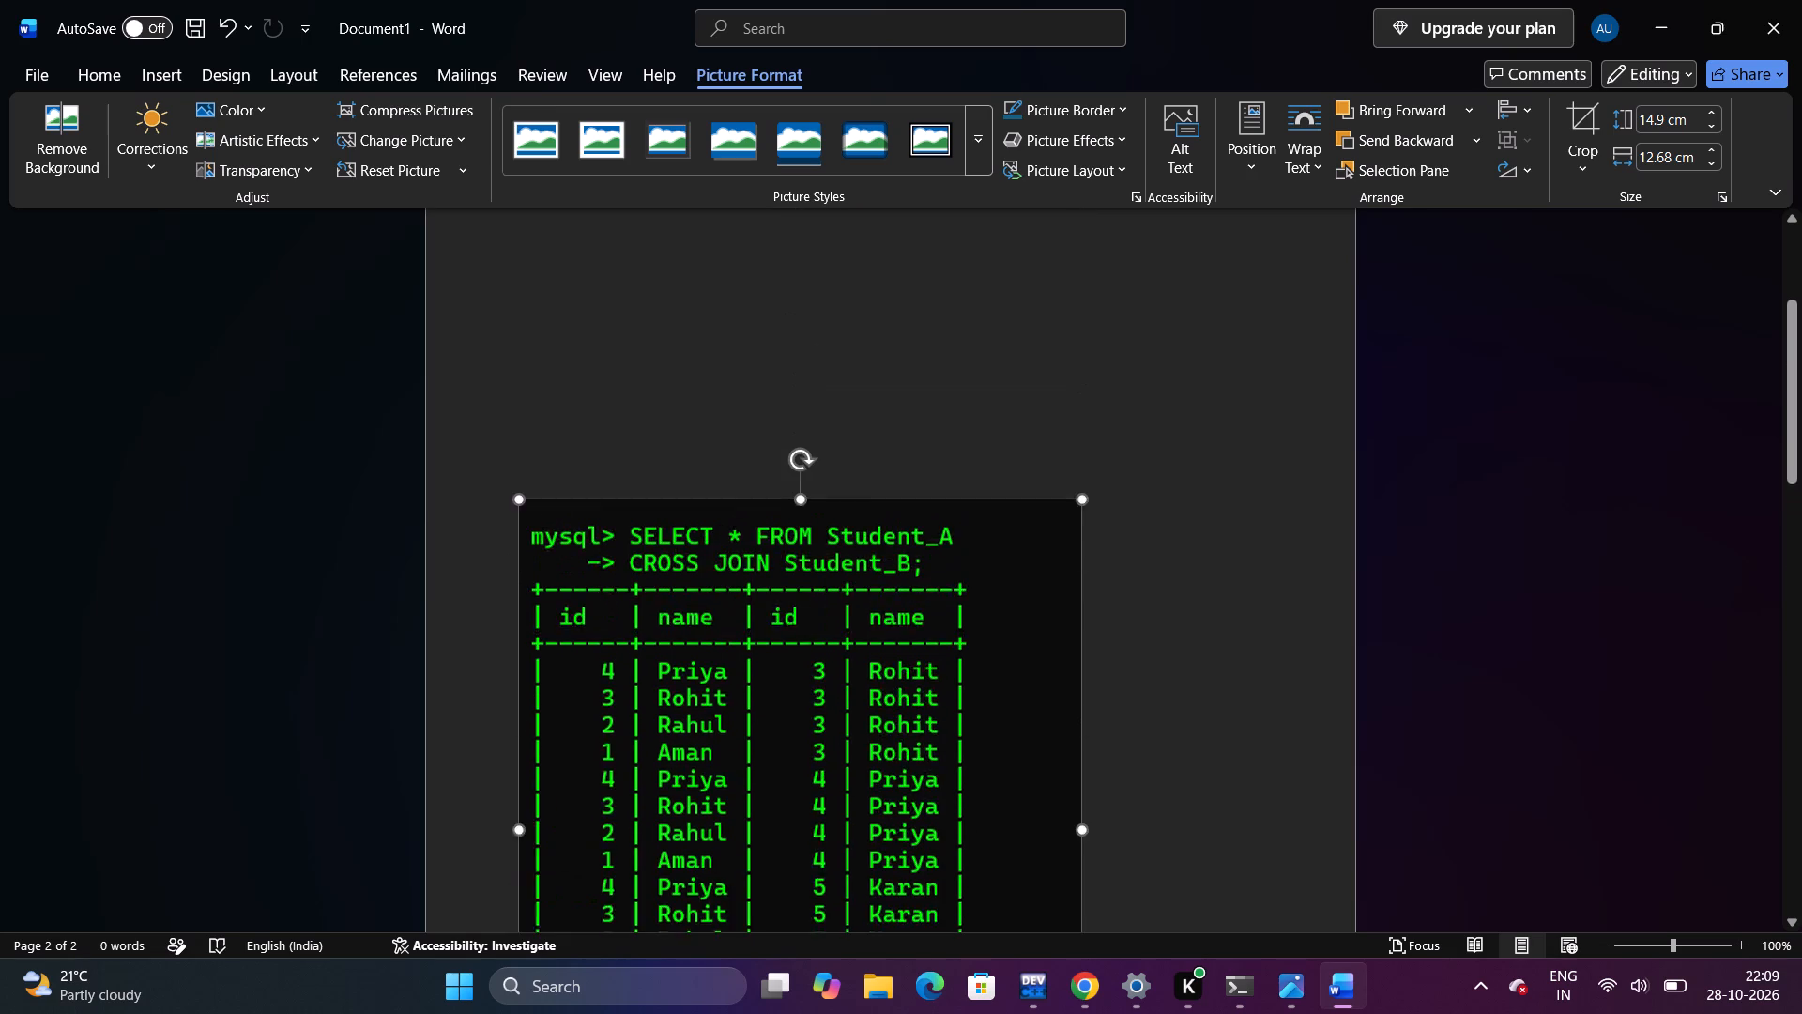
drag(785, 685, 769, 360)
scroll(763, 414, up, 6)
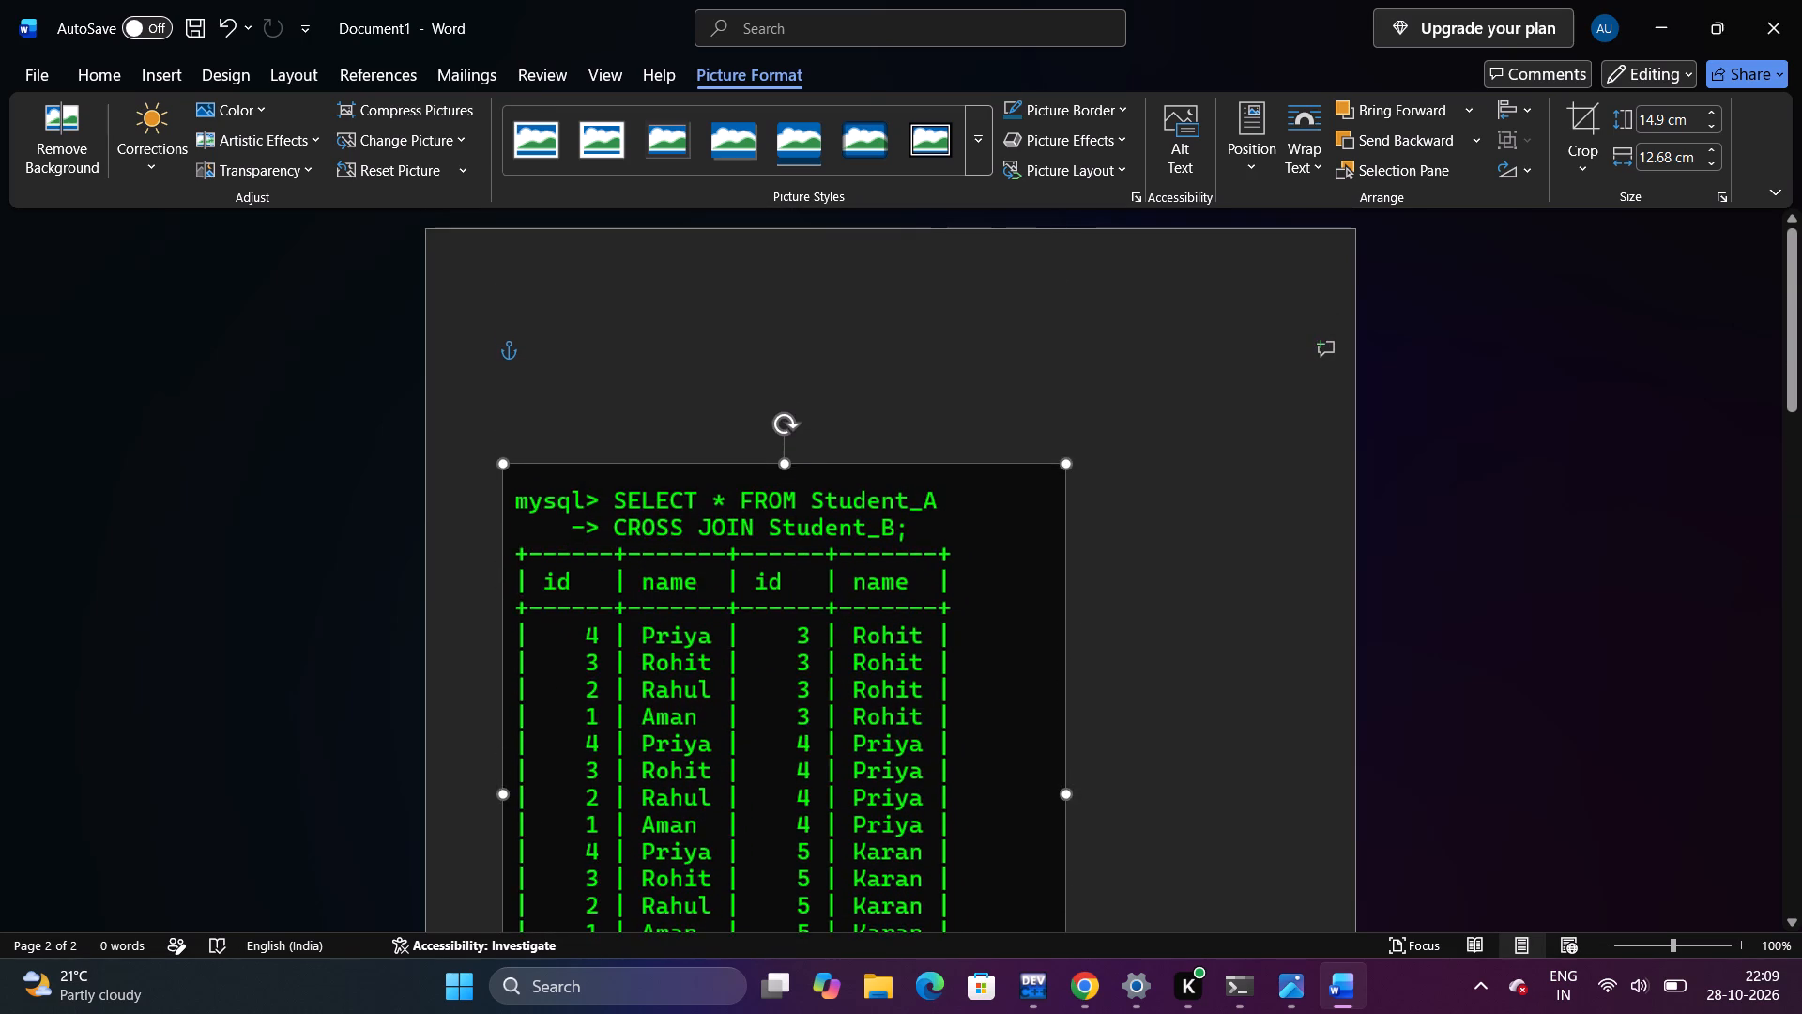
drag(778, 650, 745, 428)
drag(745, 428, 735, 426)
Shrink the CROSS JOIN picture to about 11.05 cm high by 9.4 cm wide, keeping it in page 1's top left corner.
drag(1024, 901, 1006, 882)
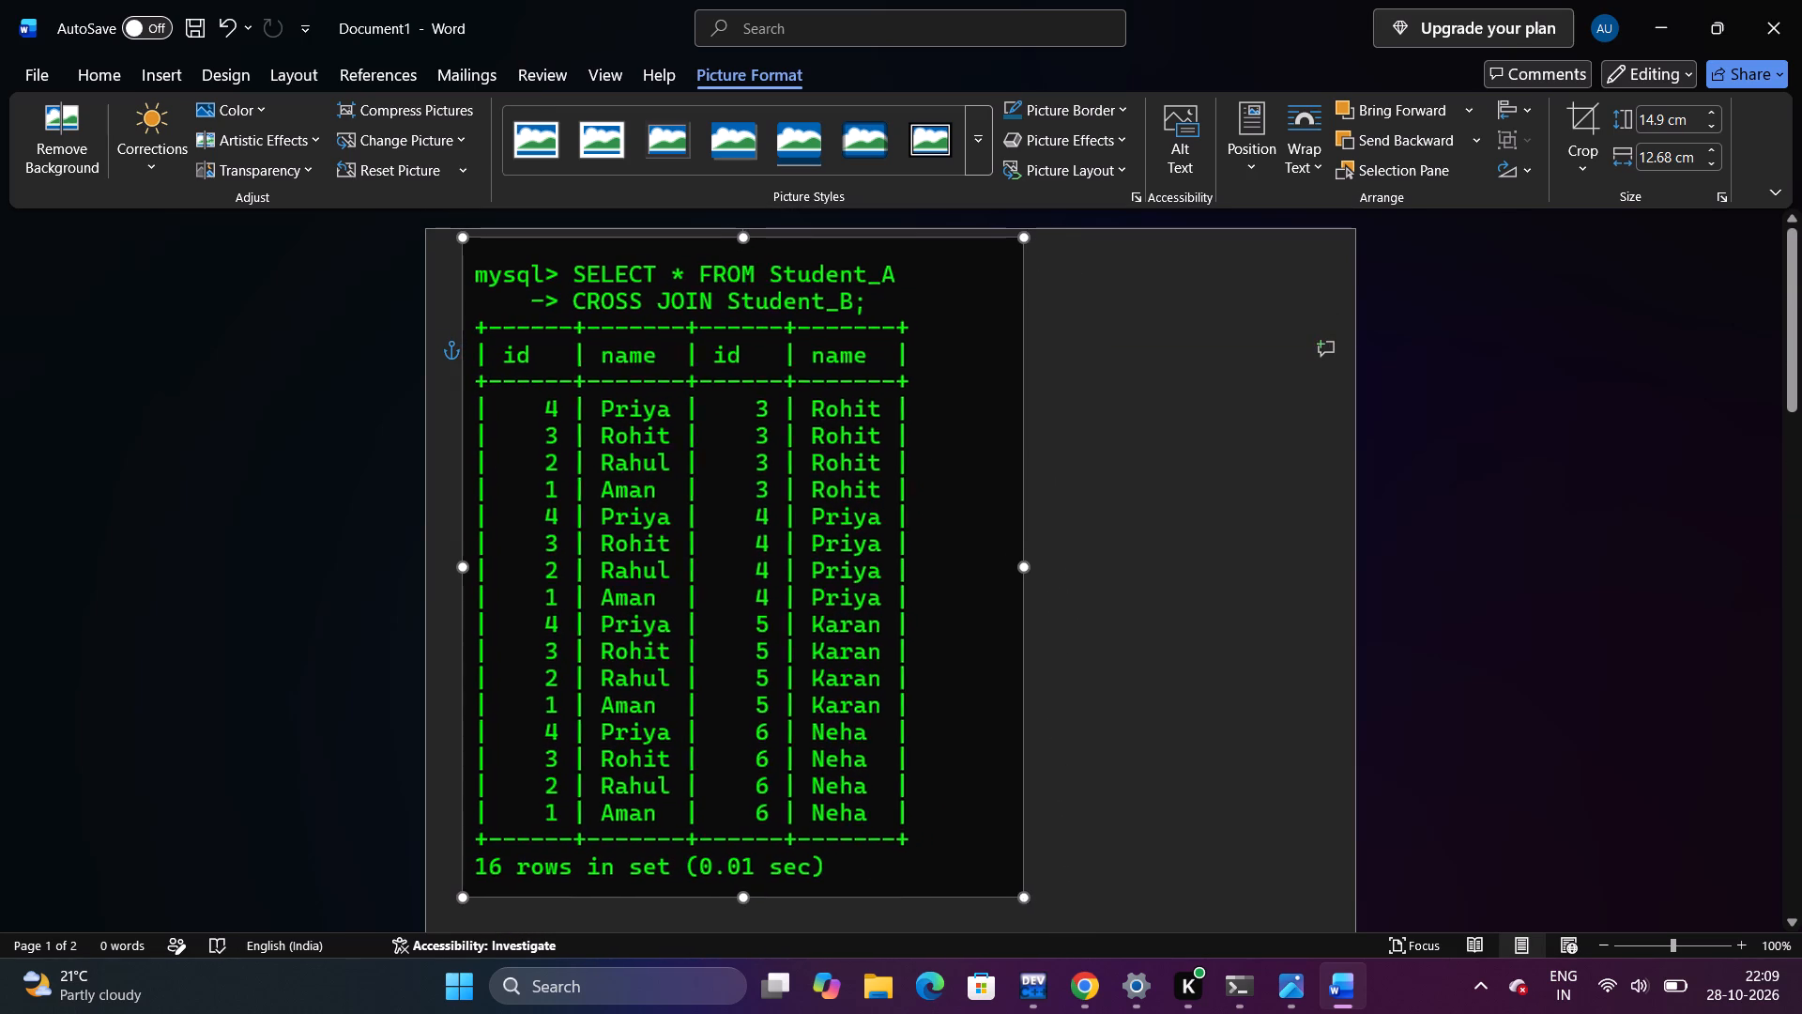
drag(1006, 882, 828, 744)
drag(813, 636, 798, 640)
scroll(1046, 586, down, 4)
scroll(1046, 586, up, 6)
click(695, 624)
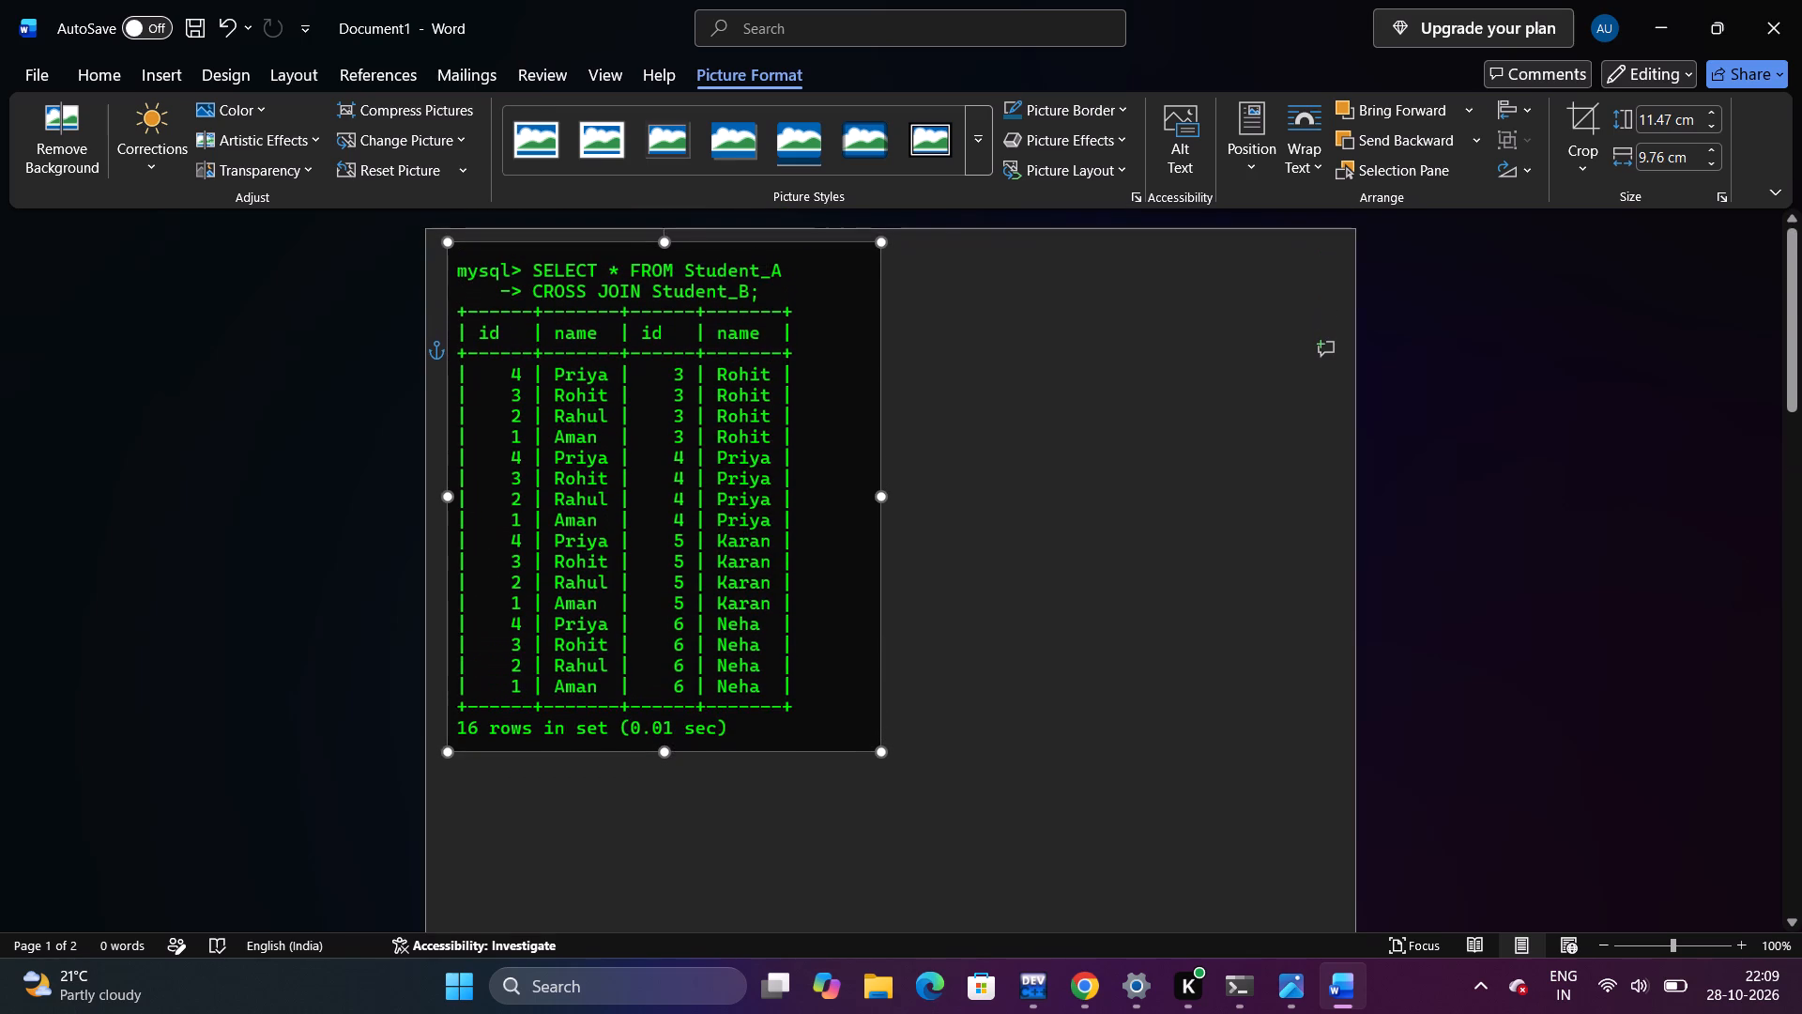
drag(885, 758, 864, 730)
click(863, 728)
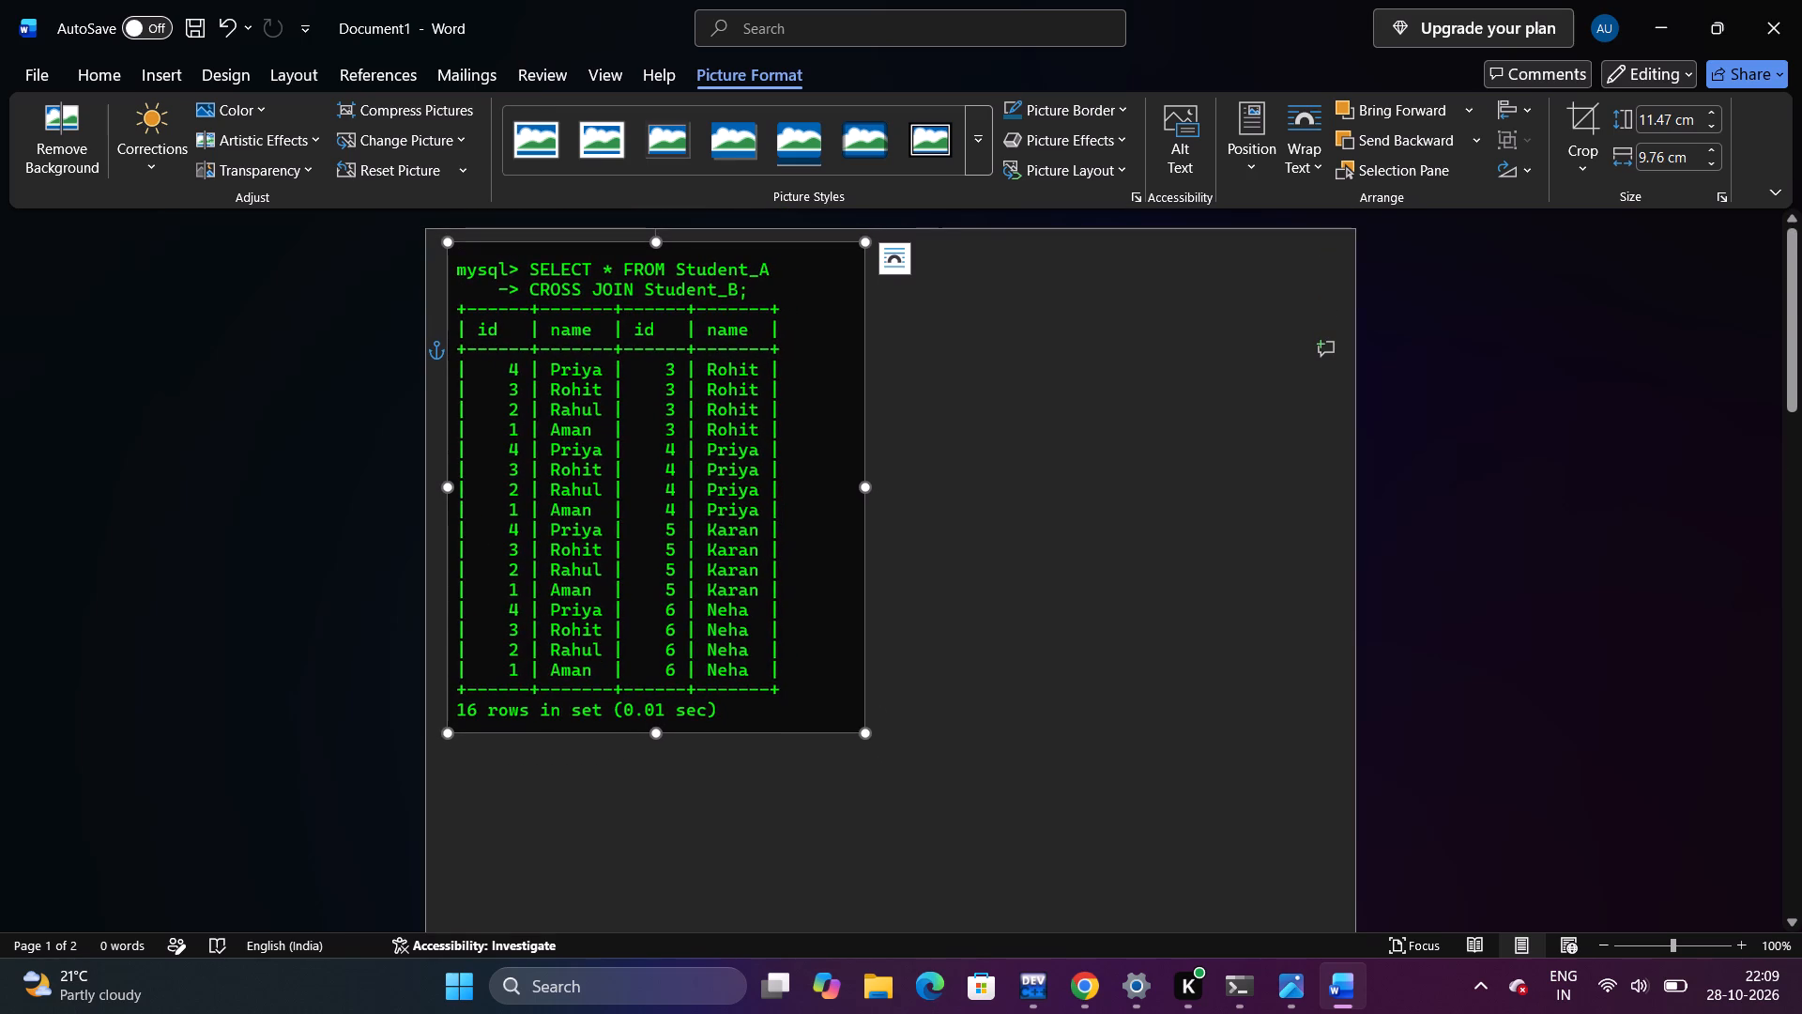
drag(863, 728, 858, 719)
Examine the picture layout and remaining free space across both pages.
scroll(974, 591, down, 6)
scroll(973, 586, up, 7)
scroll(847, 534, down, 10)
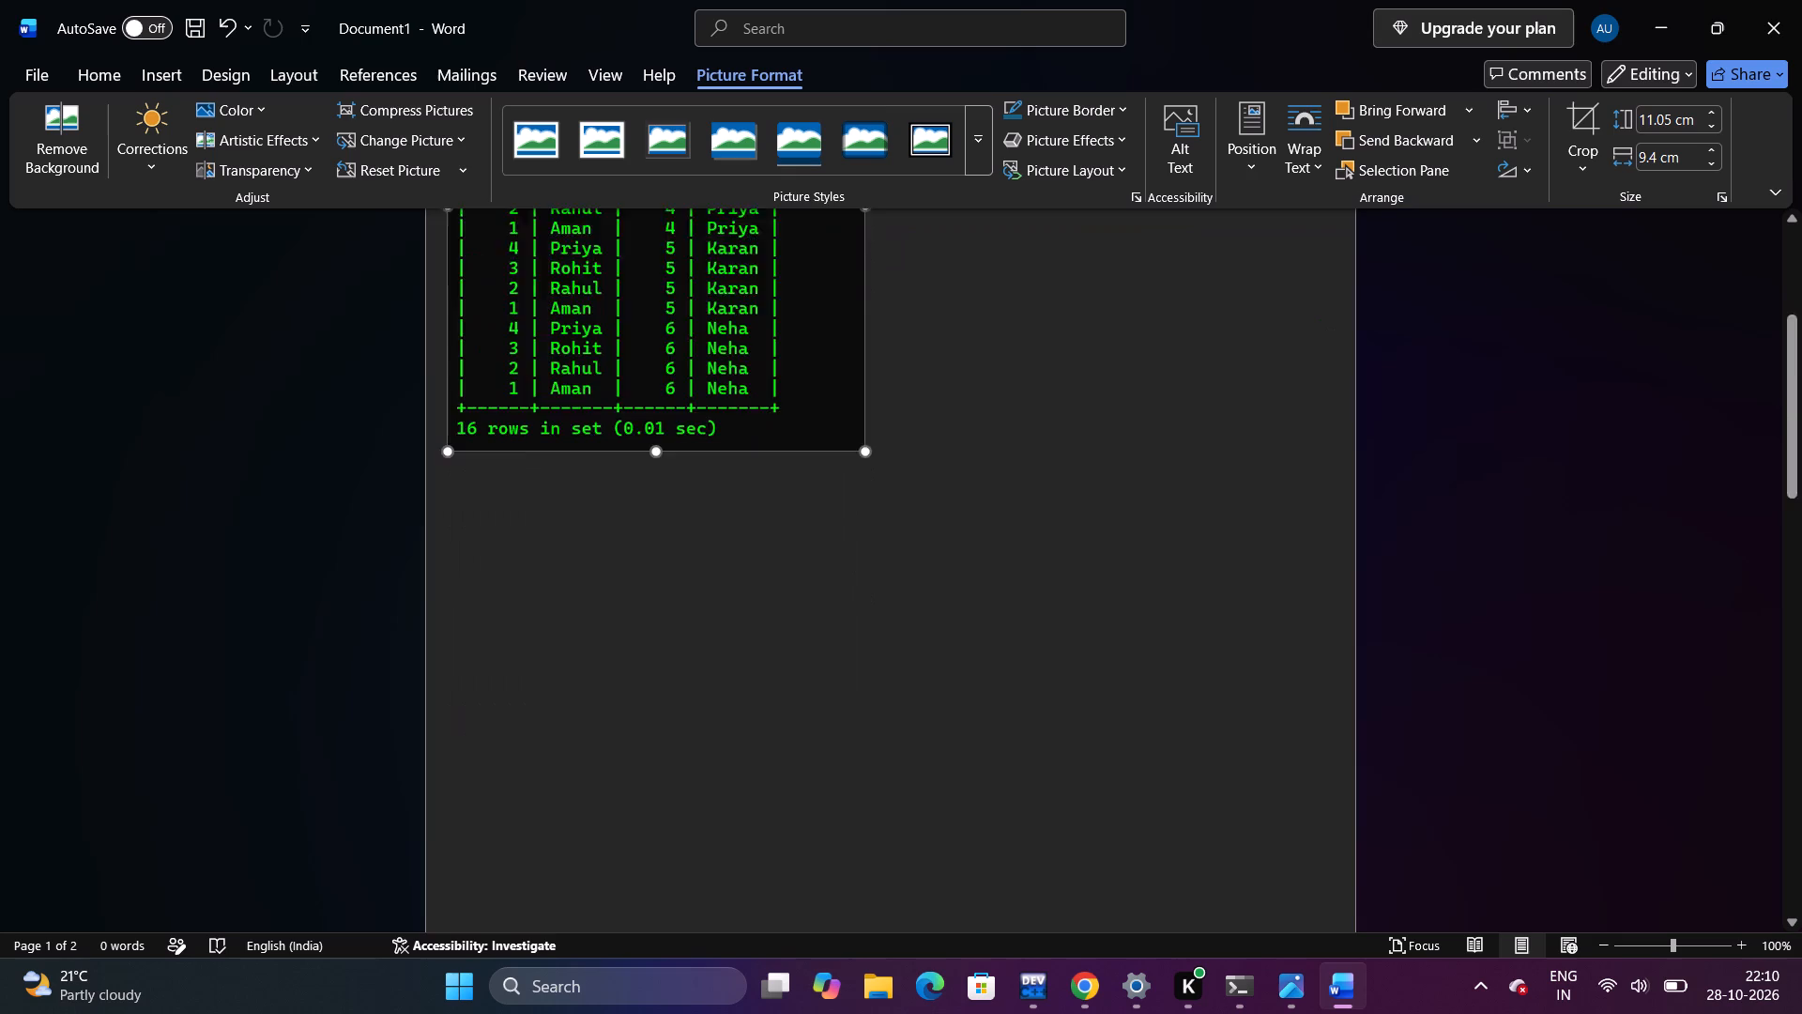
scroll(901, 622, down, 20)
scroll(948, 637, down, 3)
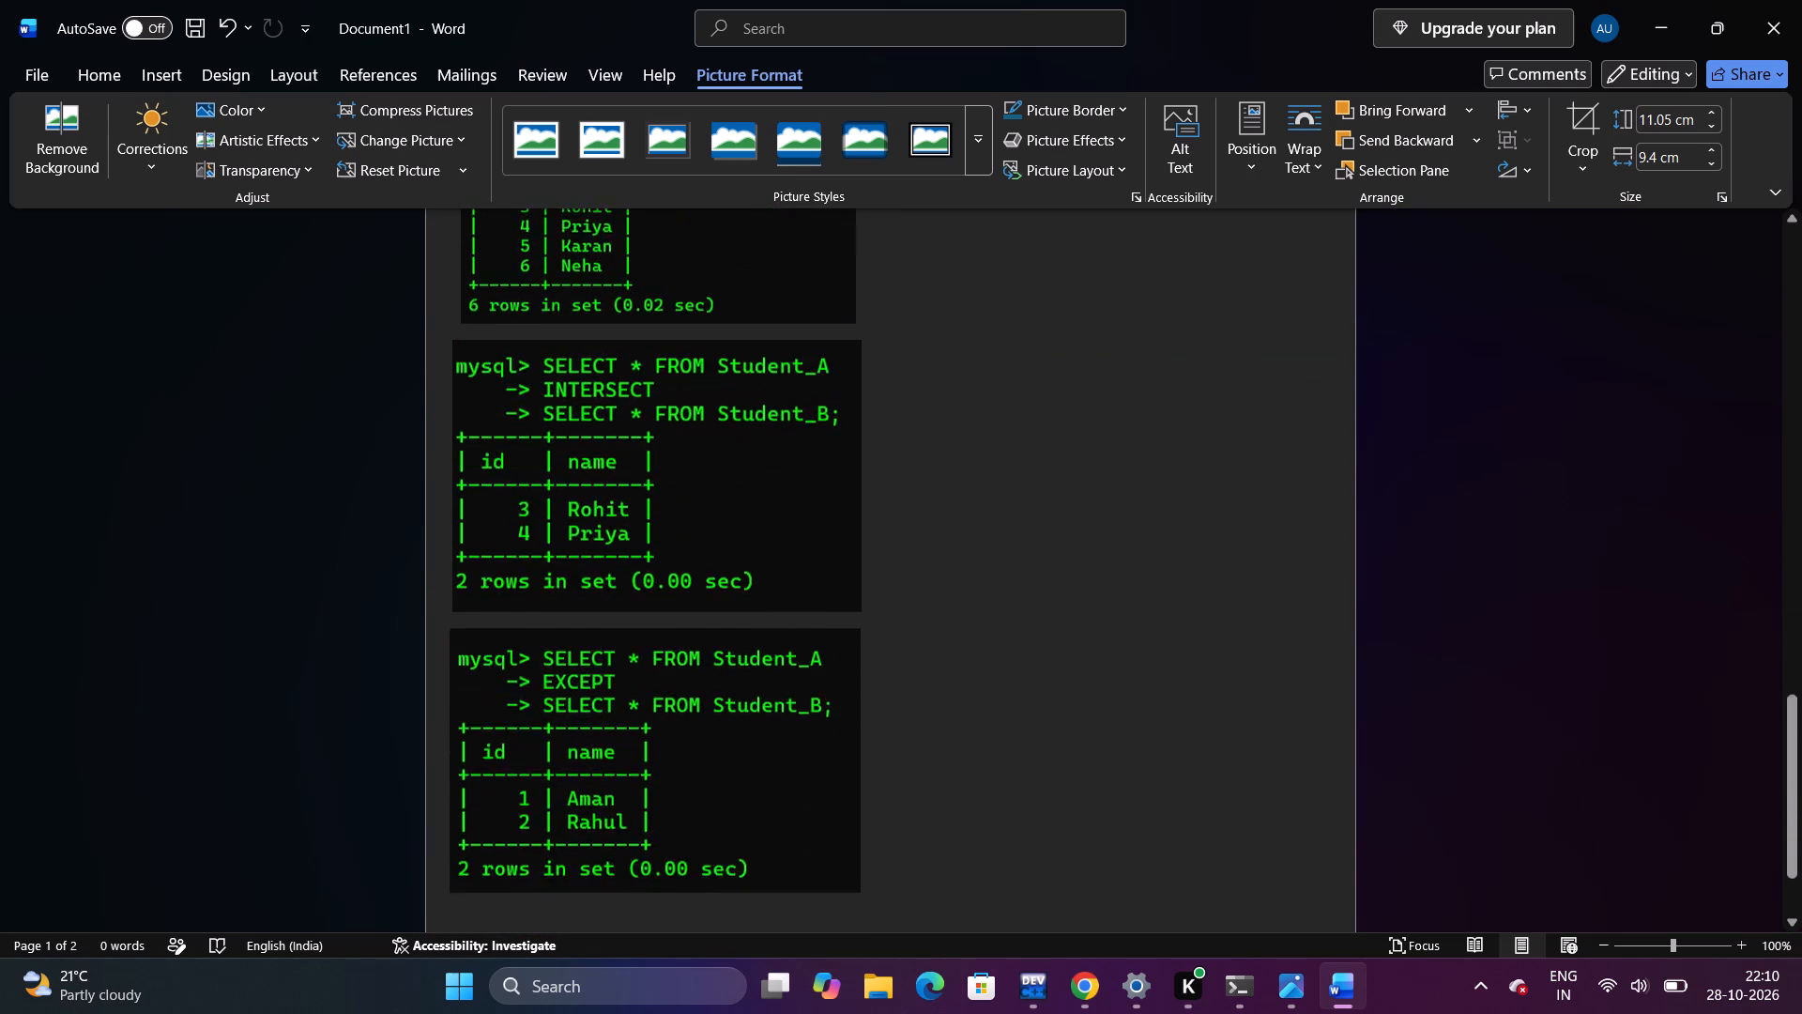
scroll(948, 637, up, 7)
scroll(950, 624, up, 19)
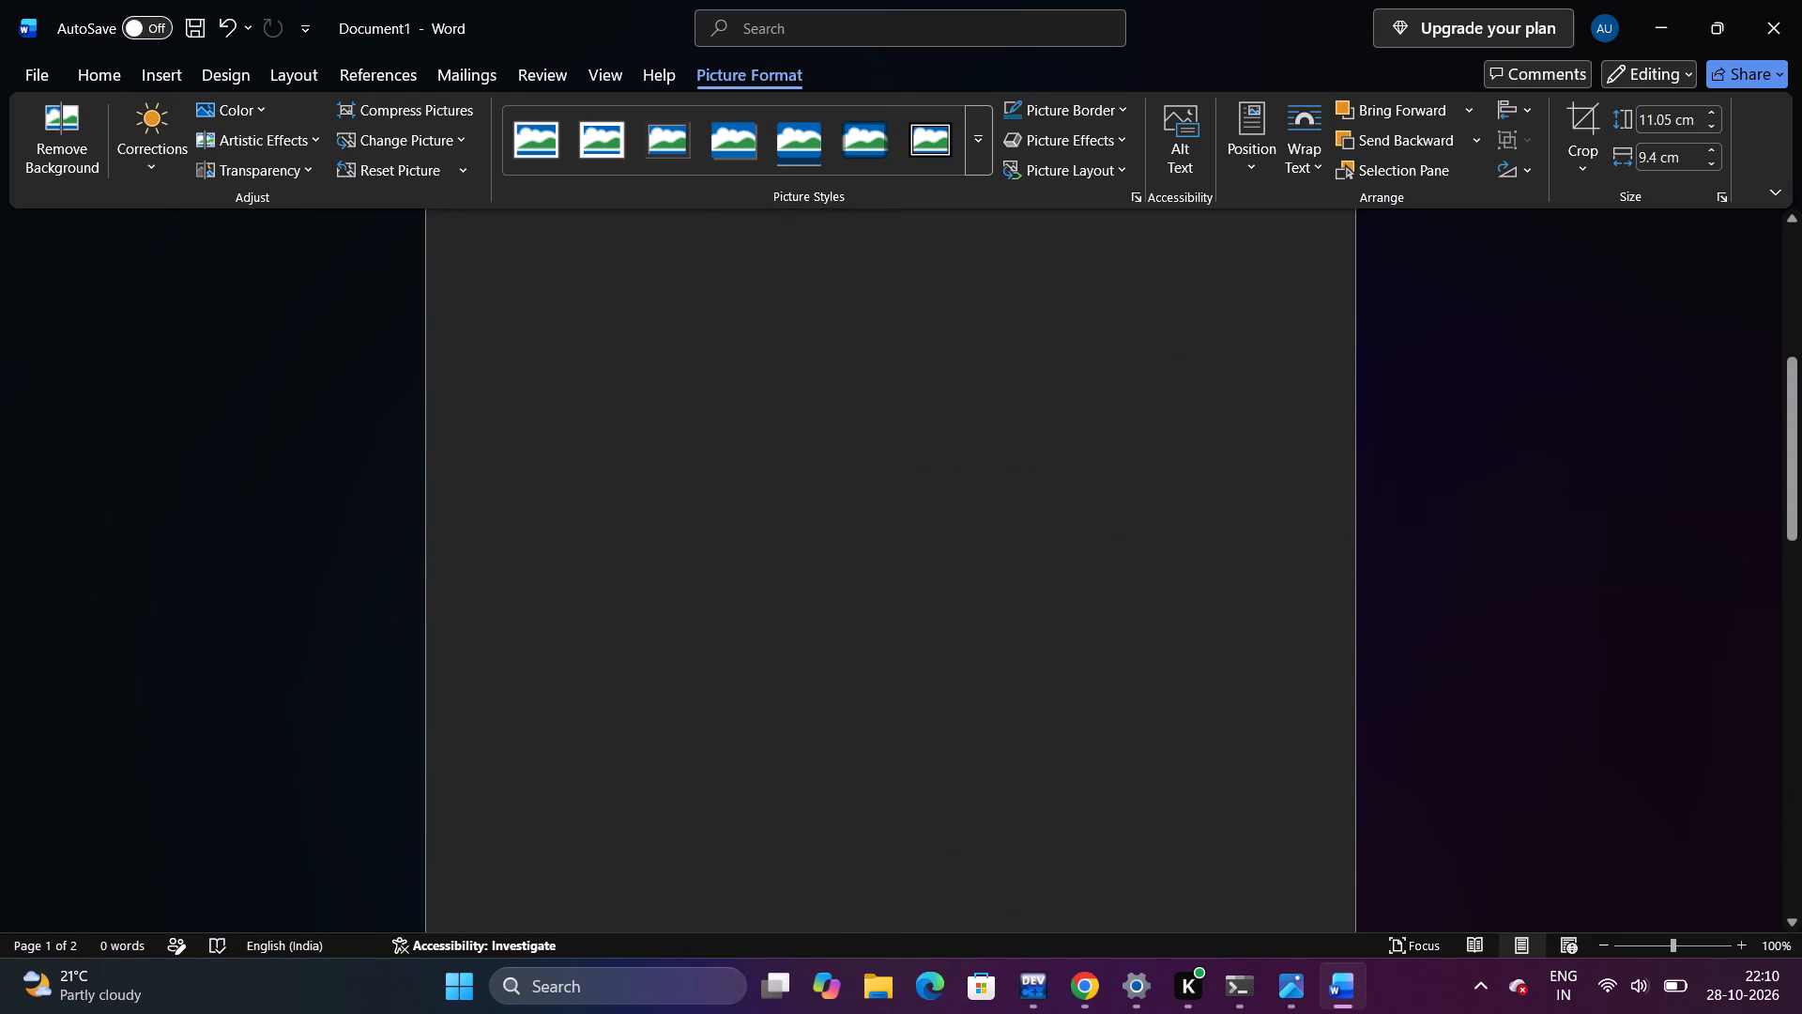
scroll(932, 596, up, 5)
scroll(570, 394, up, 4)
click(154, 76)
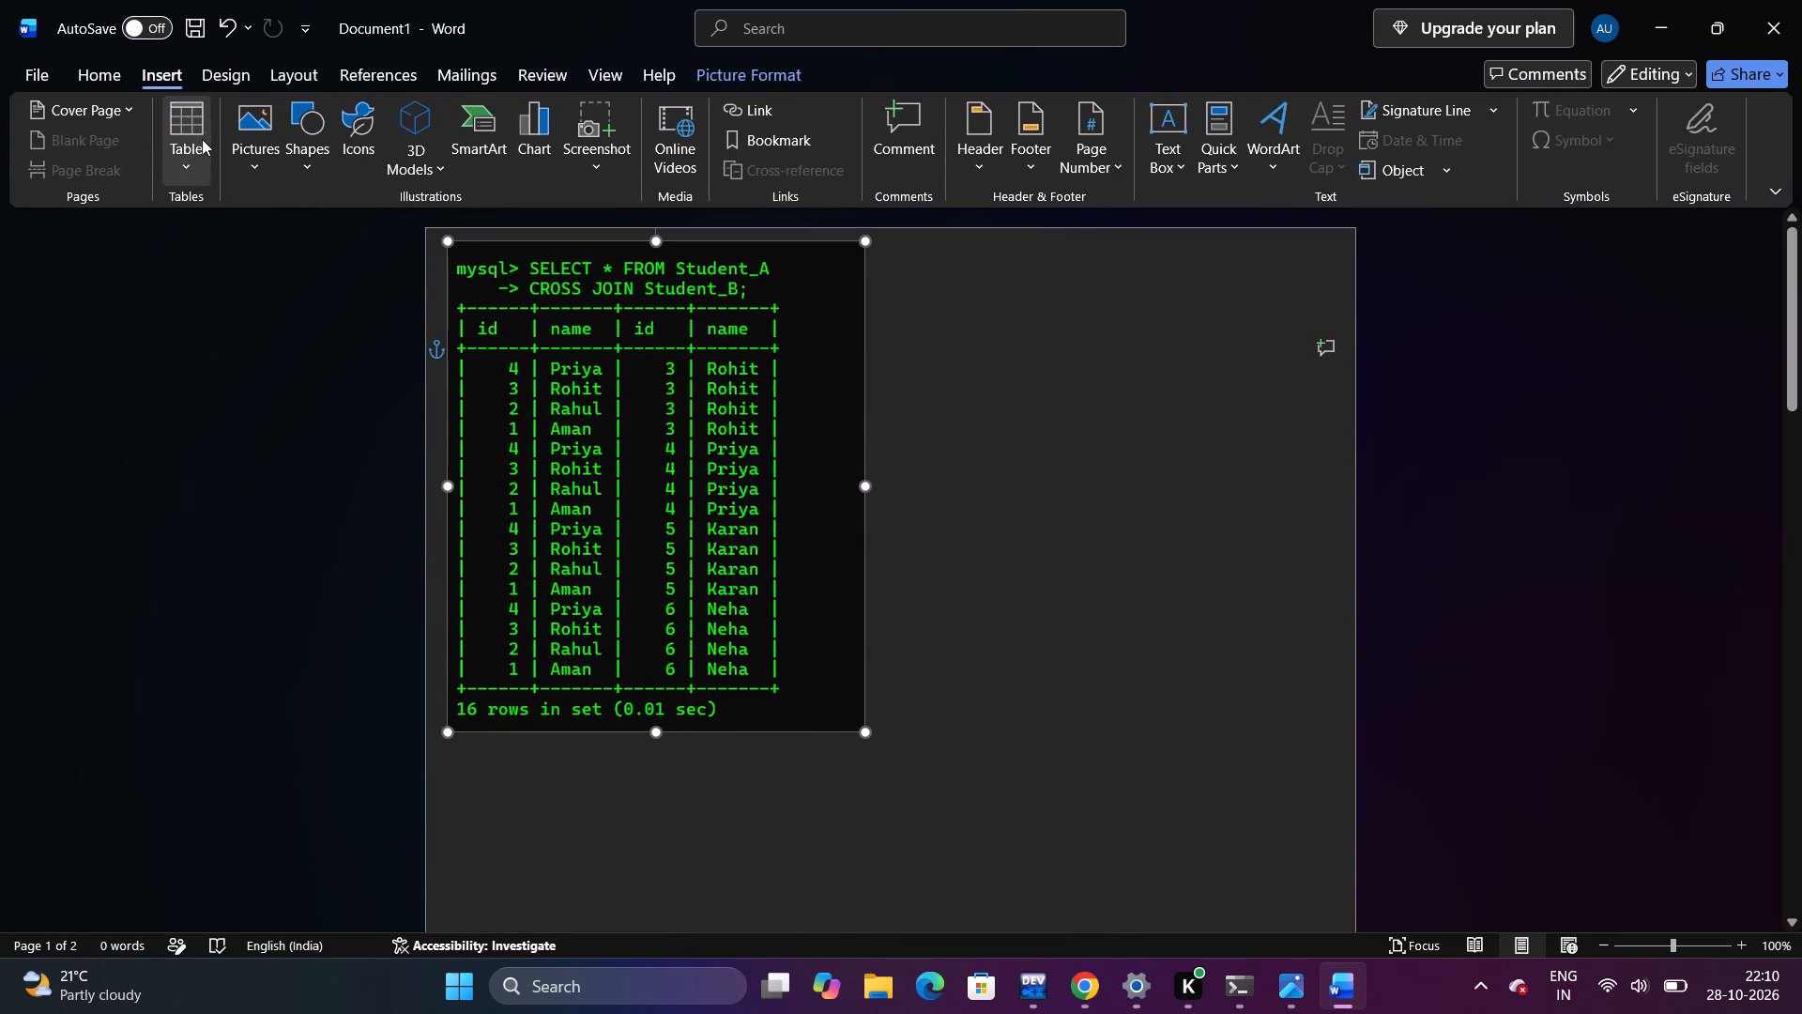
click(243, 169)
click(283, 244)
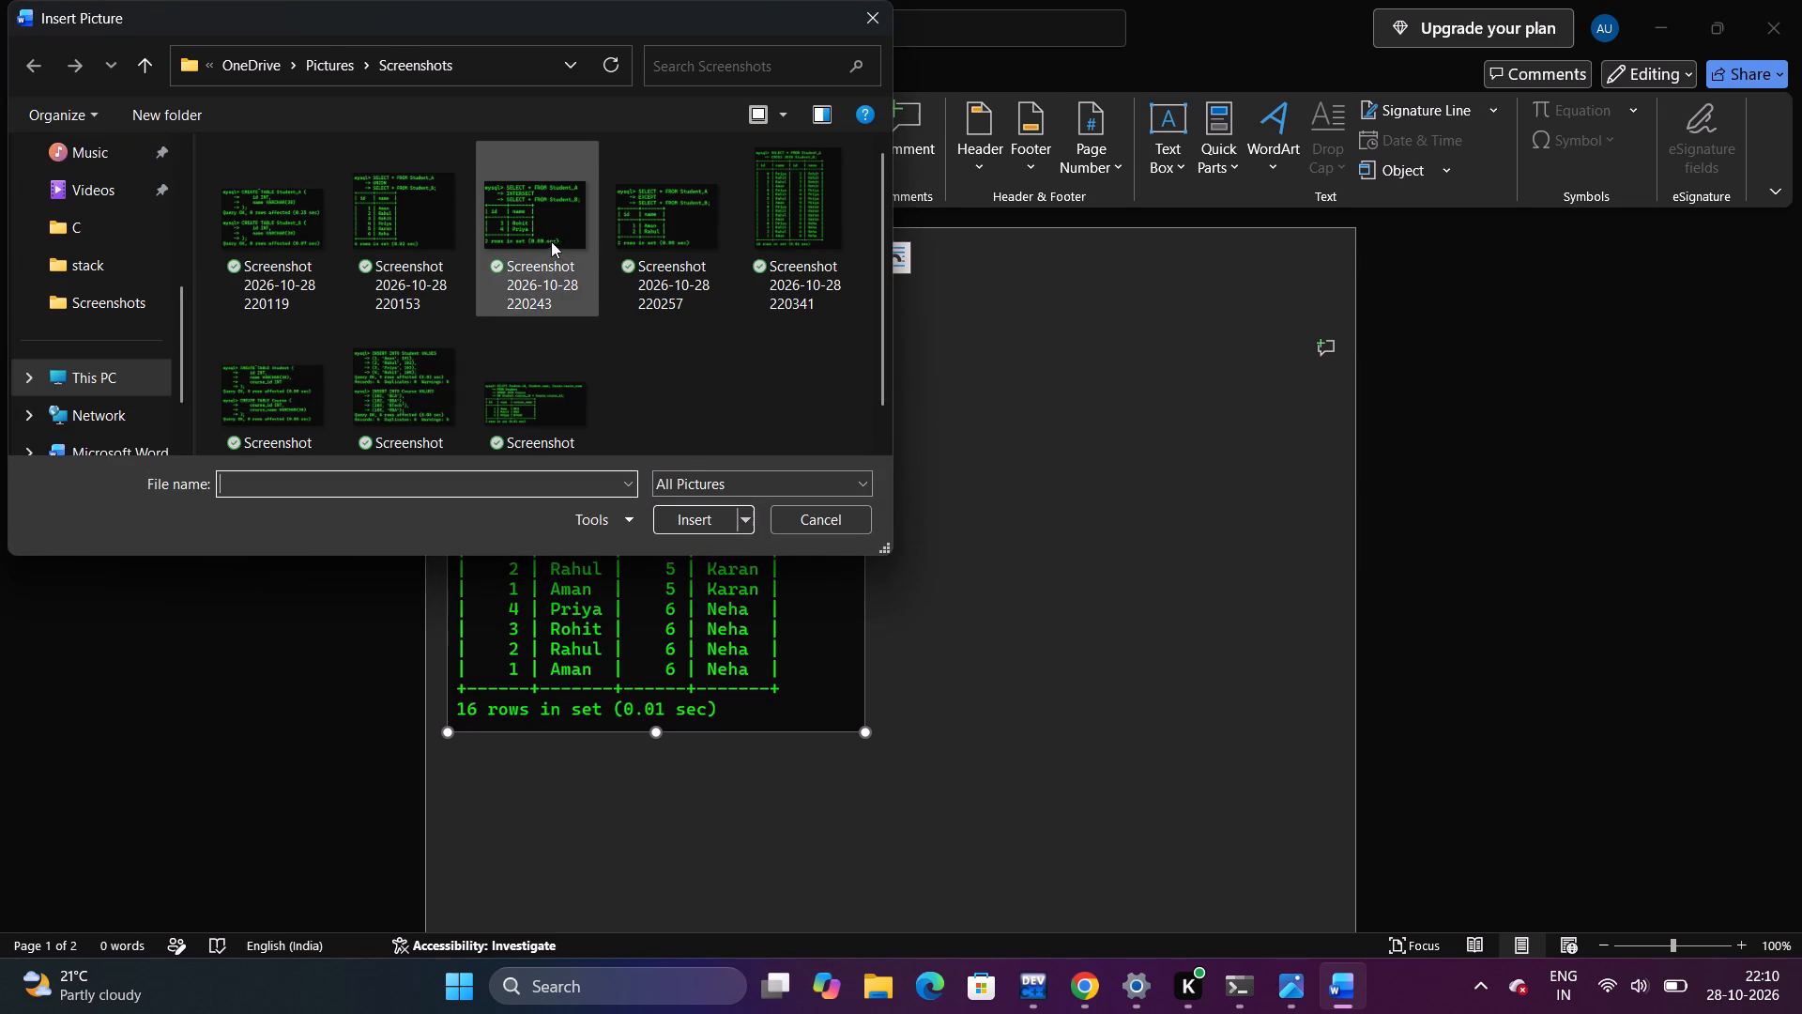
click(302, 399)
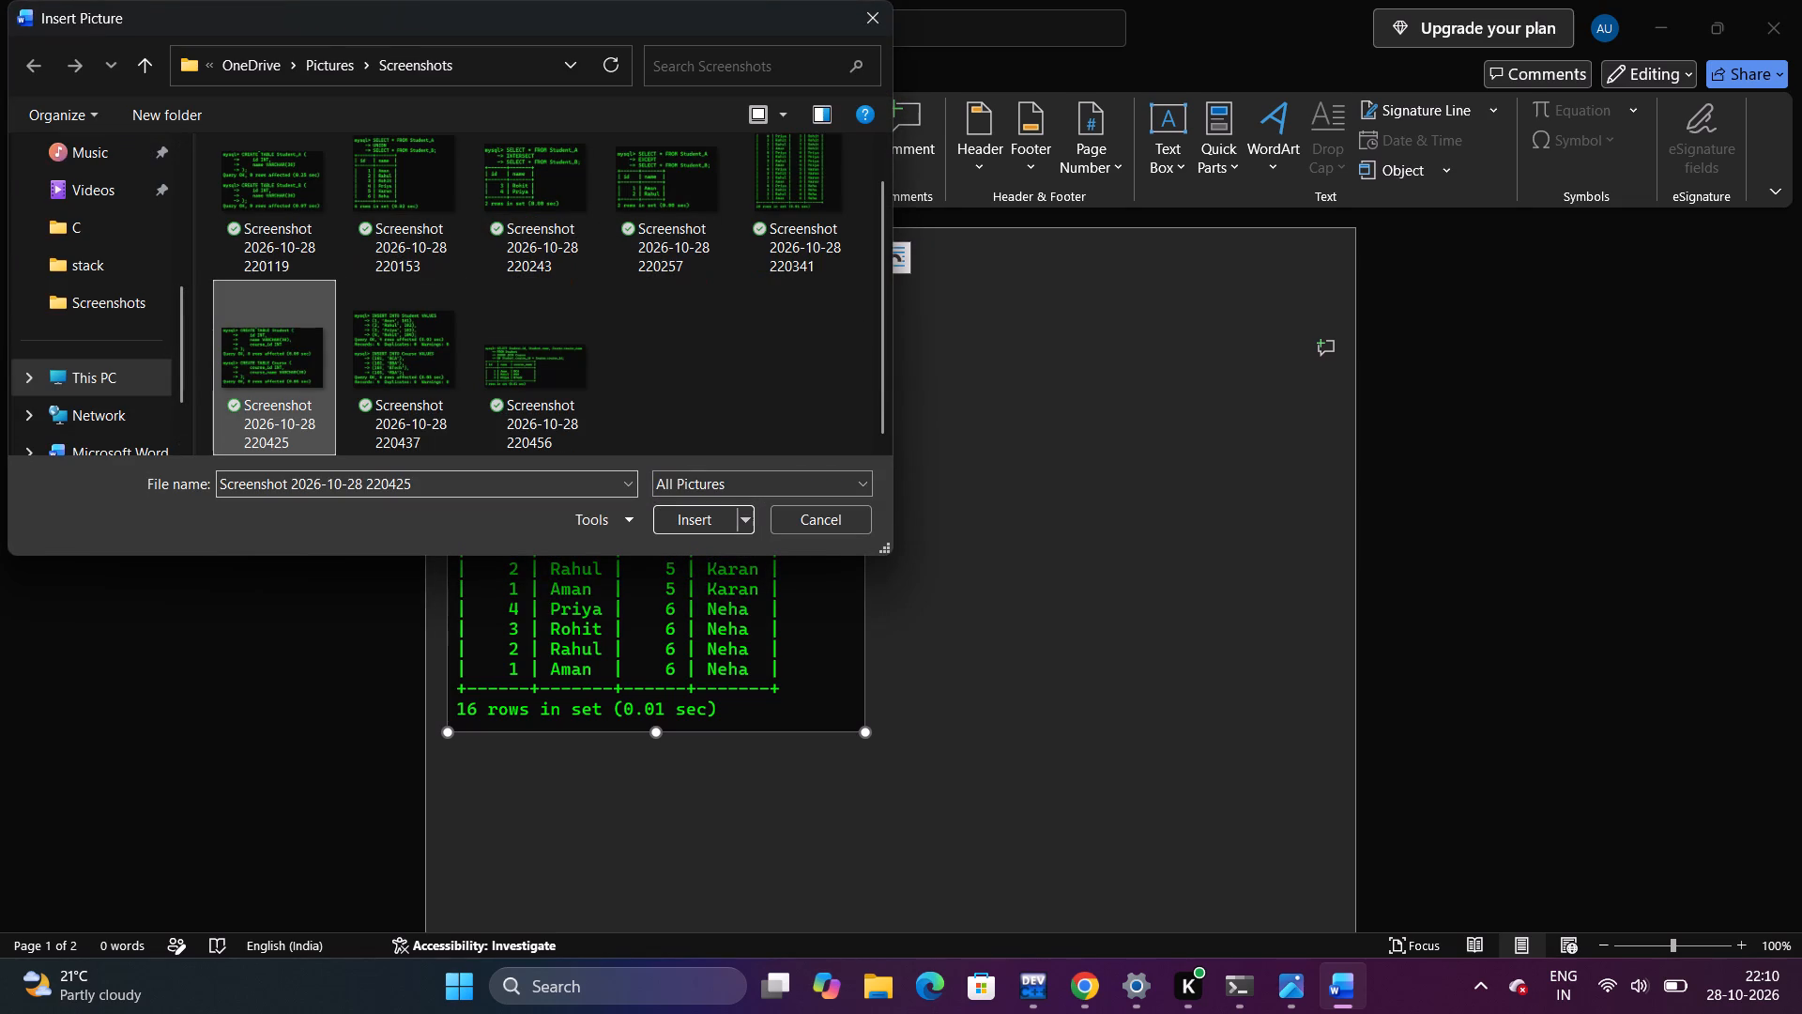
click(718, 521)
Set the Student and Course table creation picture's wrapping to In Front of Text and move it below the CROSS JOIN picture on page 1.
scroll(760, 514, down, 6)
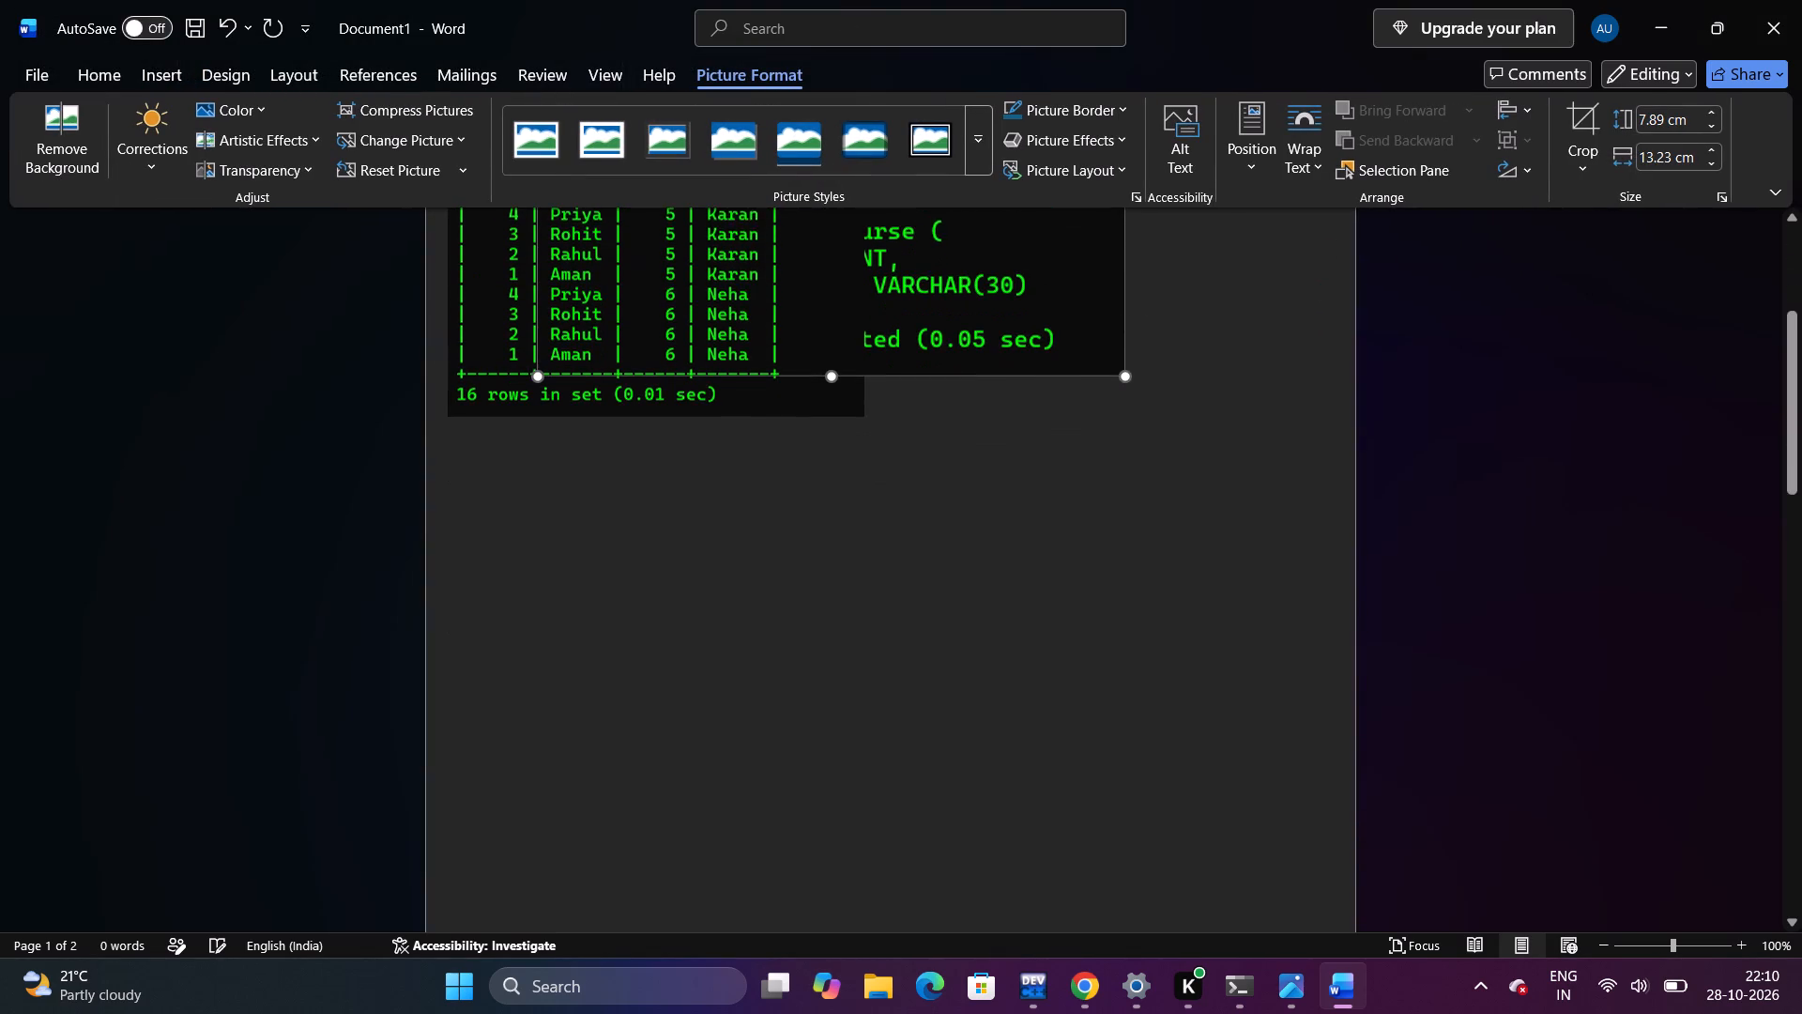
click(1300, 174)
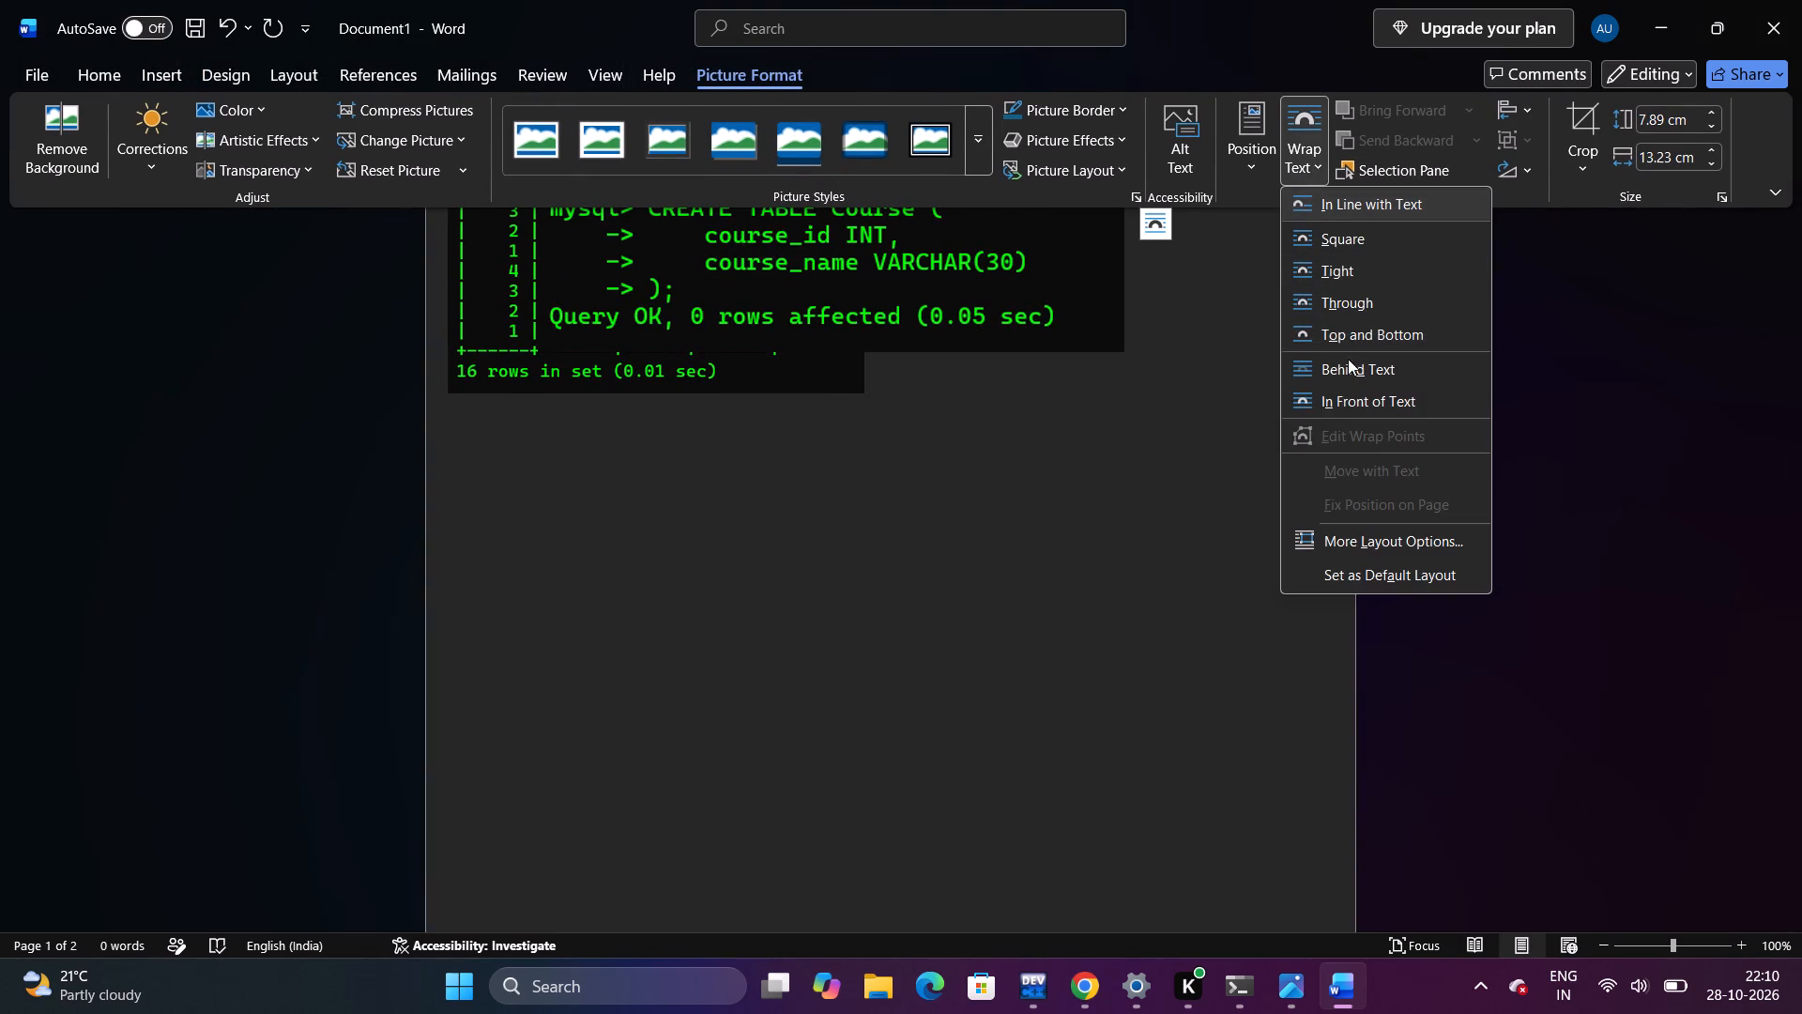
click(1349, 395)
drag(1062, 304, 955, 646)
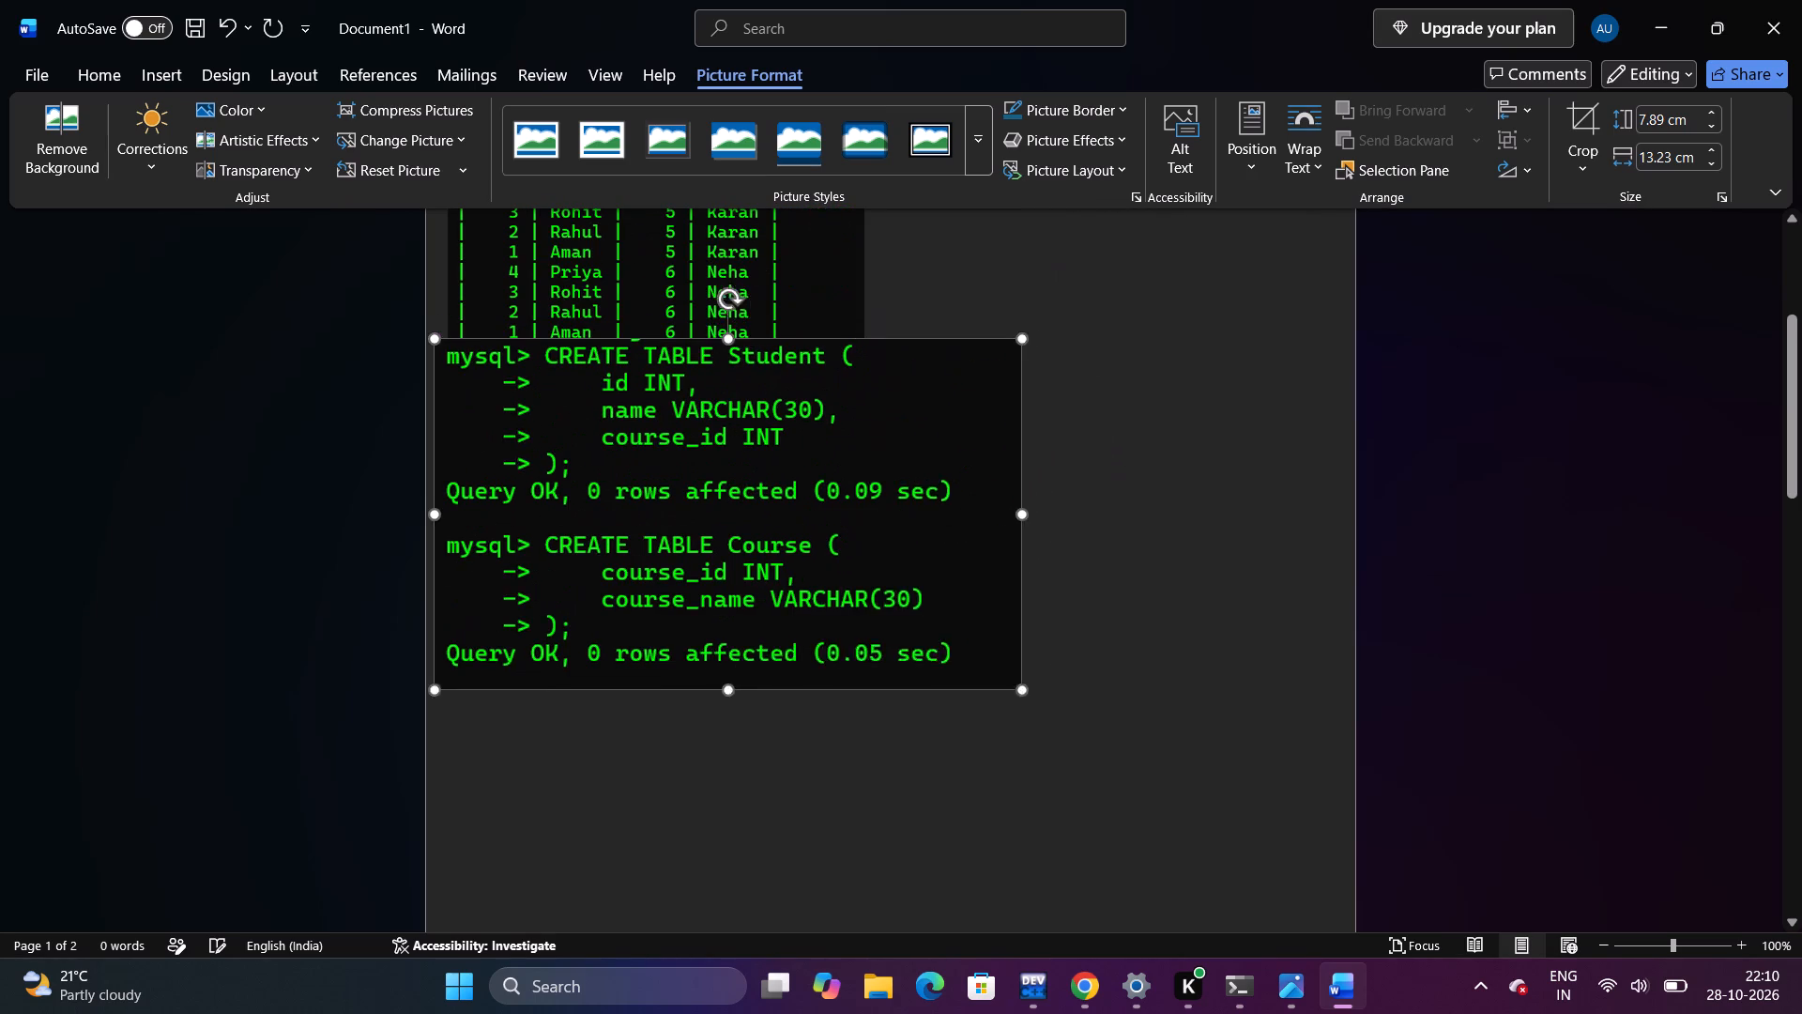
drag(955, 646, 958, 687)
drag(961, 682, 962, 719)
drag(962, 718, 961, 706)
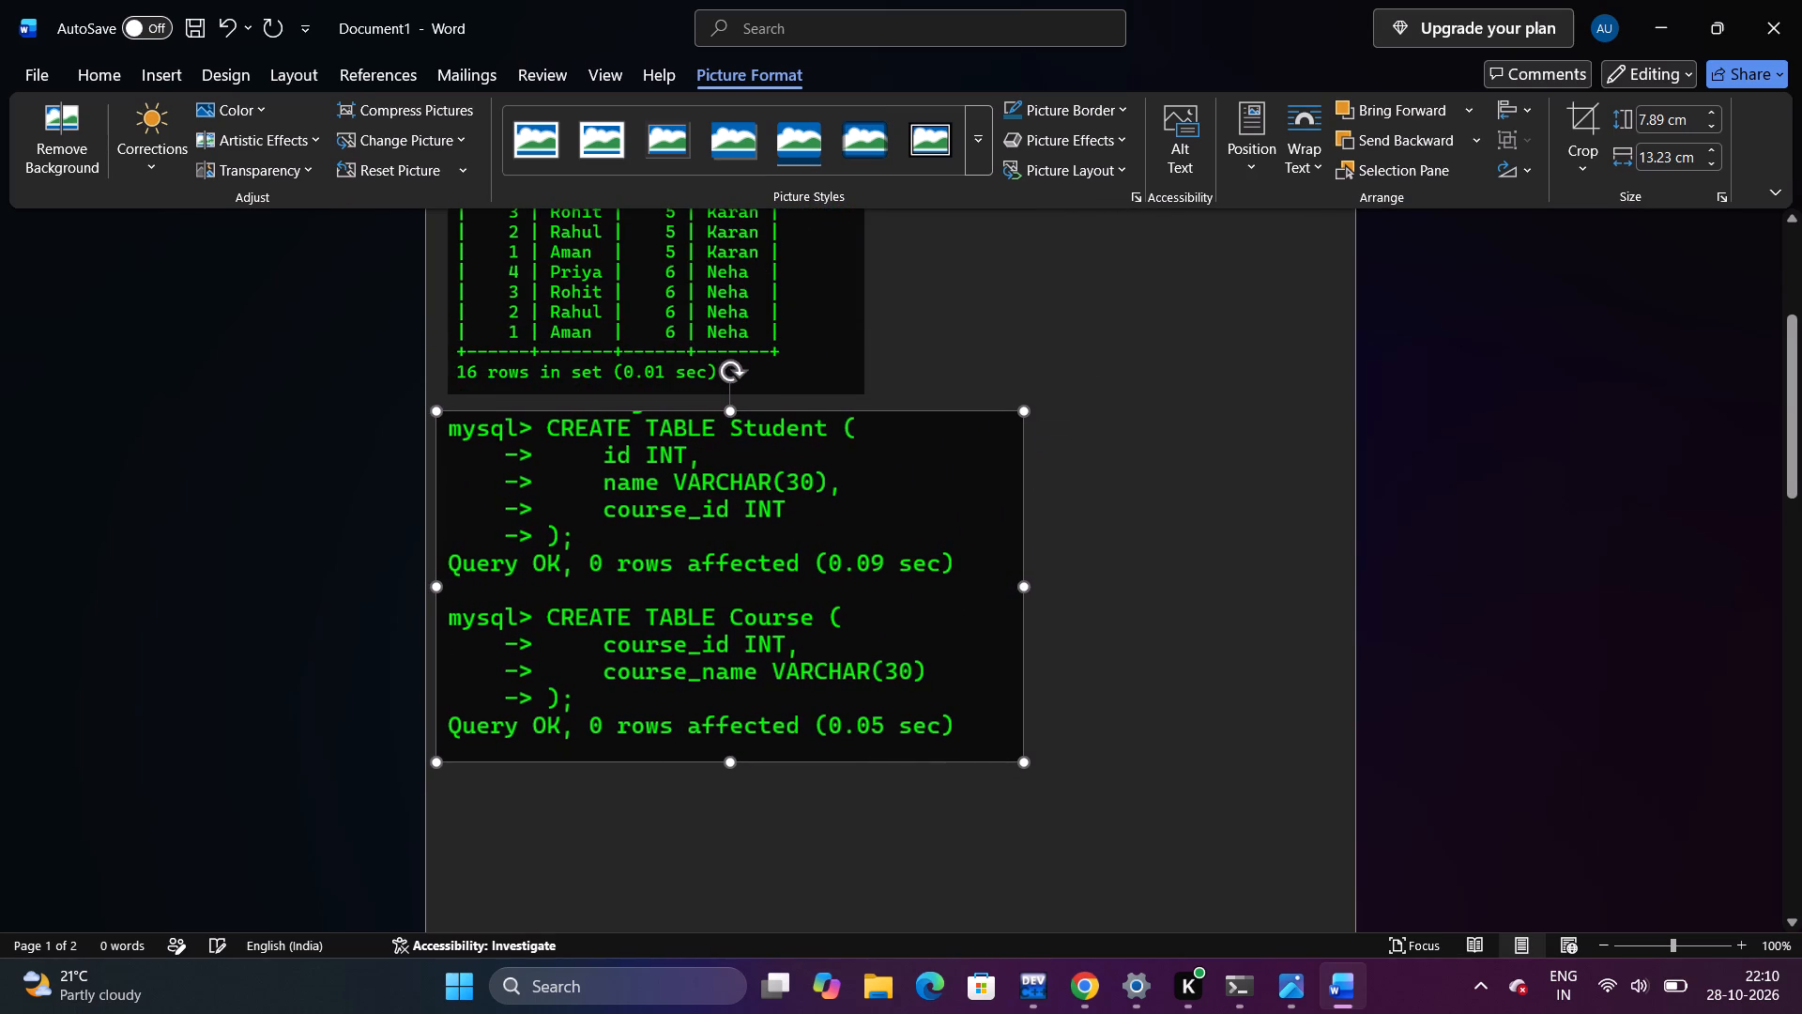
drag(961, 706, 964, 704)
Shrink the table creation picture to about 6.86 cm high by 11.51 cm wide, leaving a small gap below the CROSS JOIN picture.
drag(1029, 752, 937, 702)
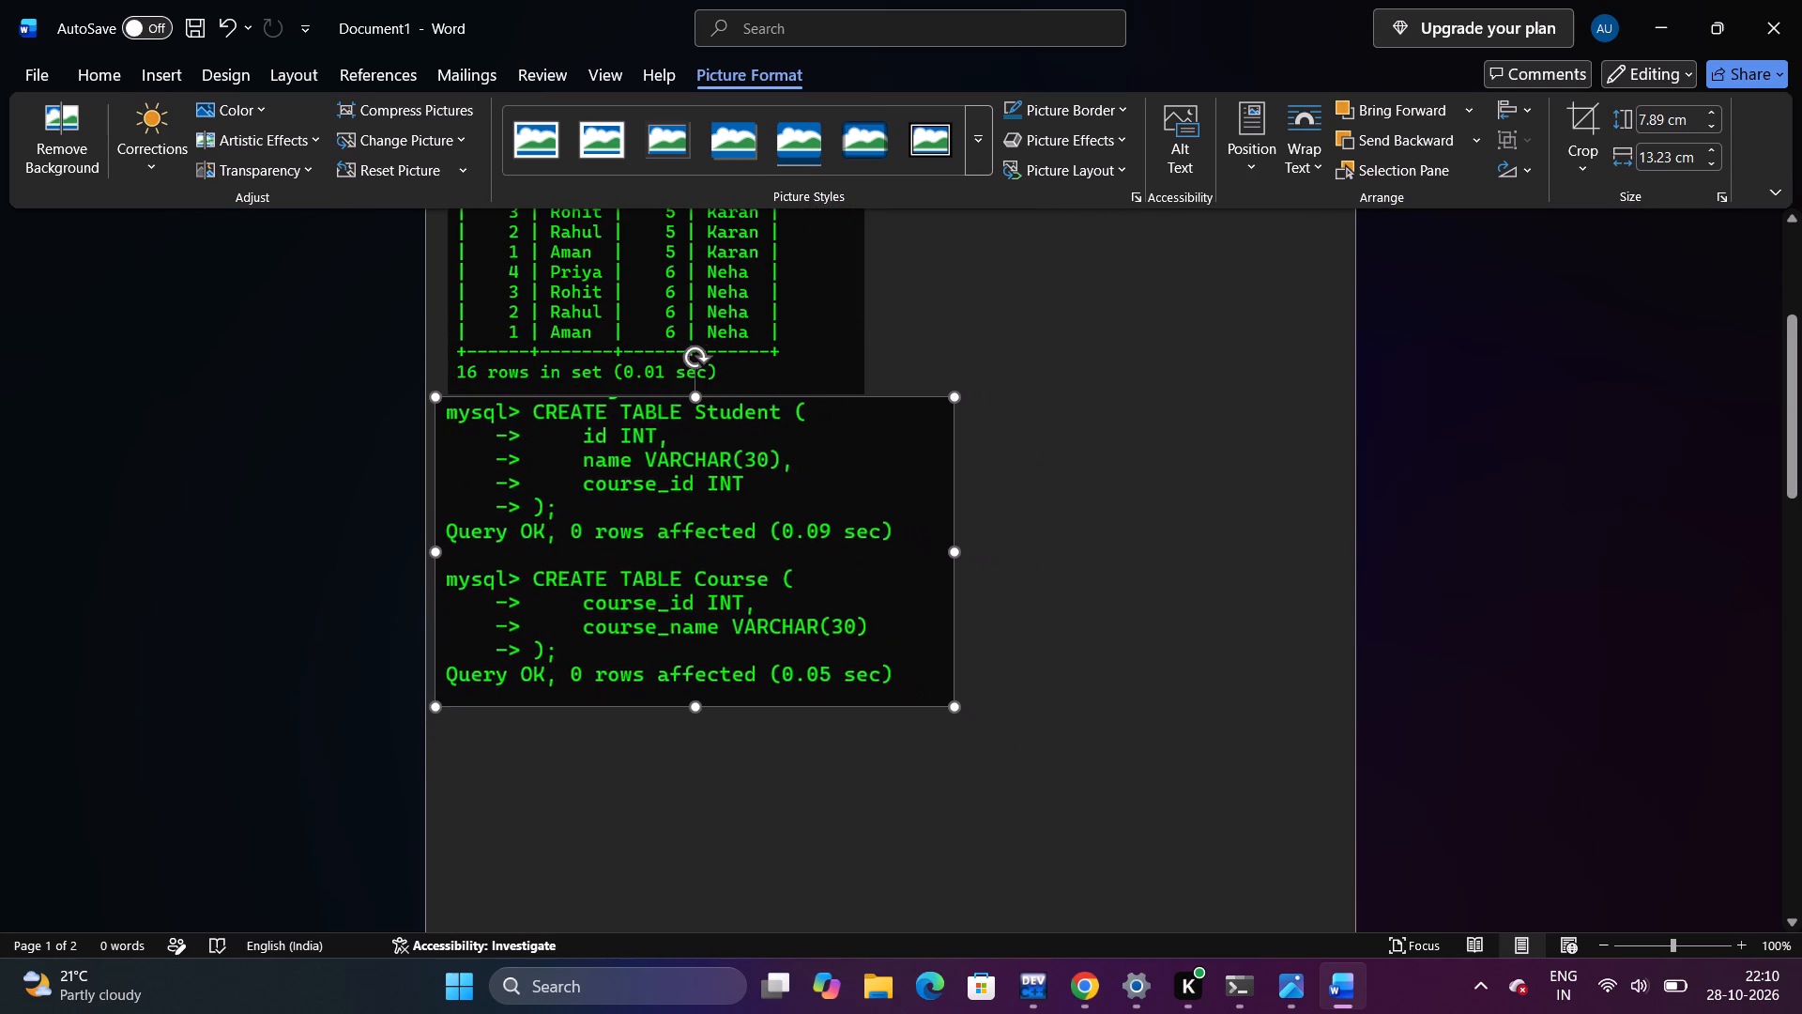
drag(937, 702, 935, 700)
drag(821, 622, 829, 641)
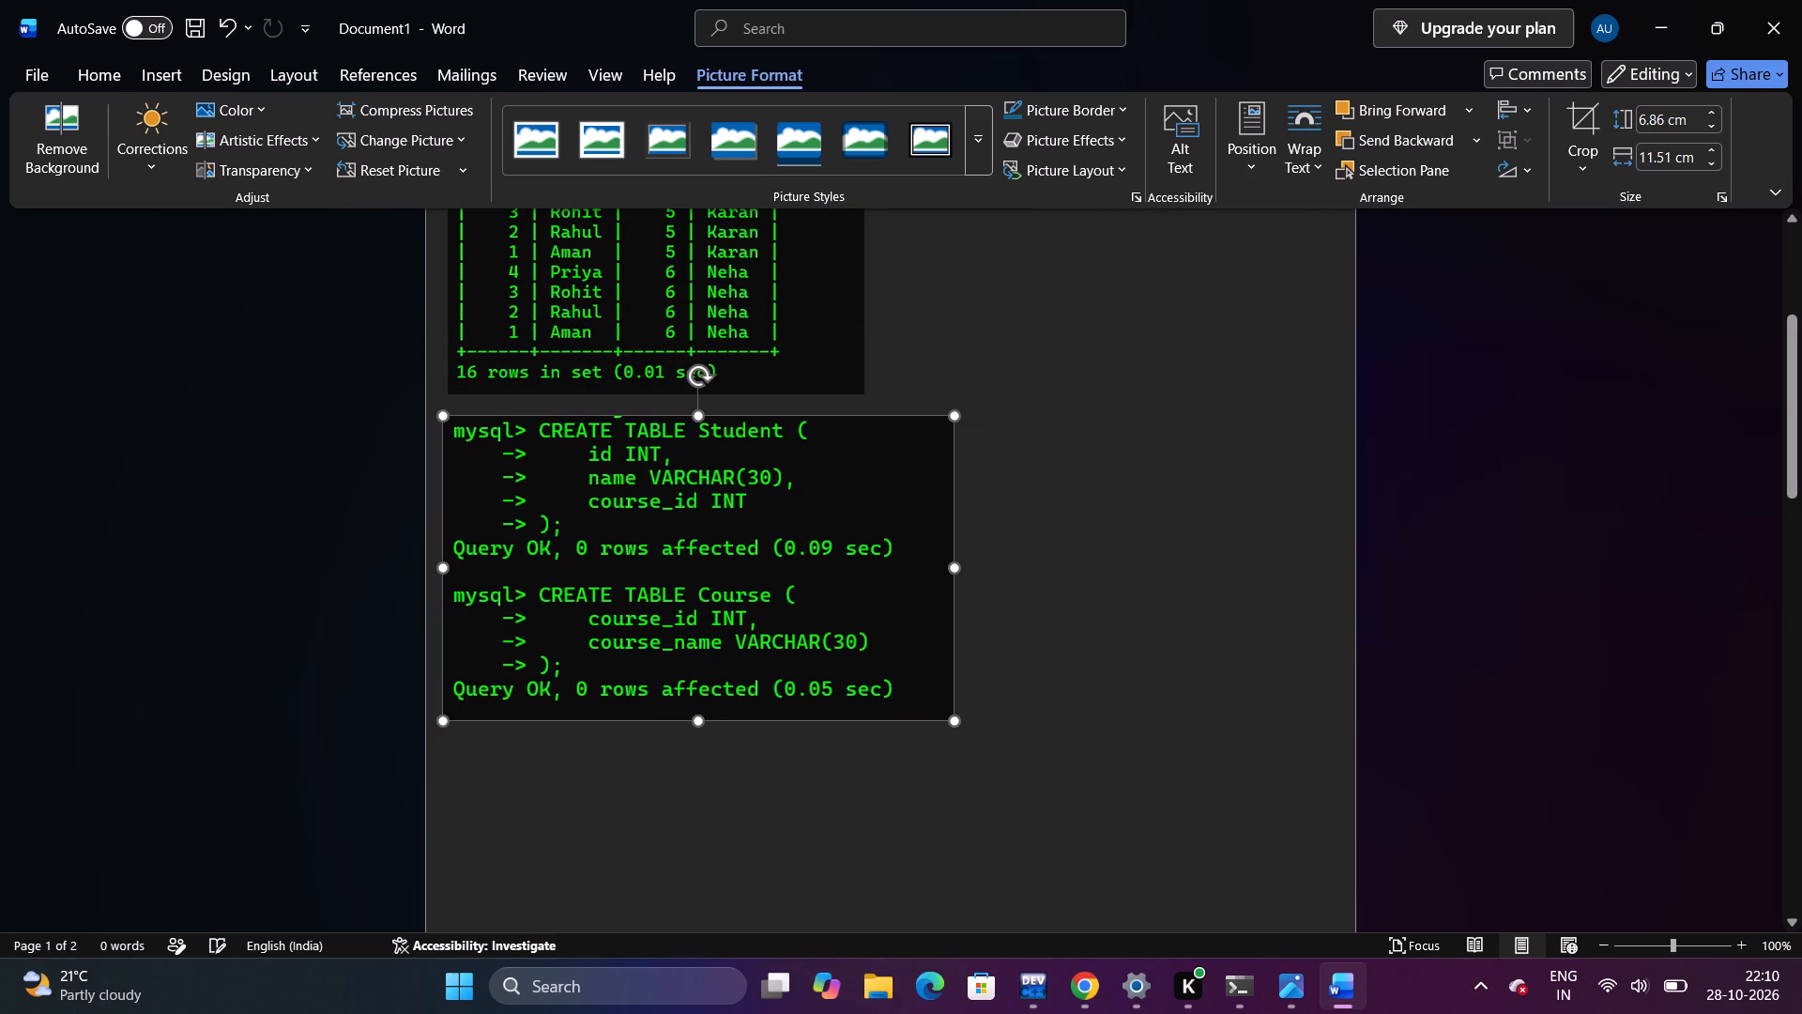
click(167, 71)
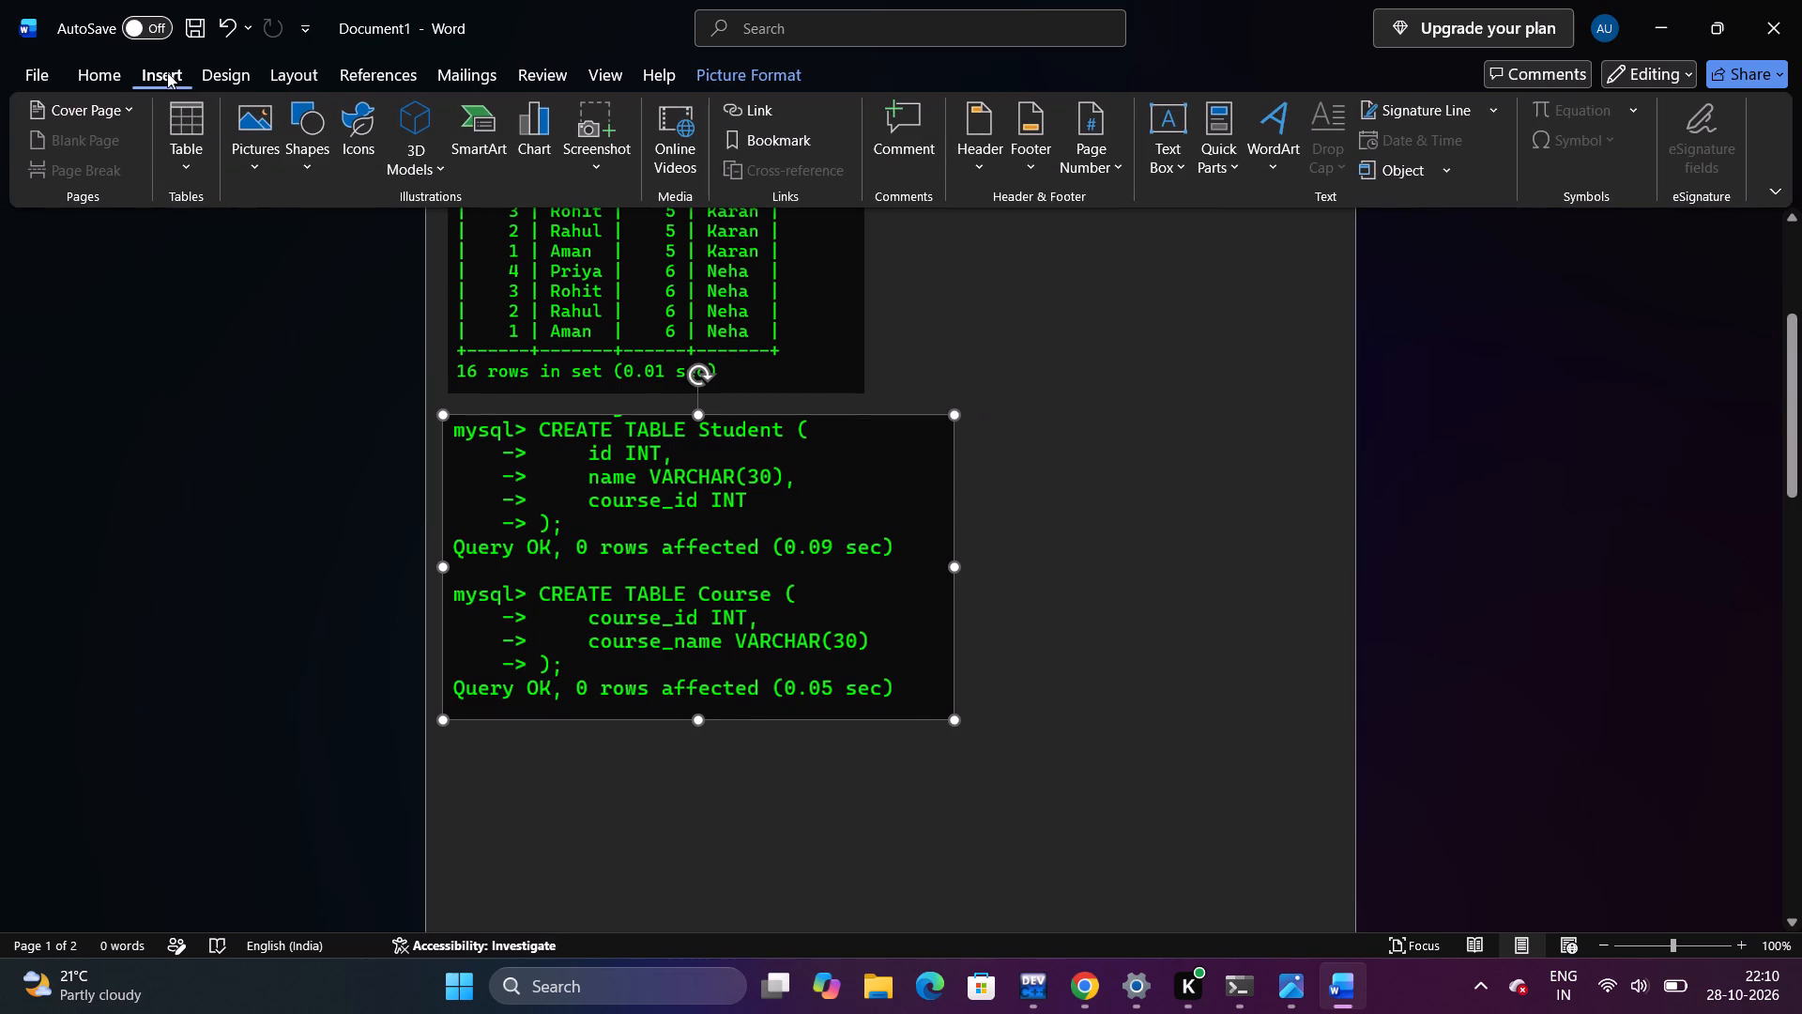
click(262, 166)
click(307, 252)
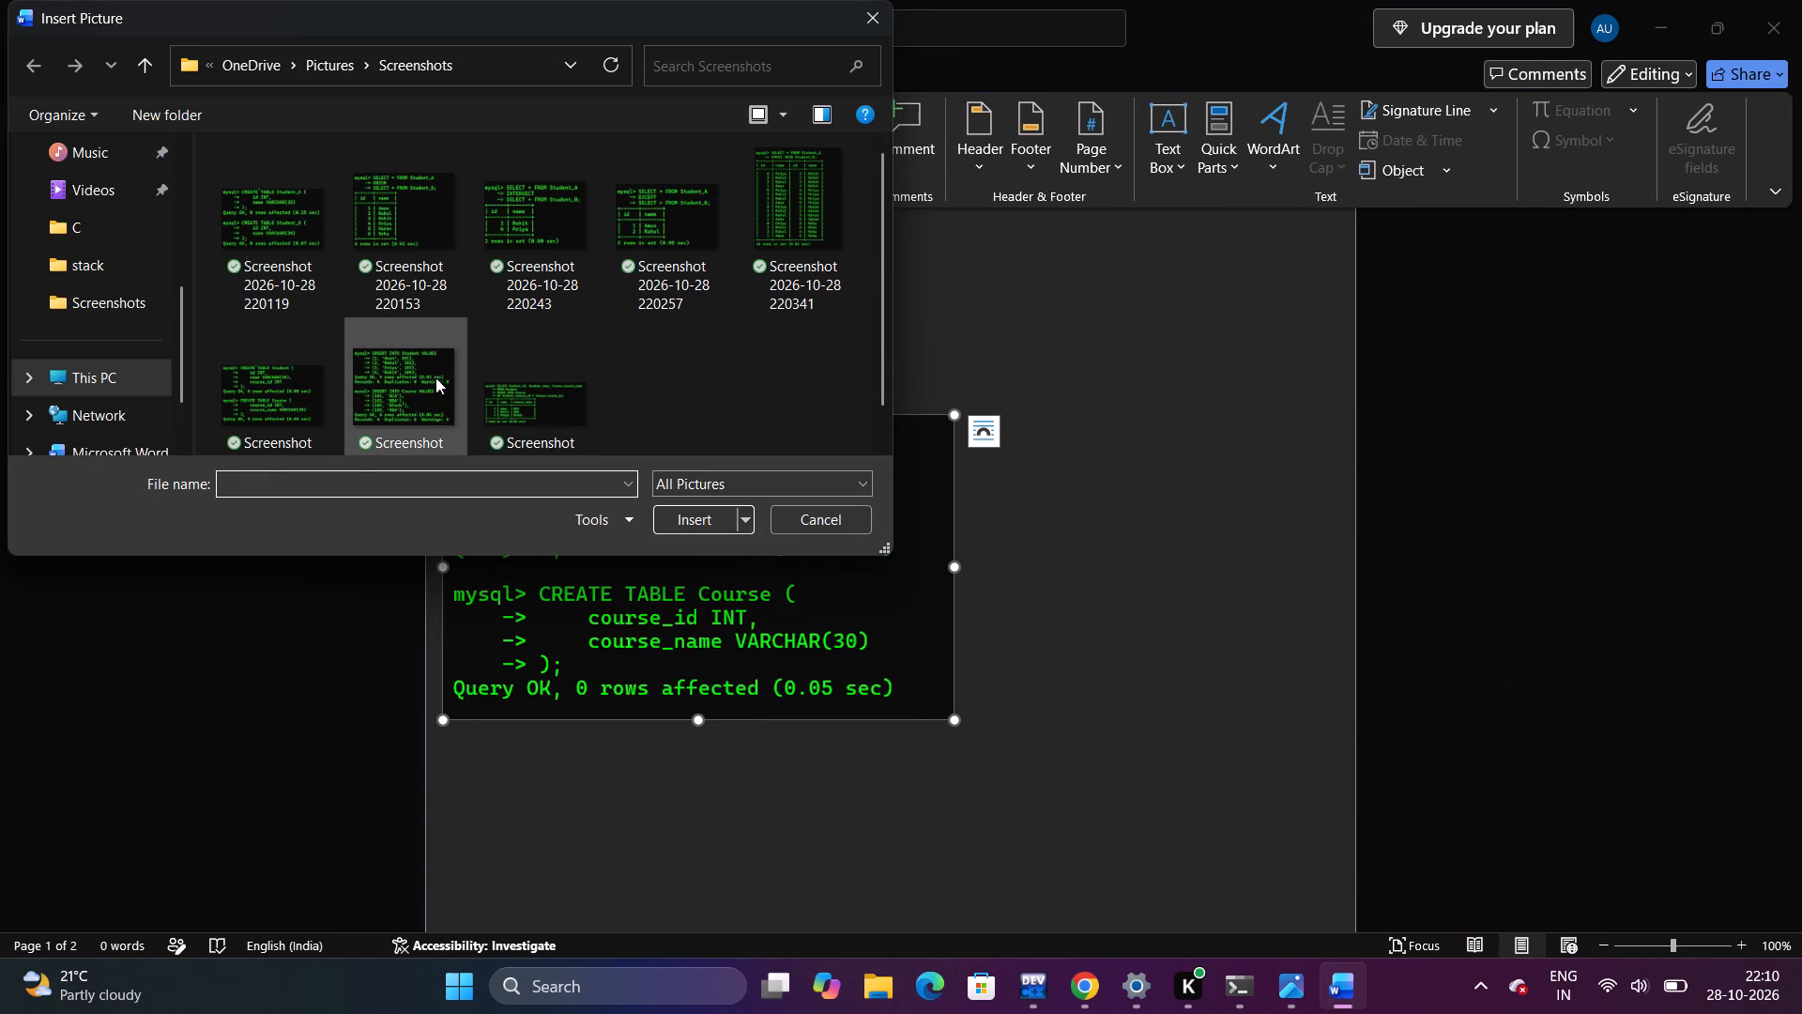
click(435, 377)
click(672, 516)
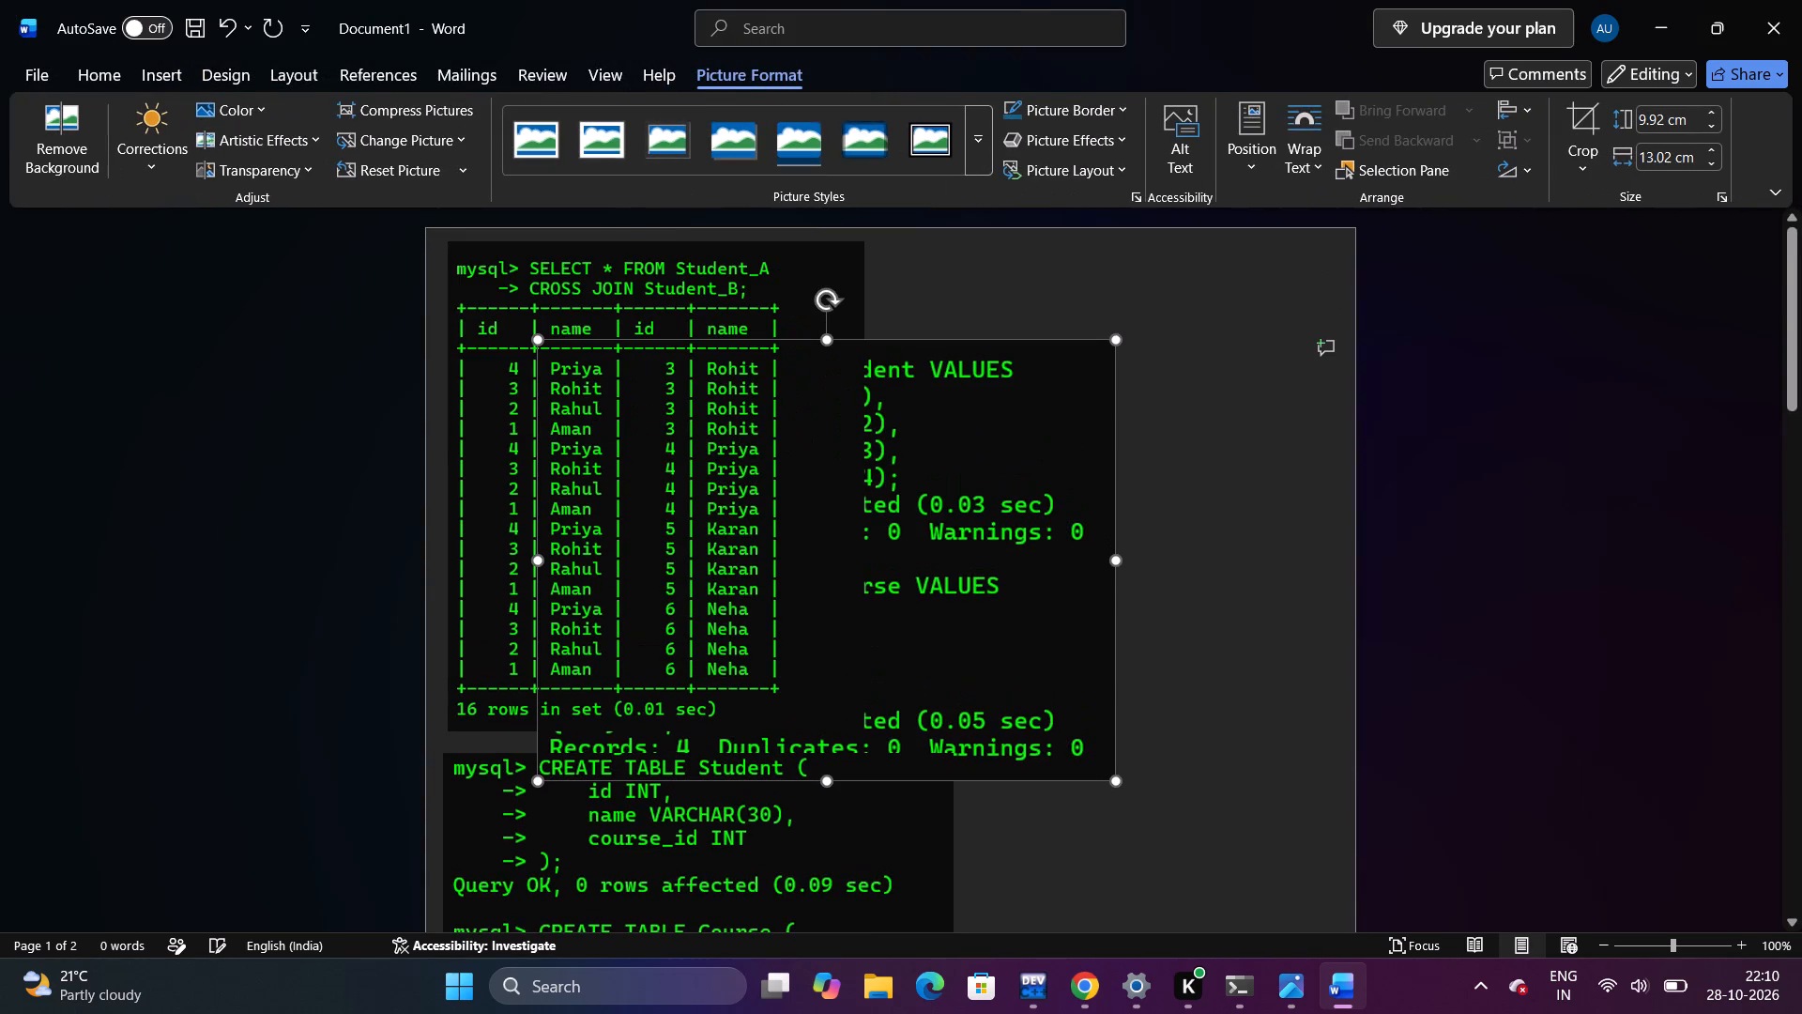
Set the INSERT INTO picture's text wrapping to In Front of Text and move it below the table creation picture on page 1.
click(1299, 167)
click(1332, 419)
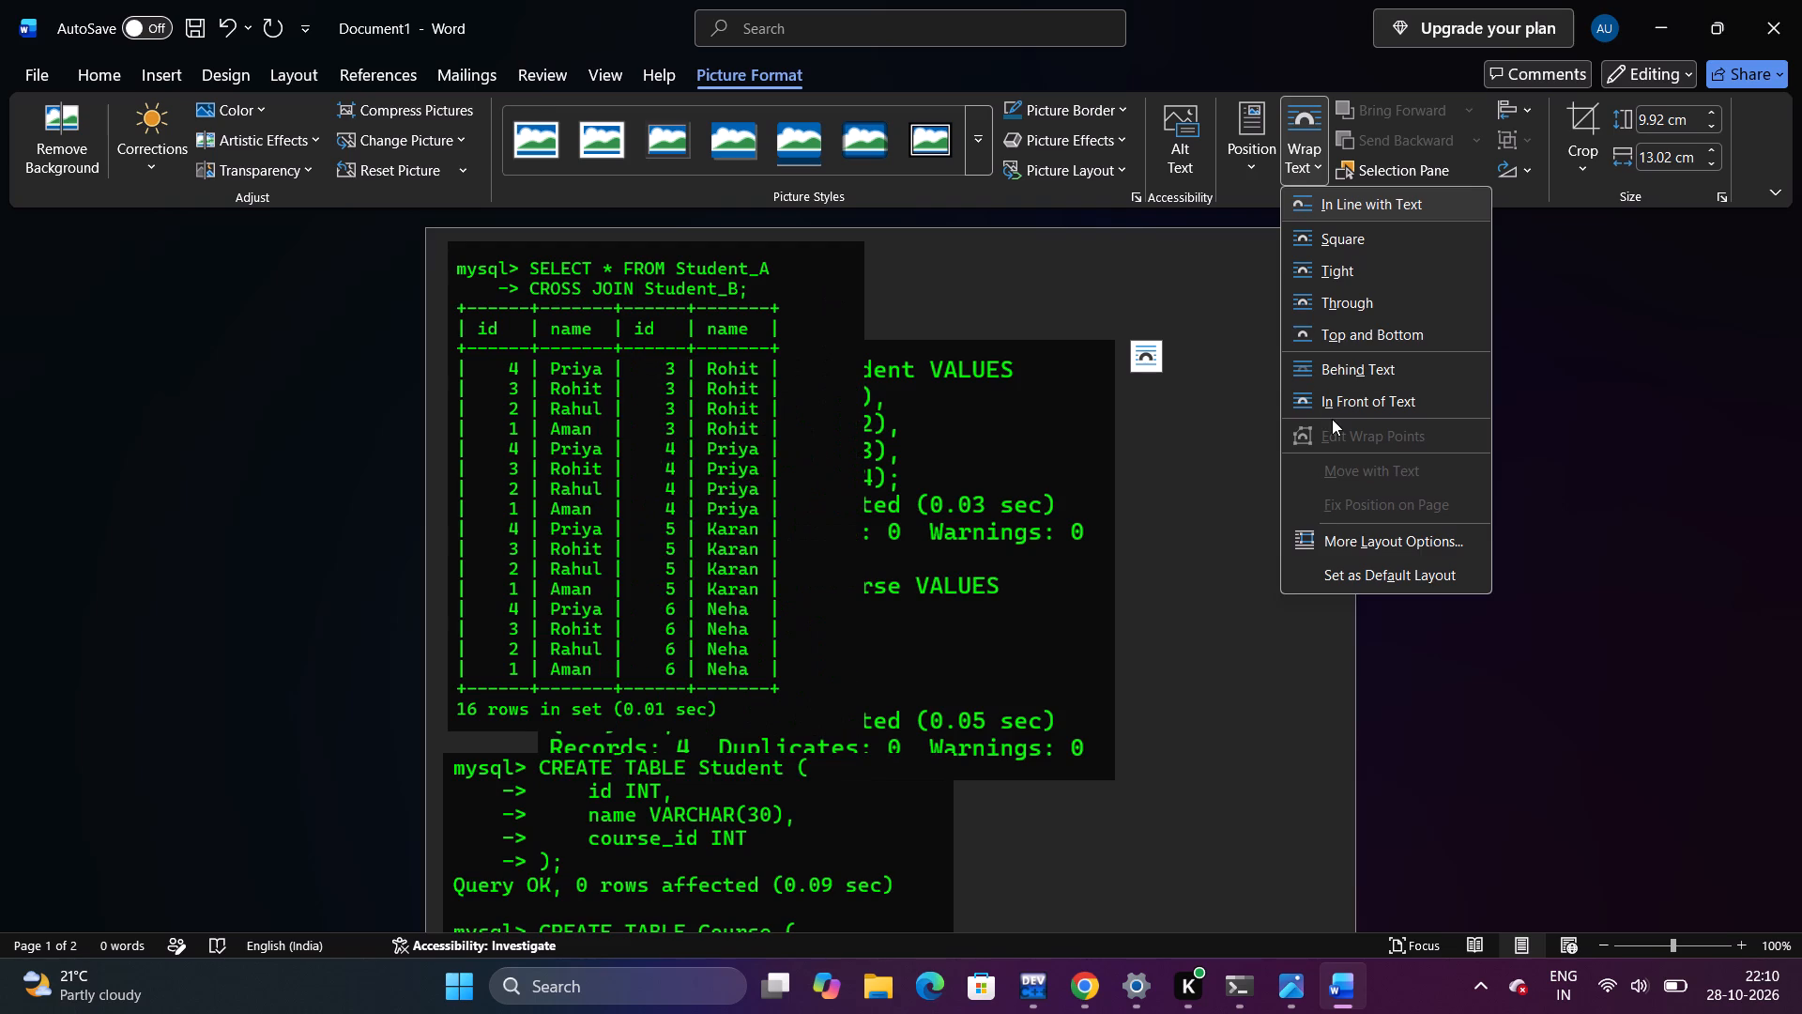
click(1336, 412)
click(1336, 398)
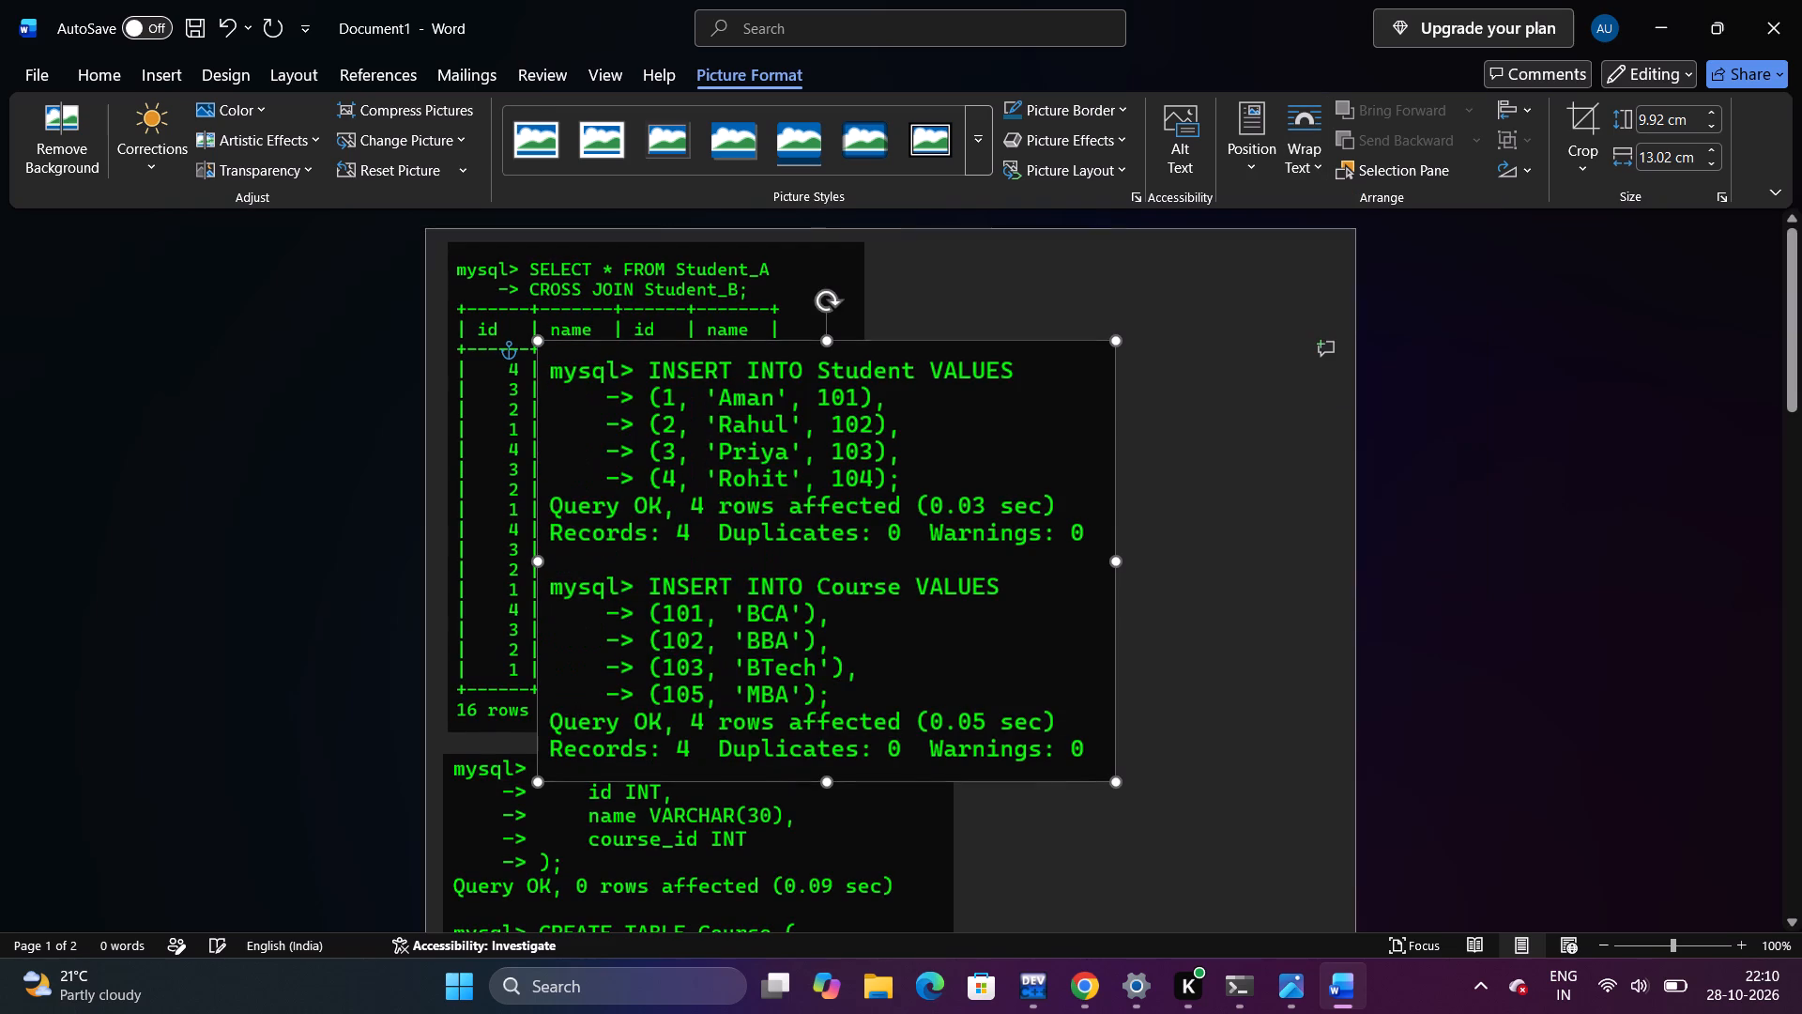
drag(1011, 479, 1121, 726)
scroll(1185, 372, down, 13)
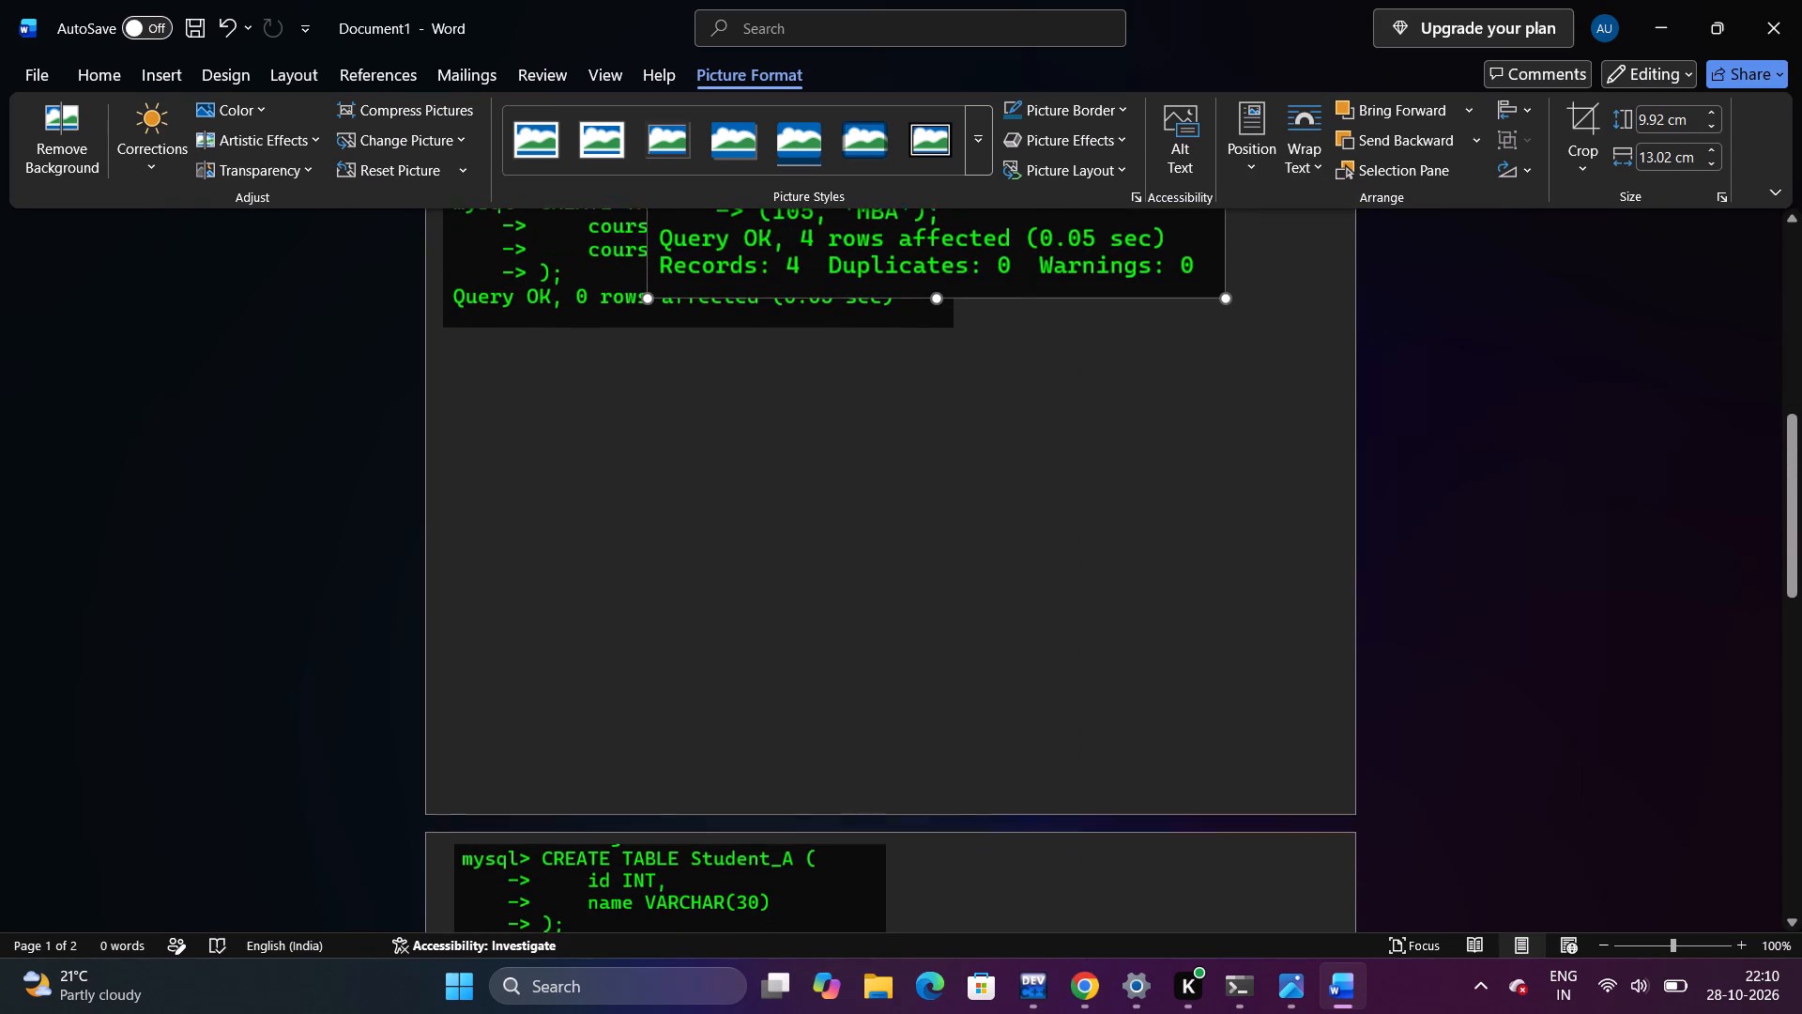
drag(1068, 246, 879, 712)
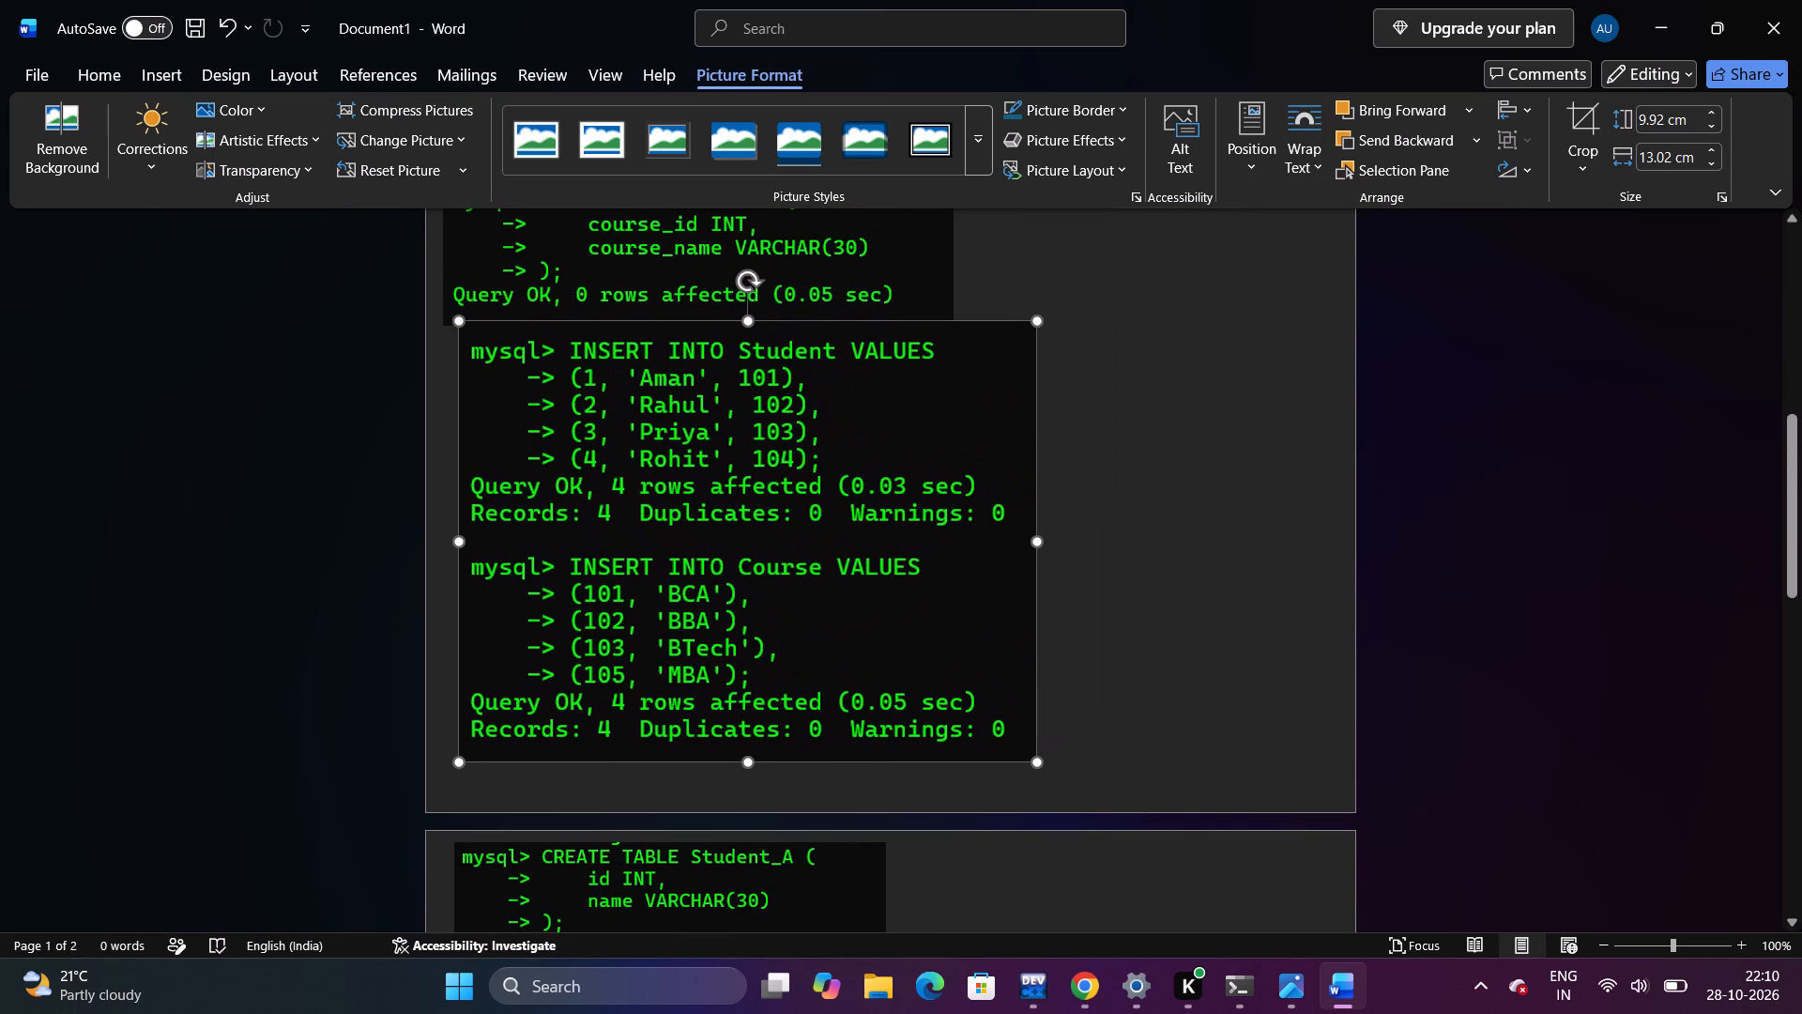
Shrink the INSERT INTO picture to about 6.77 cm high by 8.89 cm wide, leaving a small gap below the table creation picture.
drag(1036, 768, 790, 609)
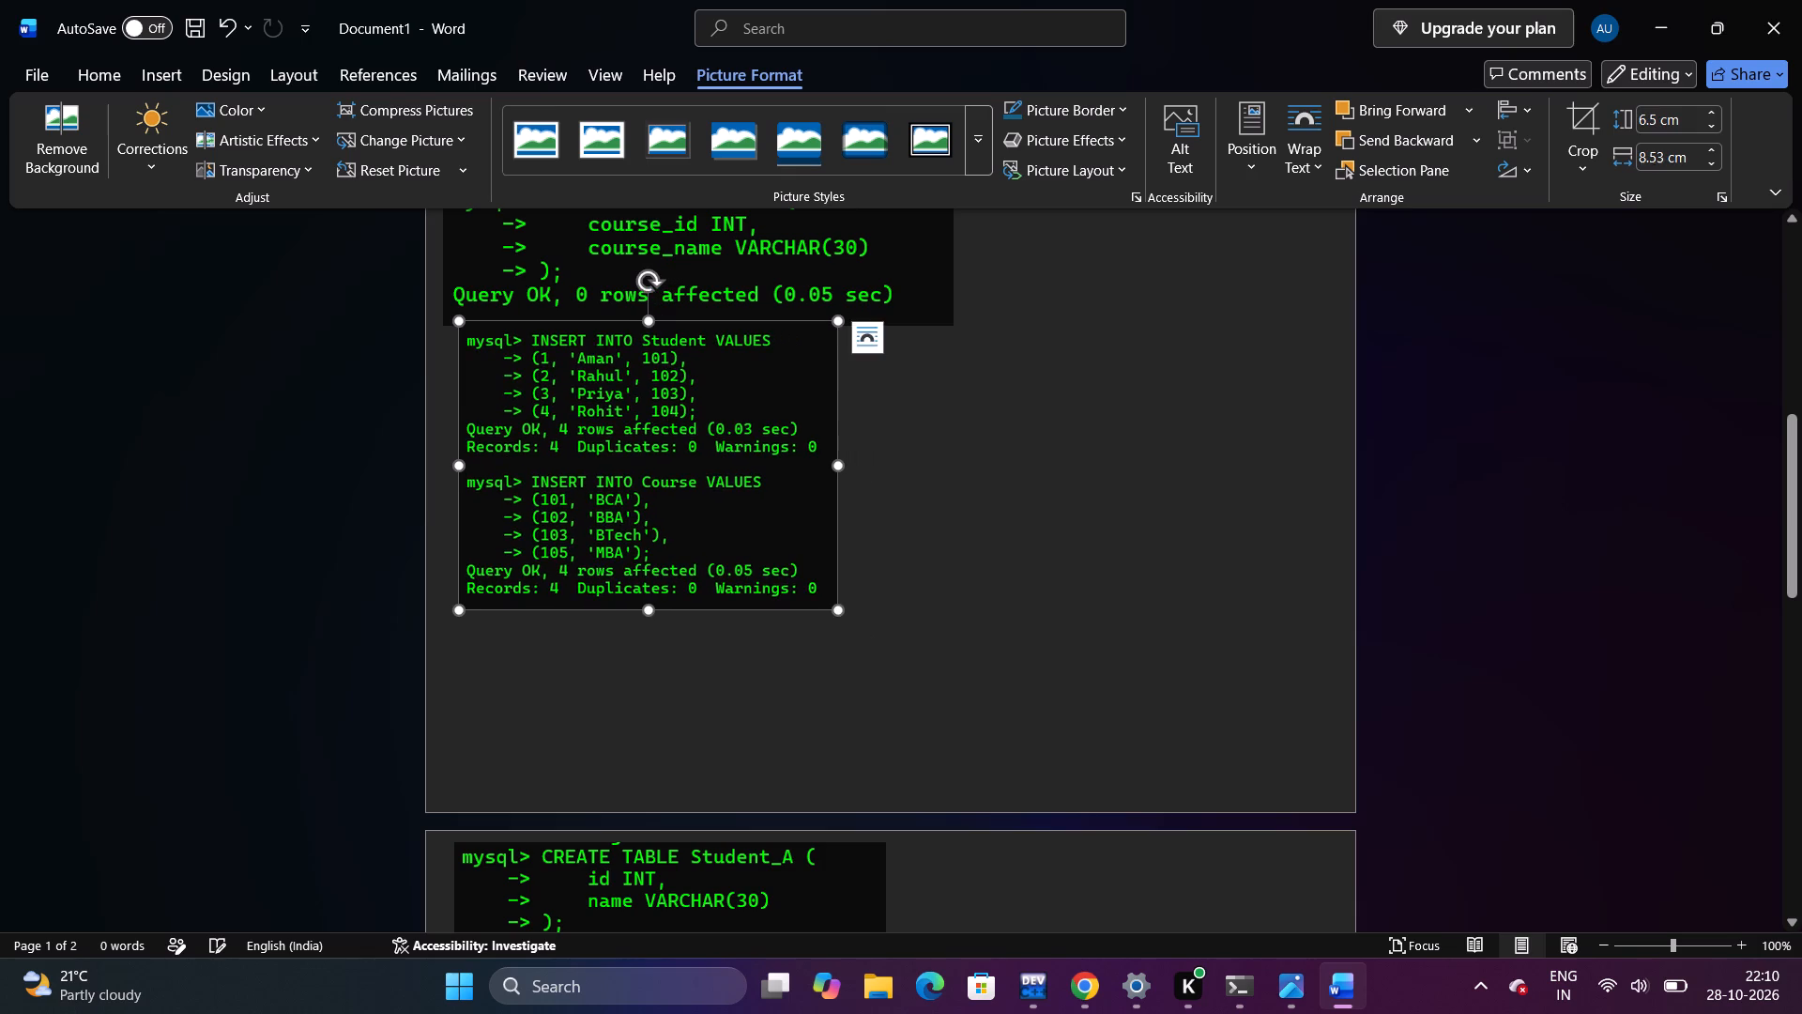
drag(727, 490, 724, 506)
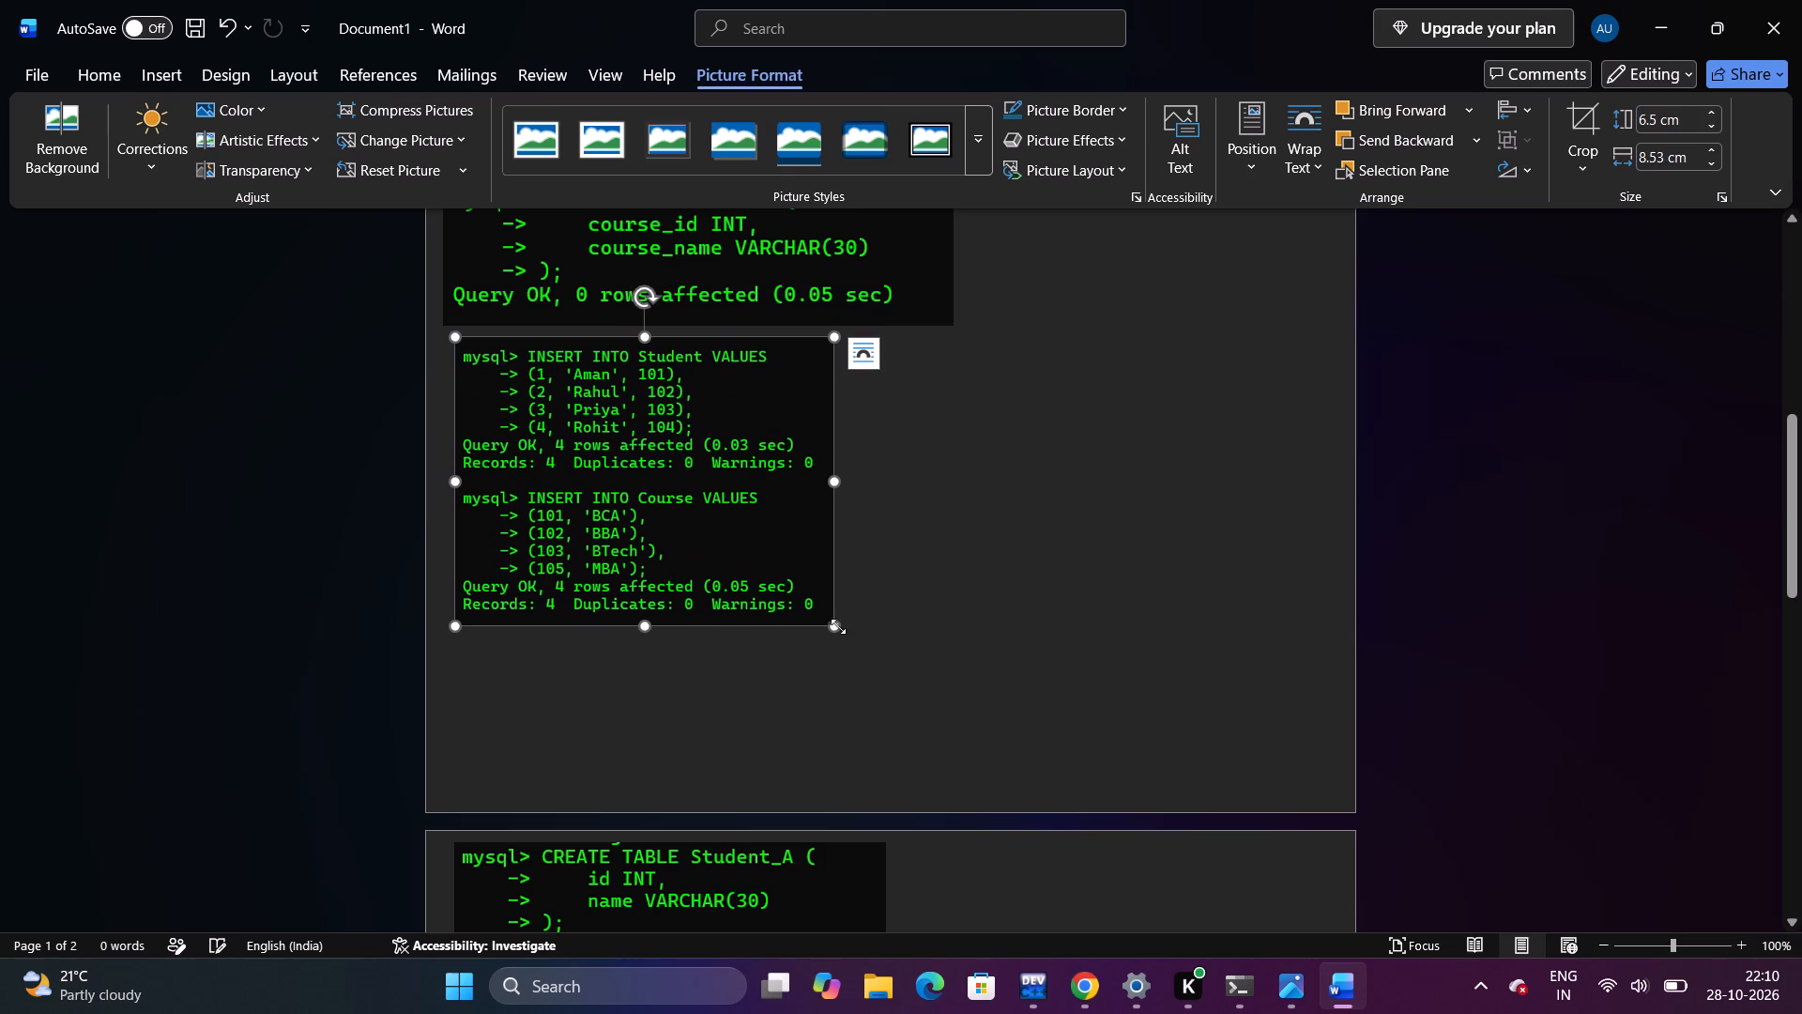
drag(836, 626, 839, 642)
Shrink the Student and Course table creation picture further, to about 6.39 cm high by 10.72 cm wide.
scroll(862, 563, up, 6)
click(797, 521)
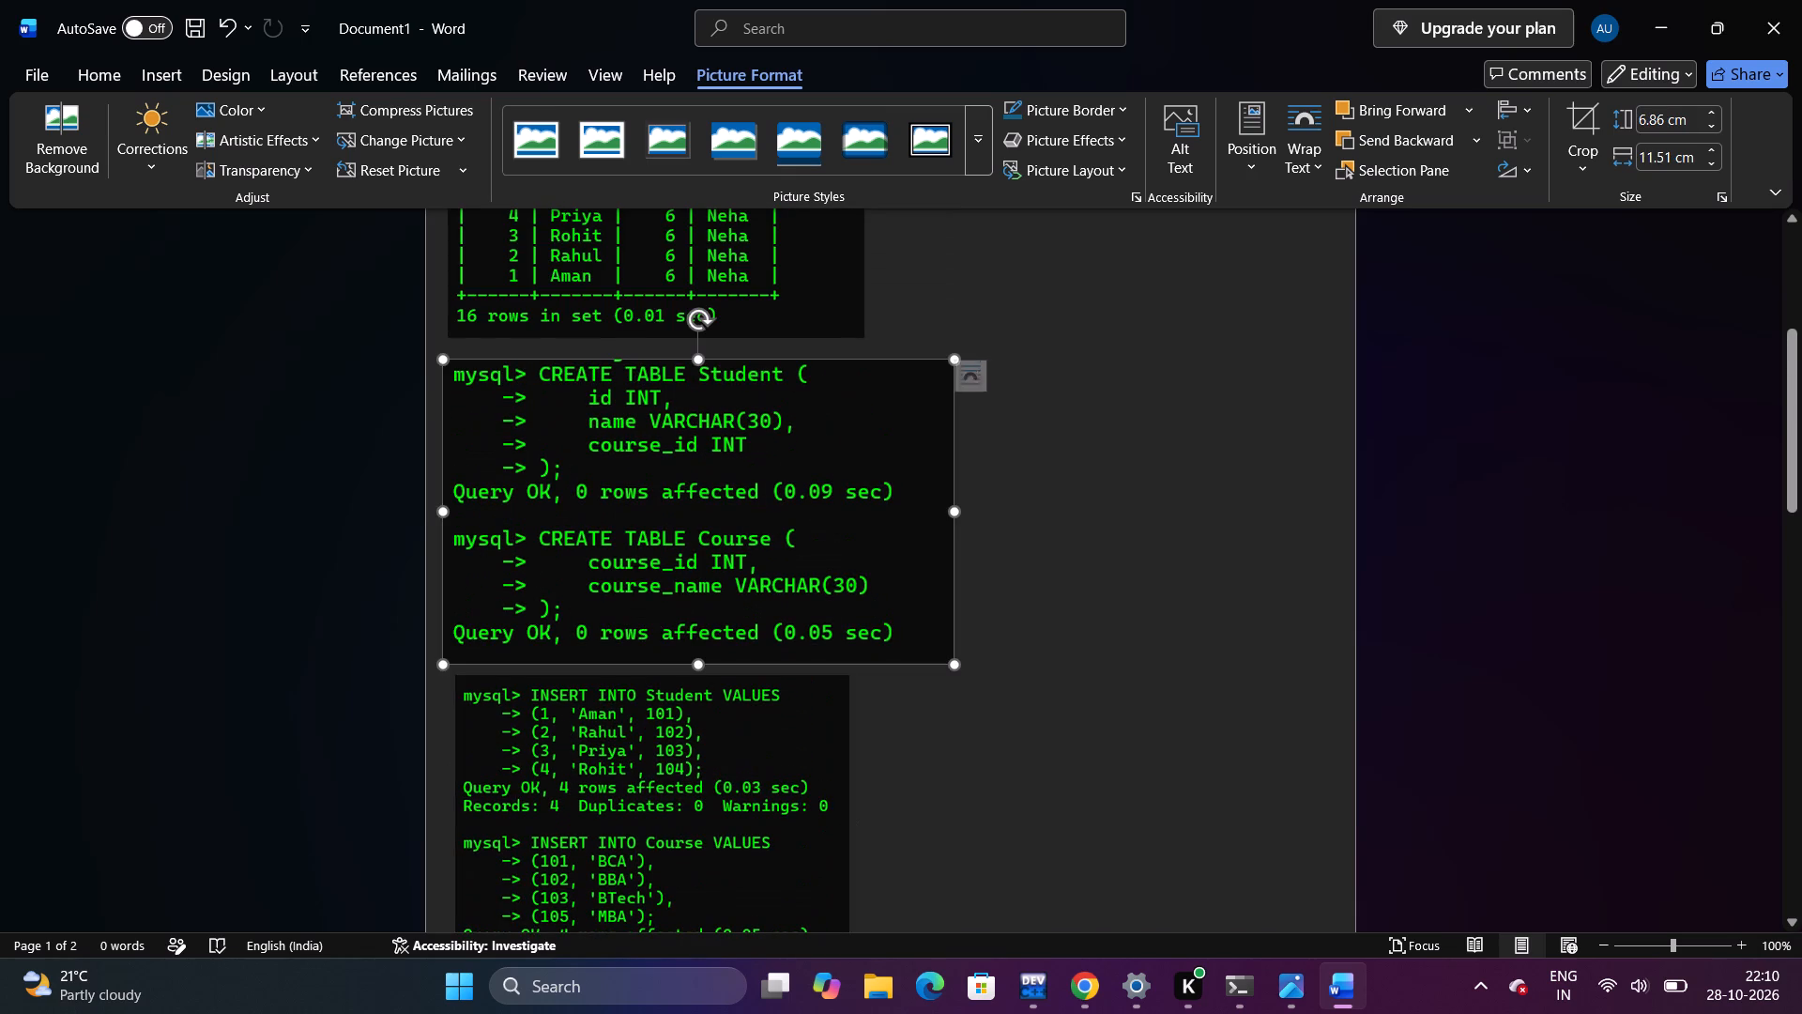
drag(954, 672, 915, 641)
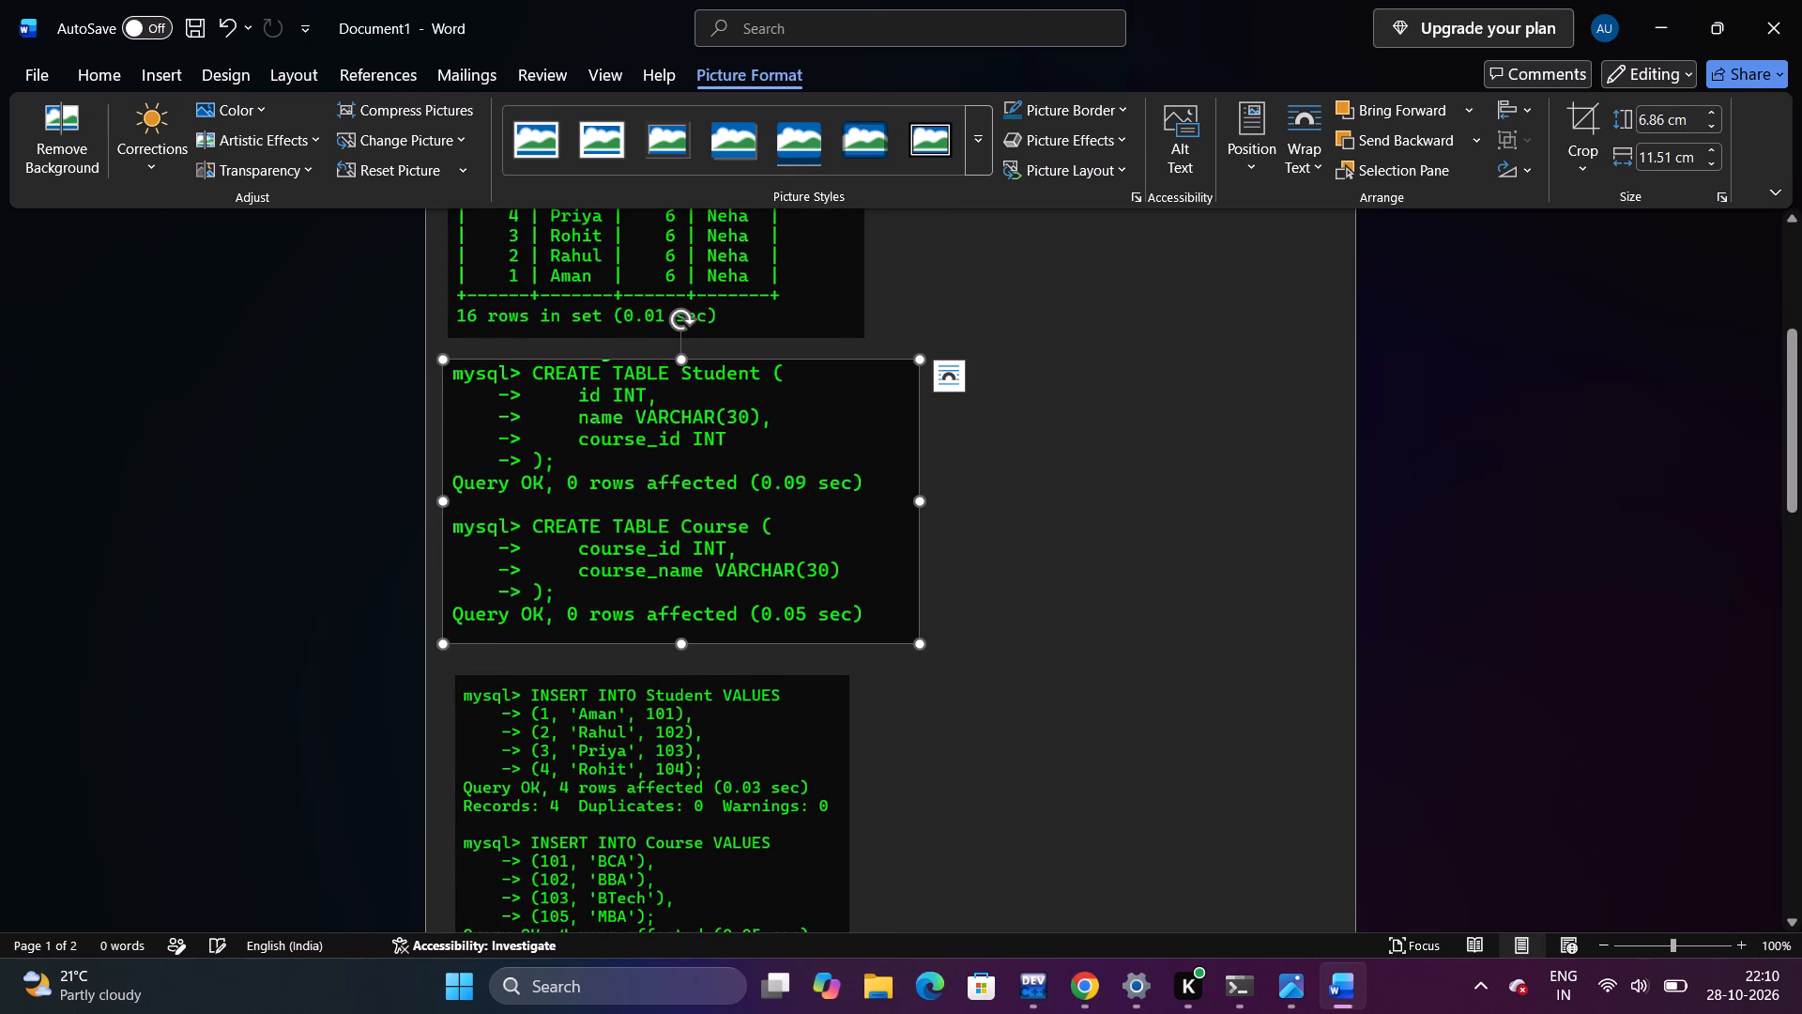
scroll(791, 527, up, 11)
scroll(789, 517, down, 15)
scroll(802, 479, up, 3)
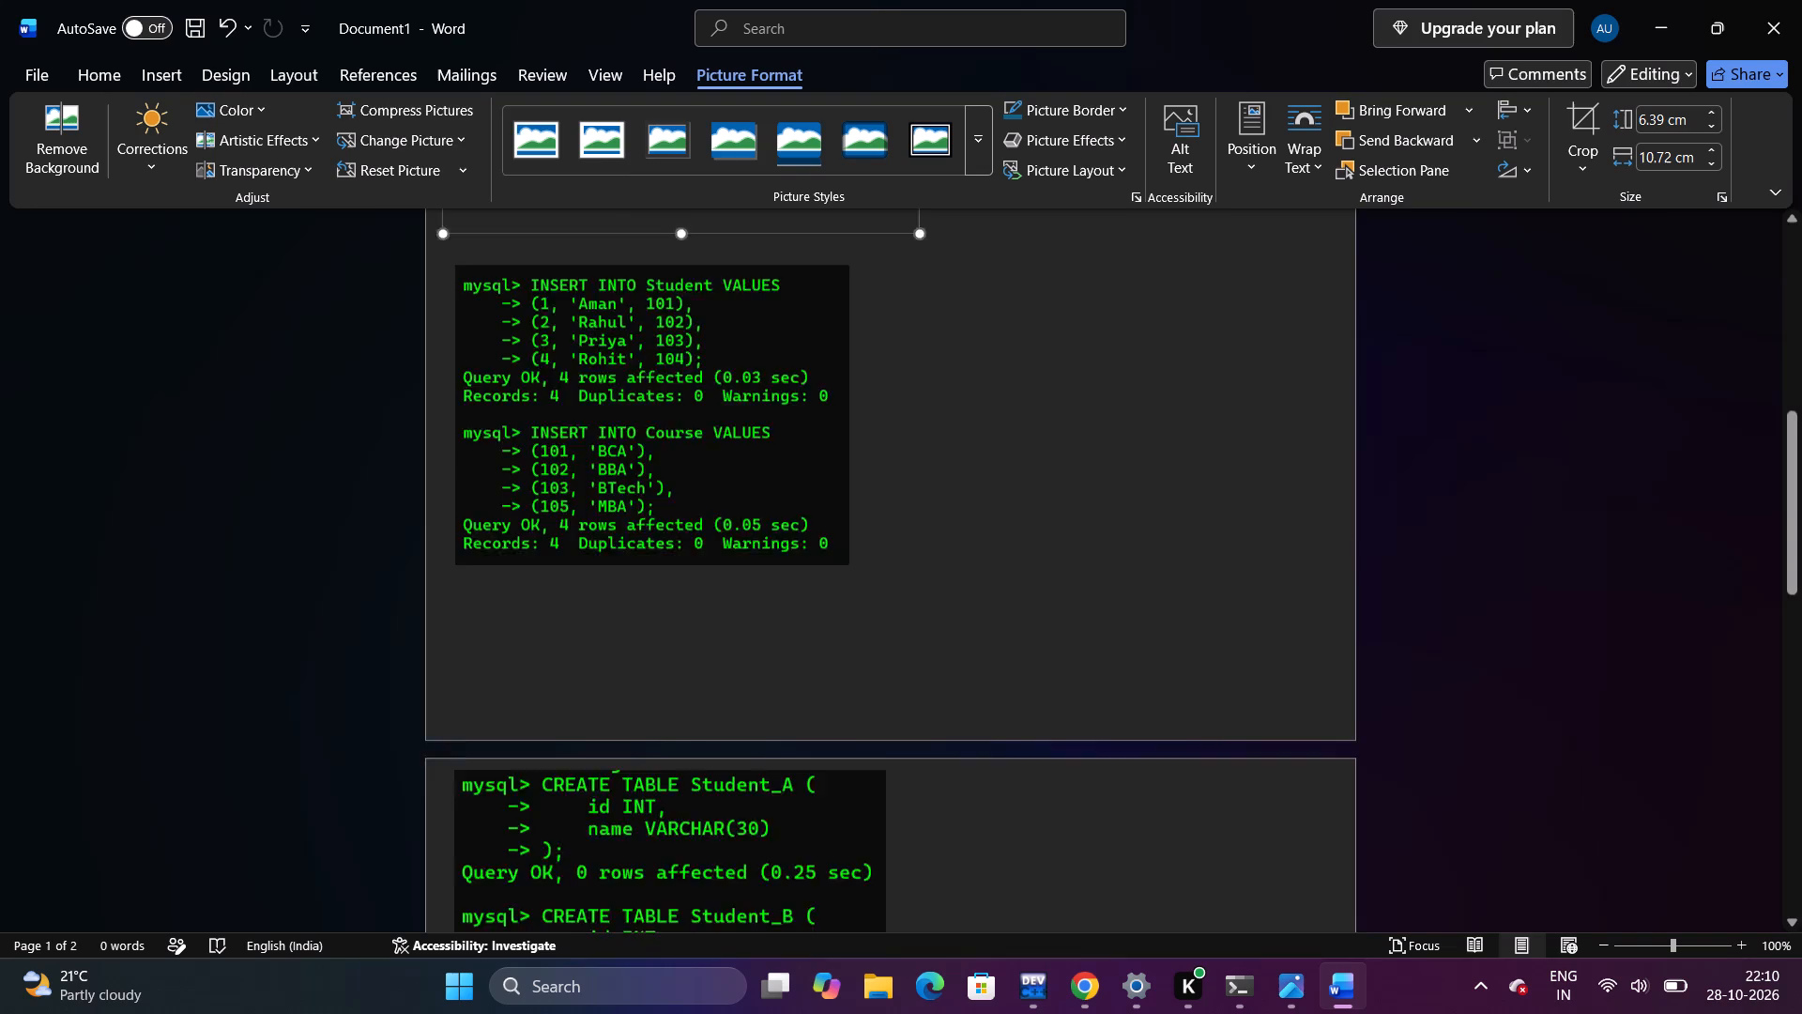
scroll(802, 479, up, 2)
click(162, 67)
click(249, 161)
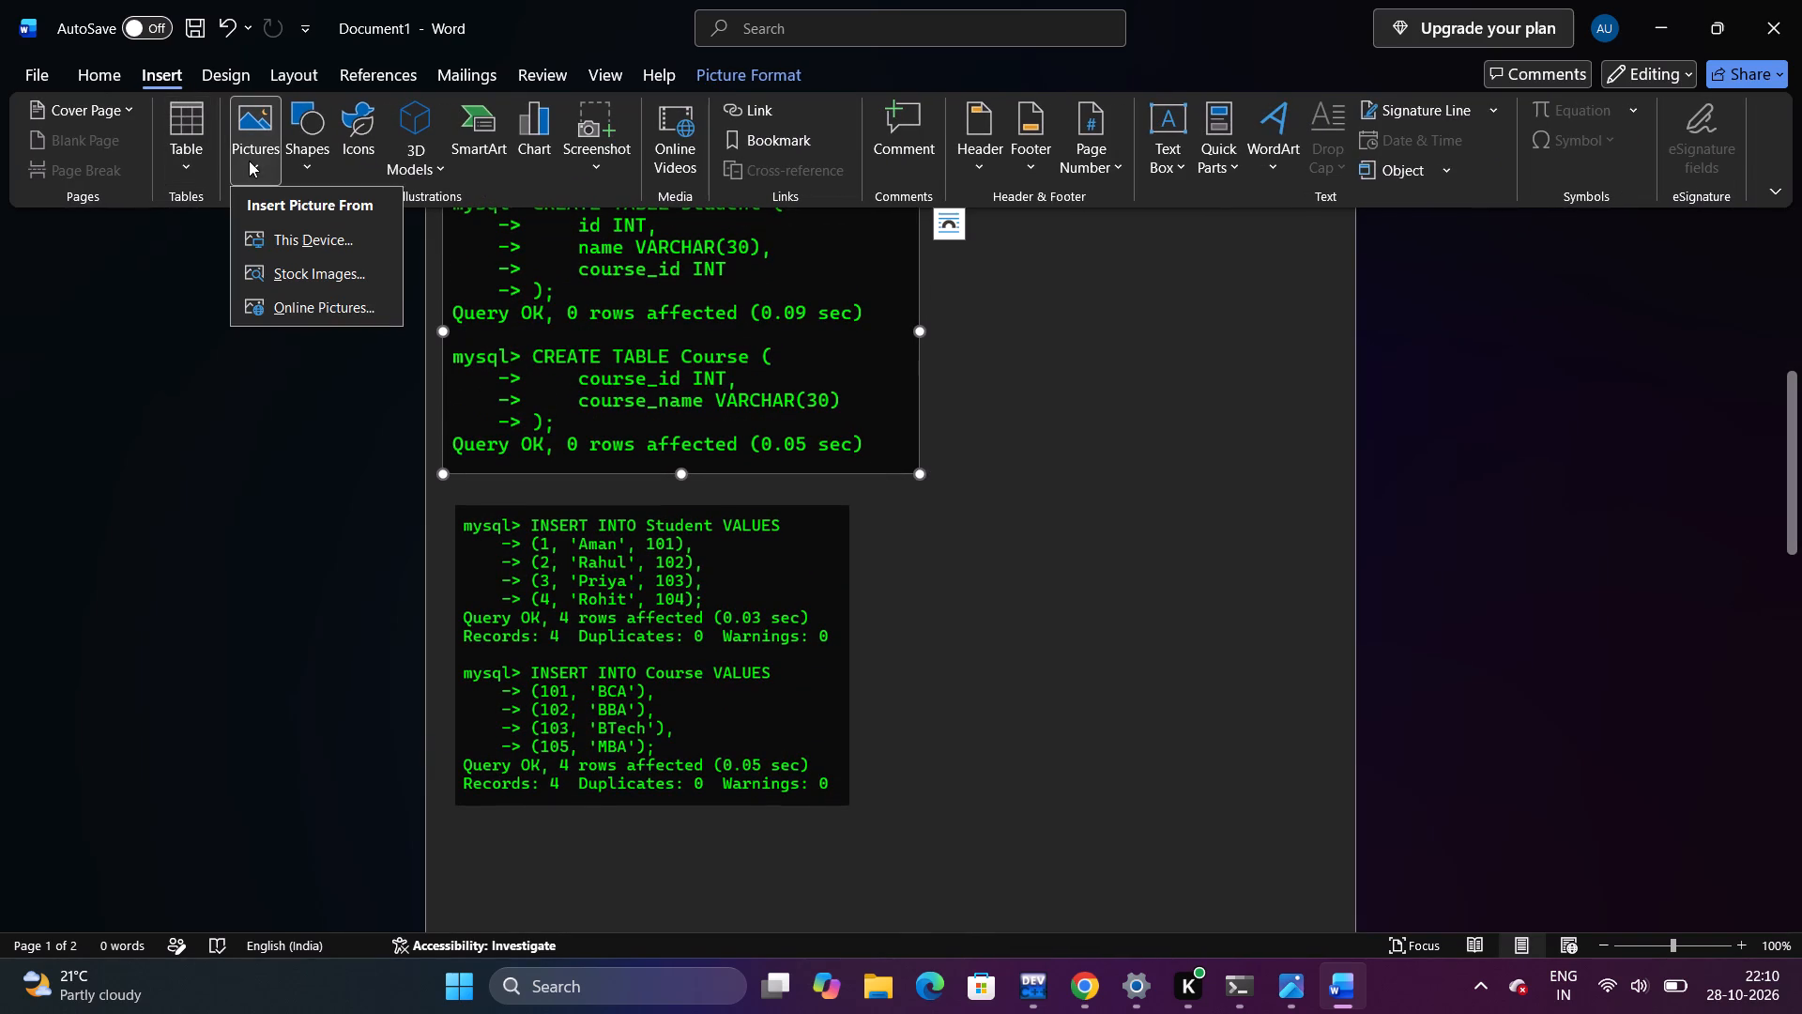
click(305, 247)
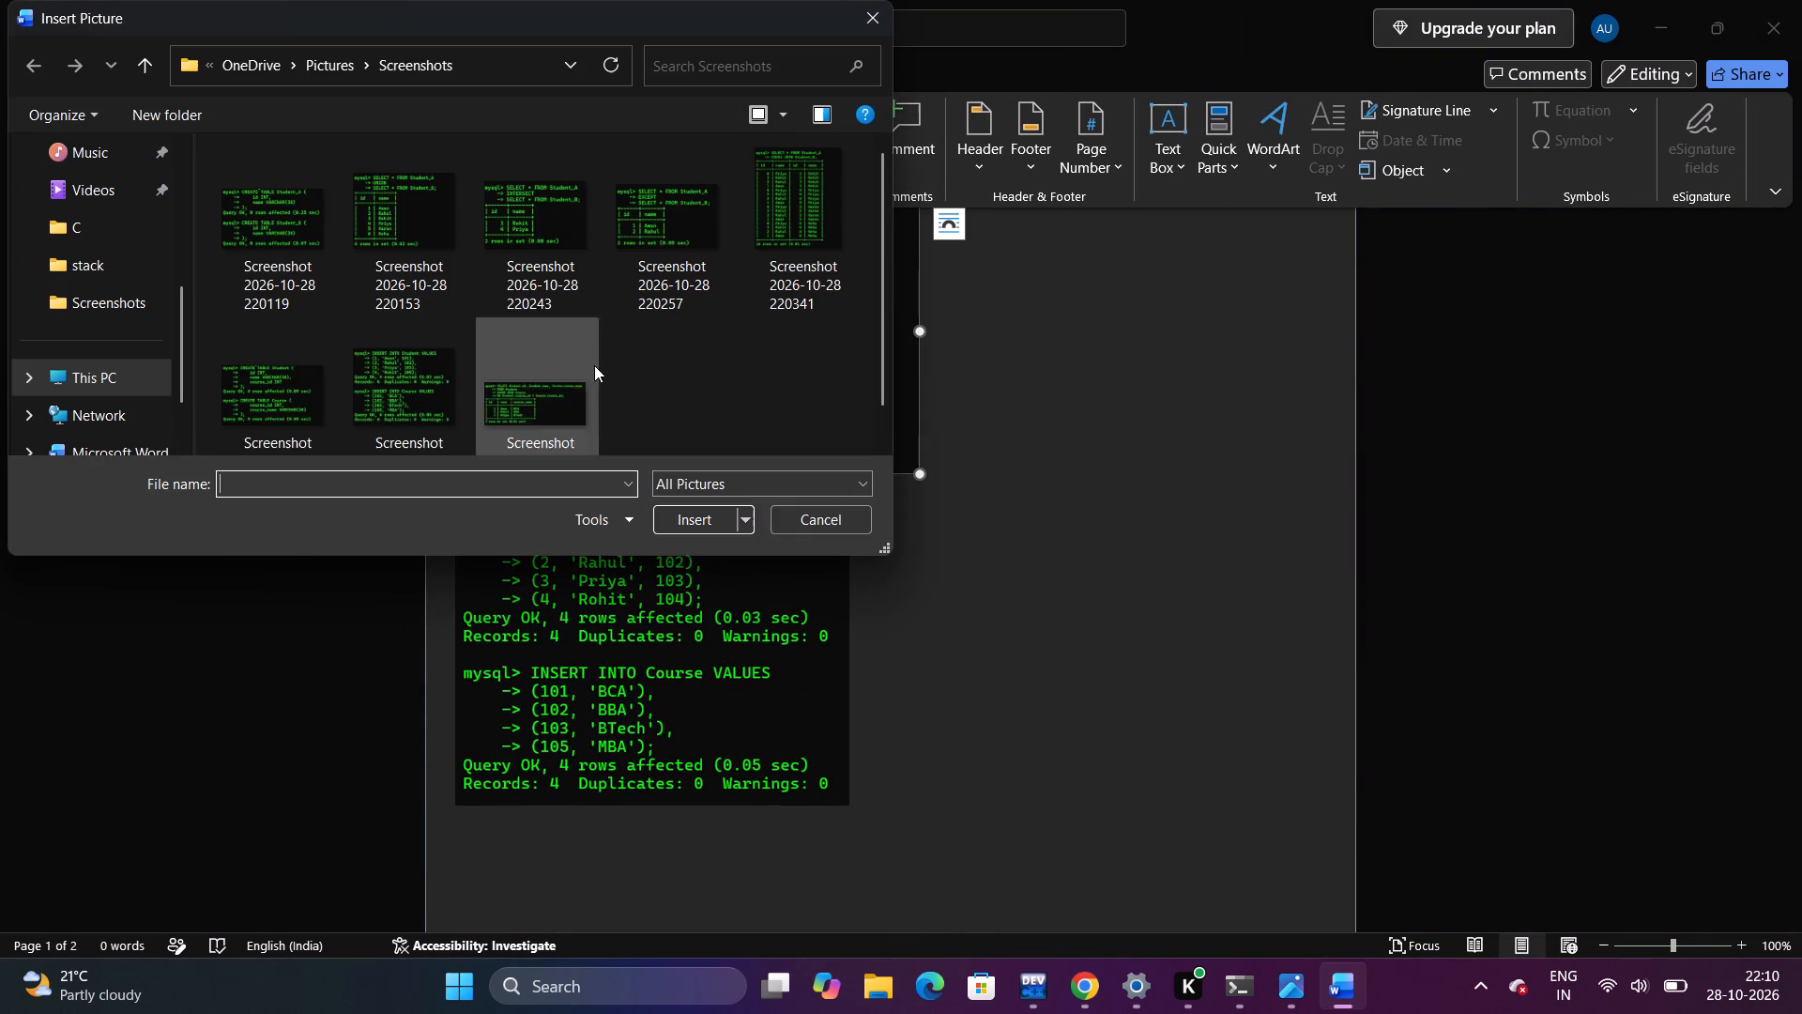
click(549, 399)
click(703, 523)
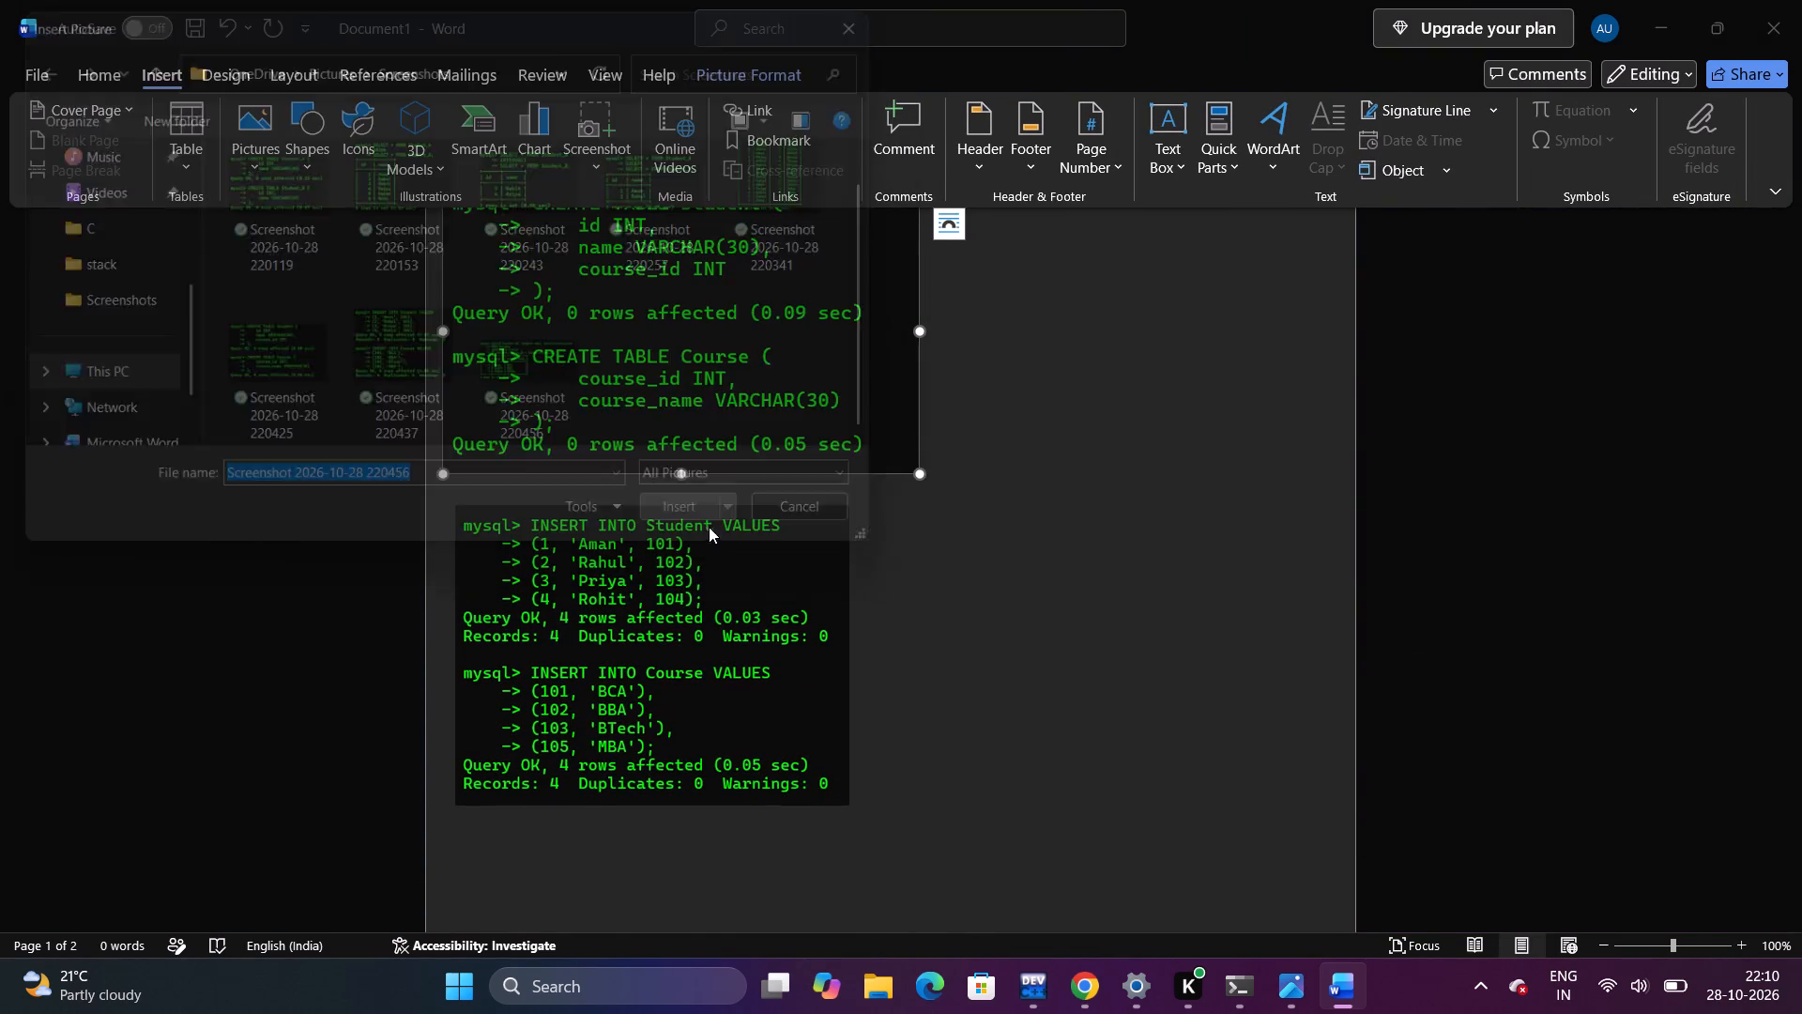
Set the INNER JOIN picture's text wrapping to In Front of Text and move it to the lower part of page 1.
click(1320, 165)
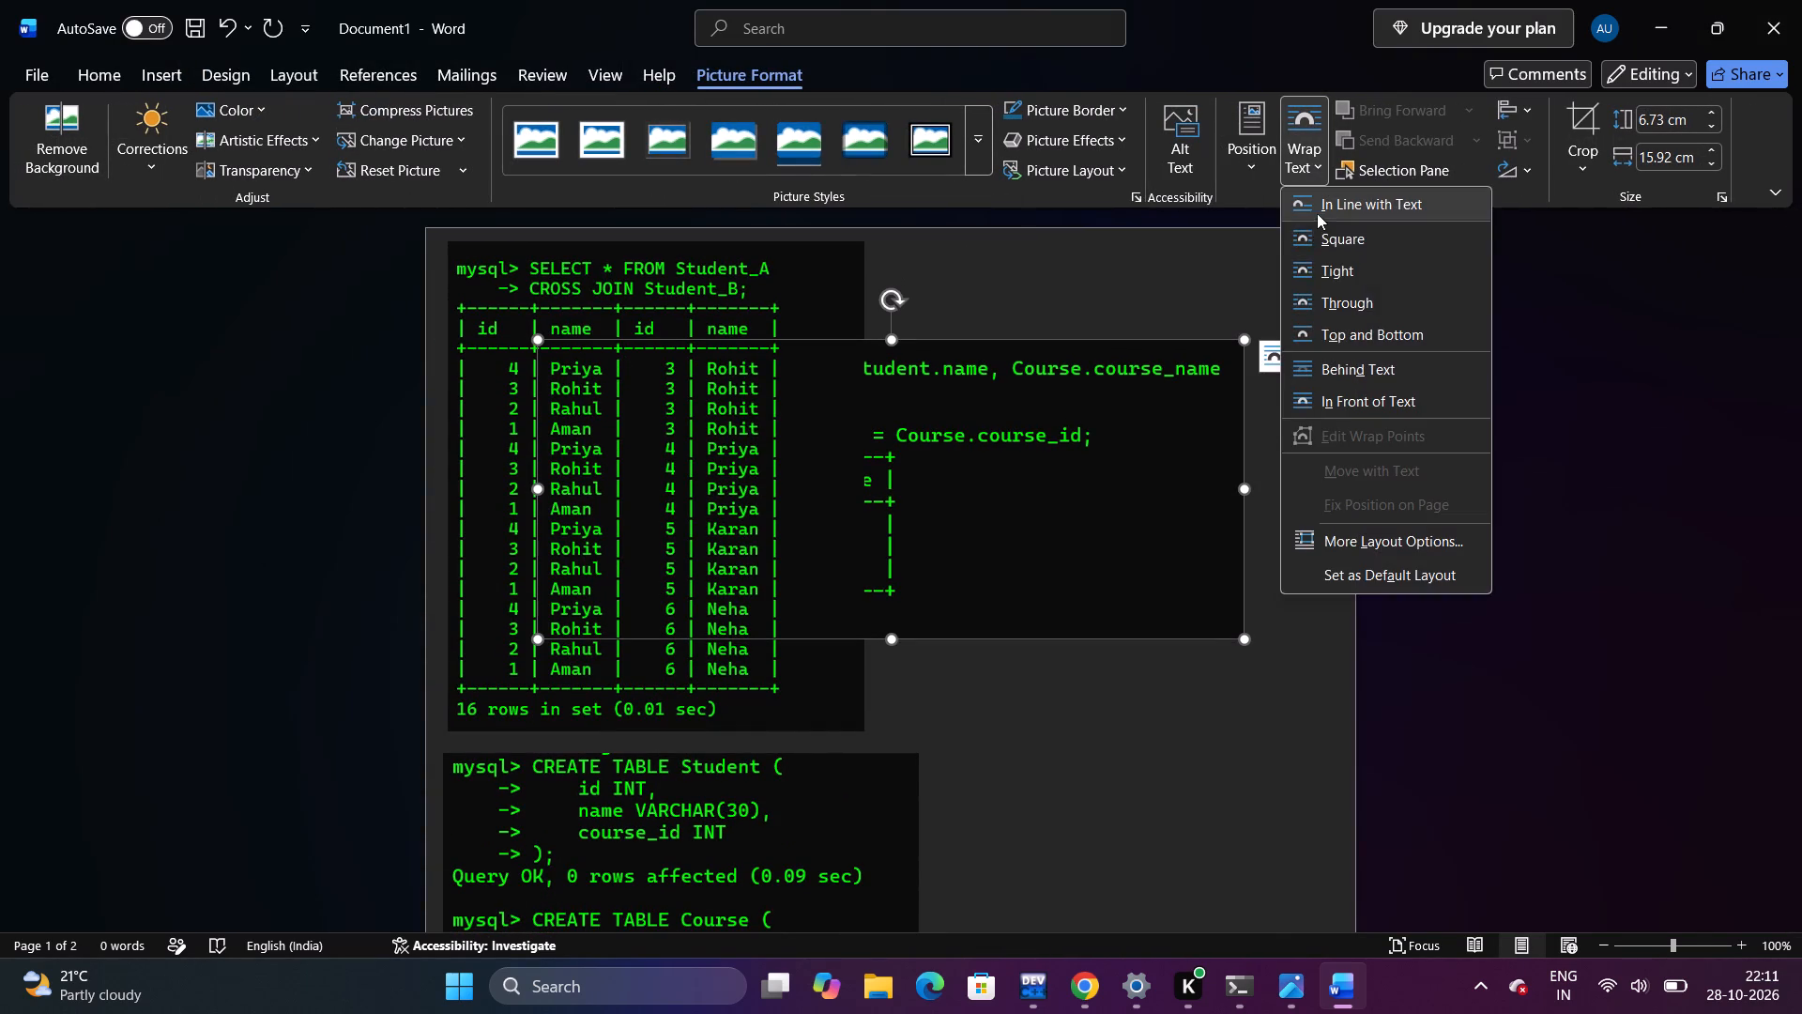
click(1344, 399)
drag(1131, 452, 1138, 645)
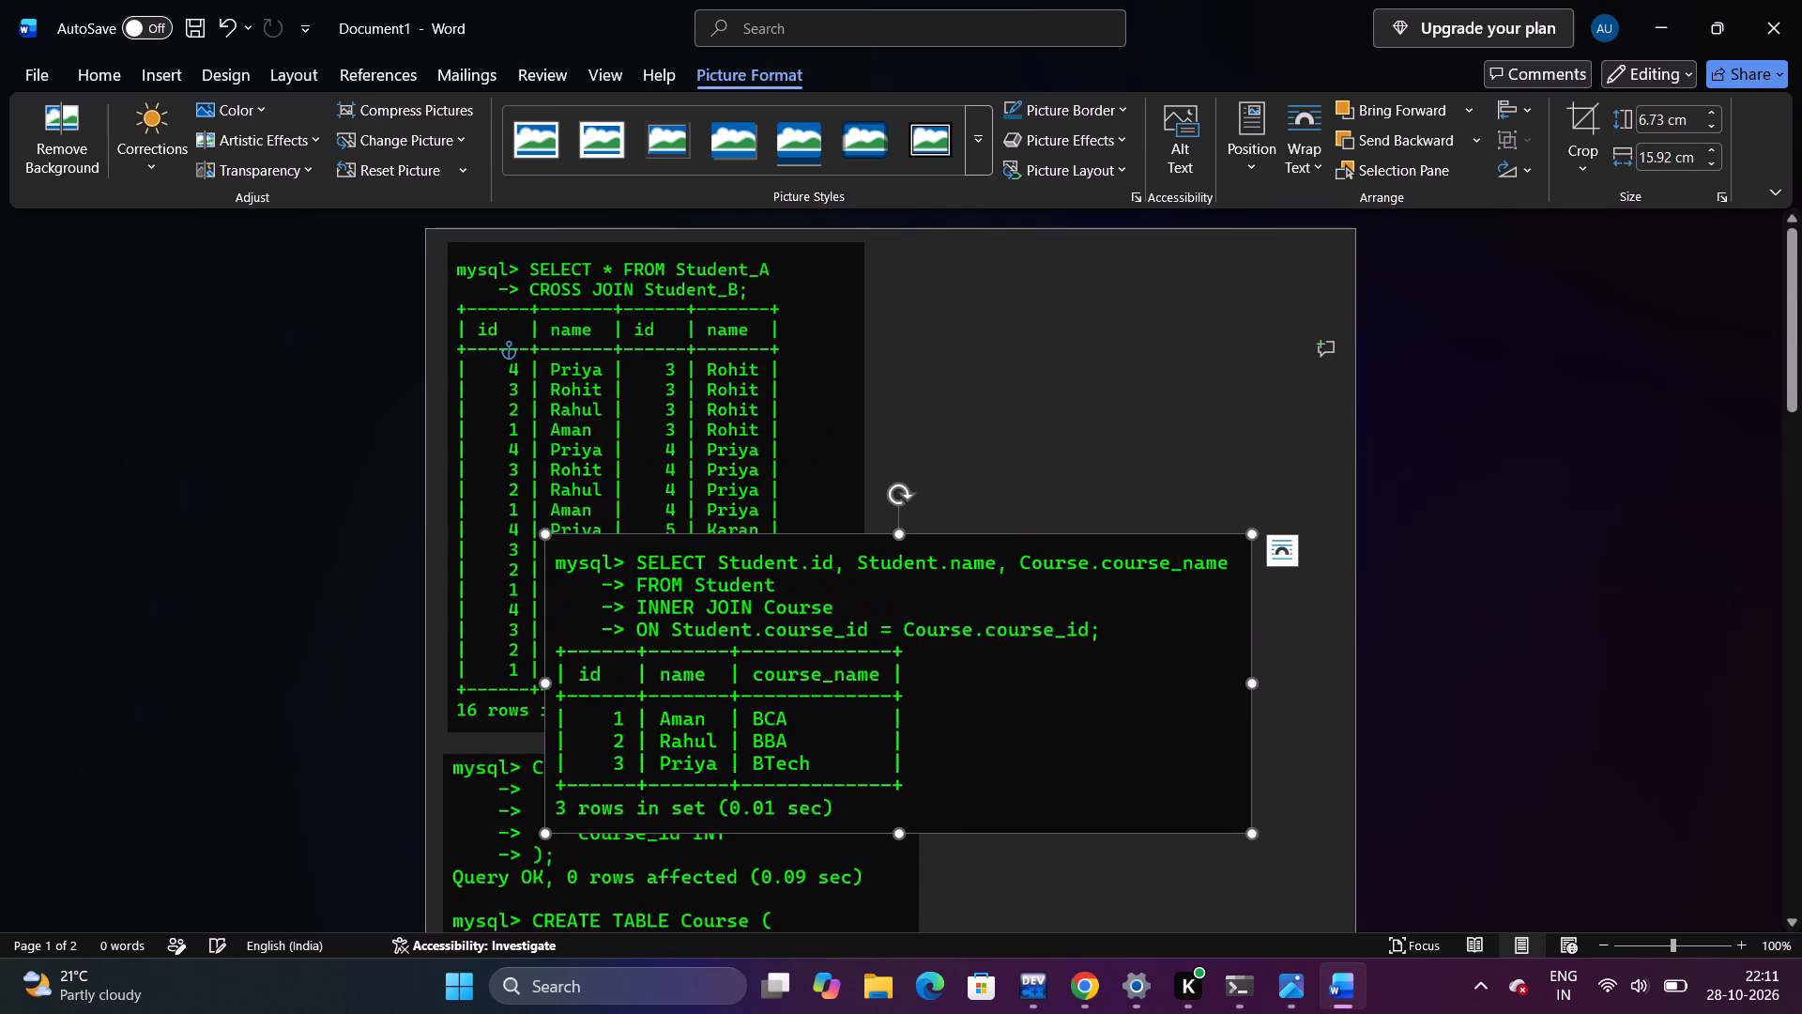
scroll(1131, 493, down, 7)
drag(1069, 372, 1082, 768)
scroll(1081, 551, down, 7)
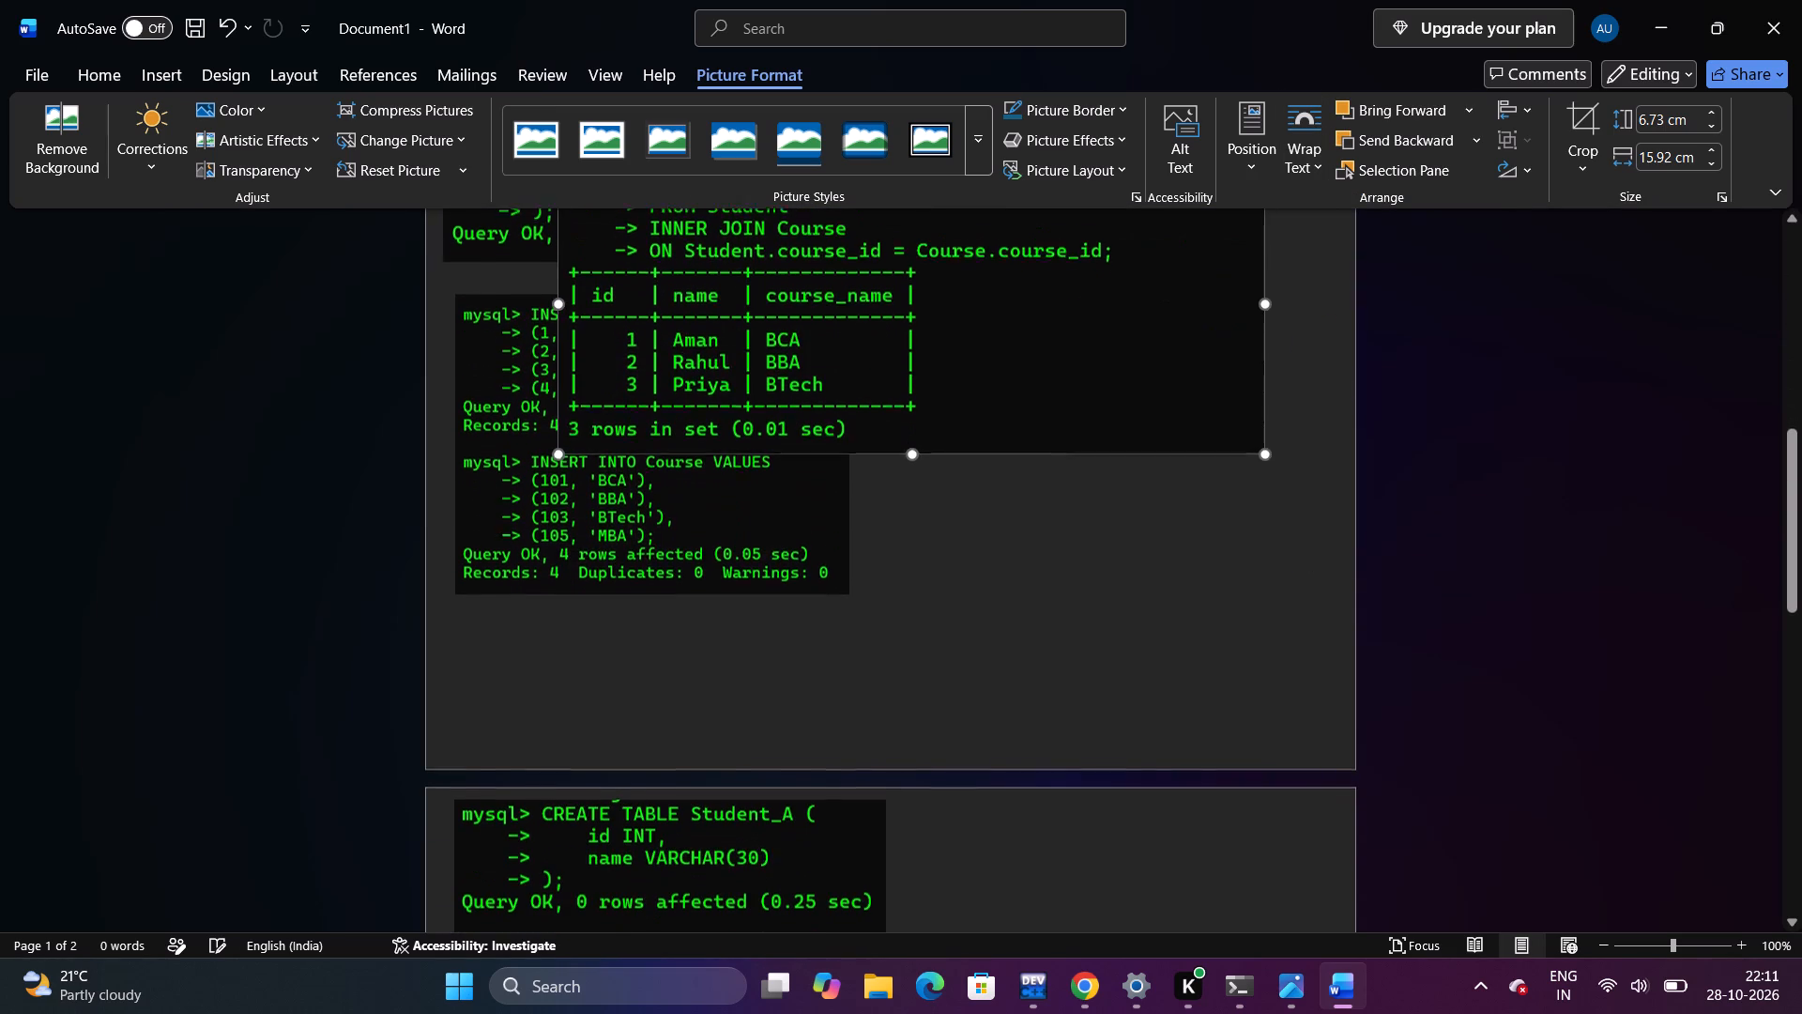
drag(1052, 386, 971, 602)
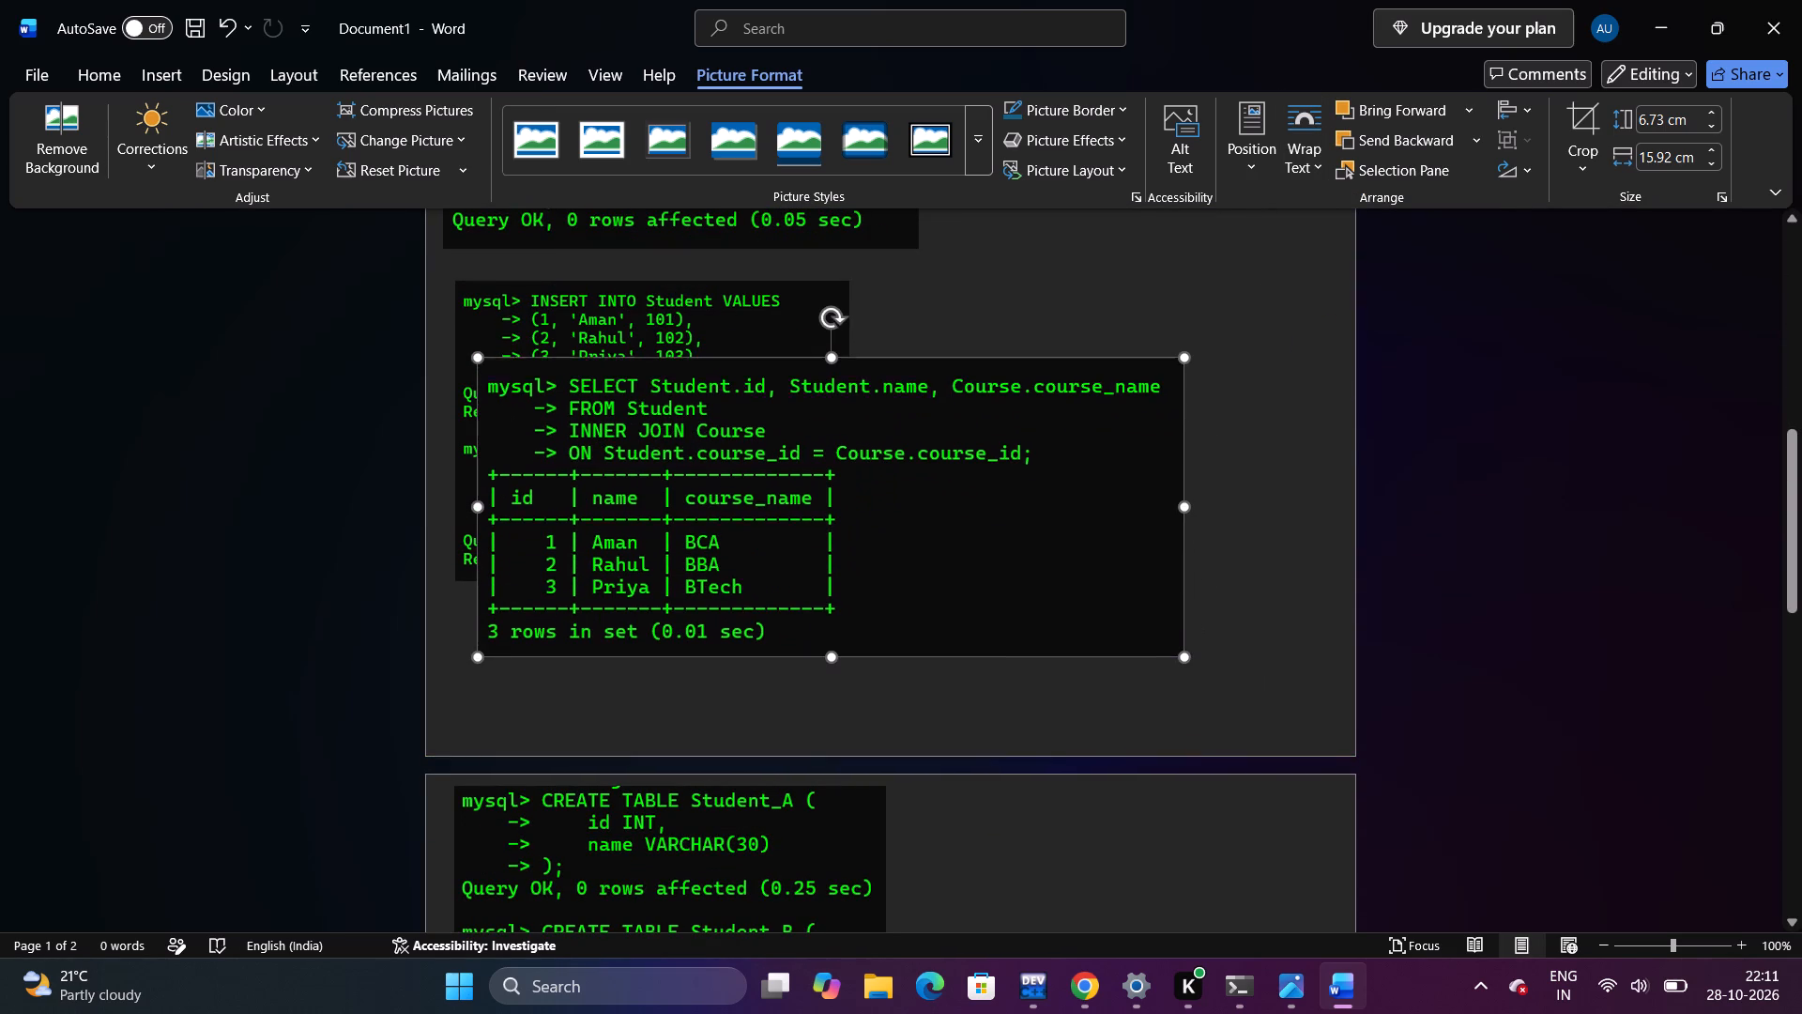
drag(971, 602, 971, 604)
Shrink the INNER JOIN picture to about 5.79 cm high by 13.72 cm wide and move it to the bottom left of page 1.
drag(1187, 664, 1083, 580)
drag(875, 509, 873, 527)
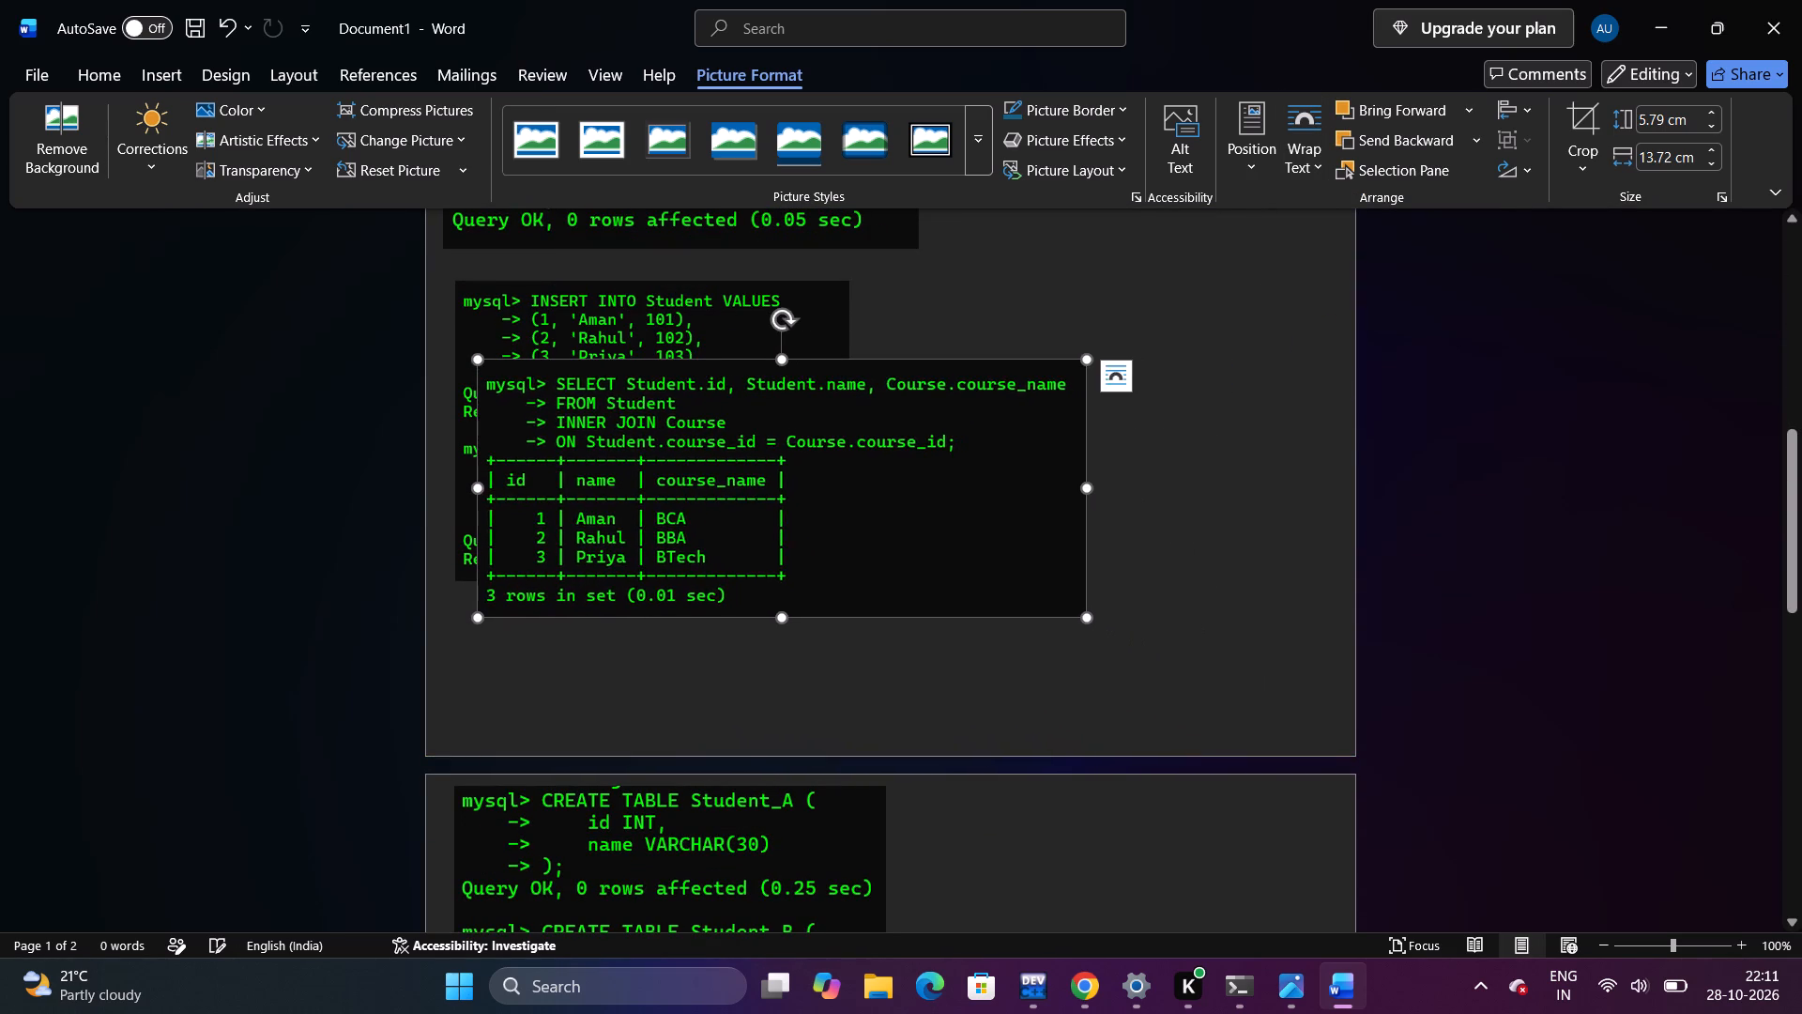
drag(873, 527, 833, 659)
Move the Student and Course INSERT INTO picture to the right of the table creation picture, with their tops roughly level.
click(730, 380)
drag(730, 380, 746, 347)
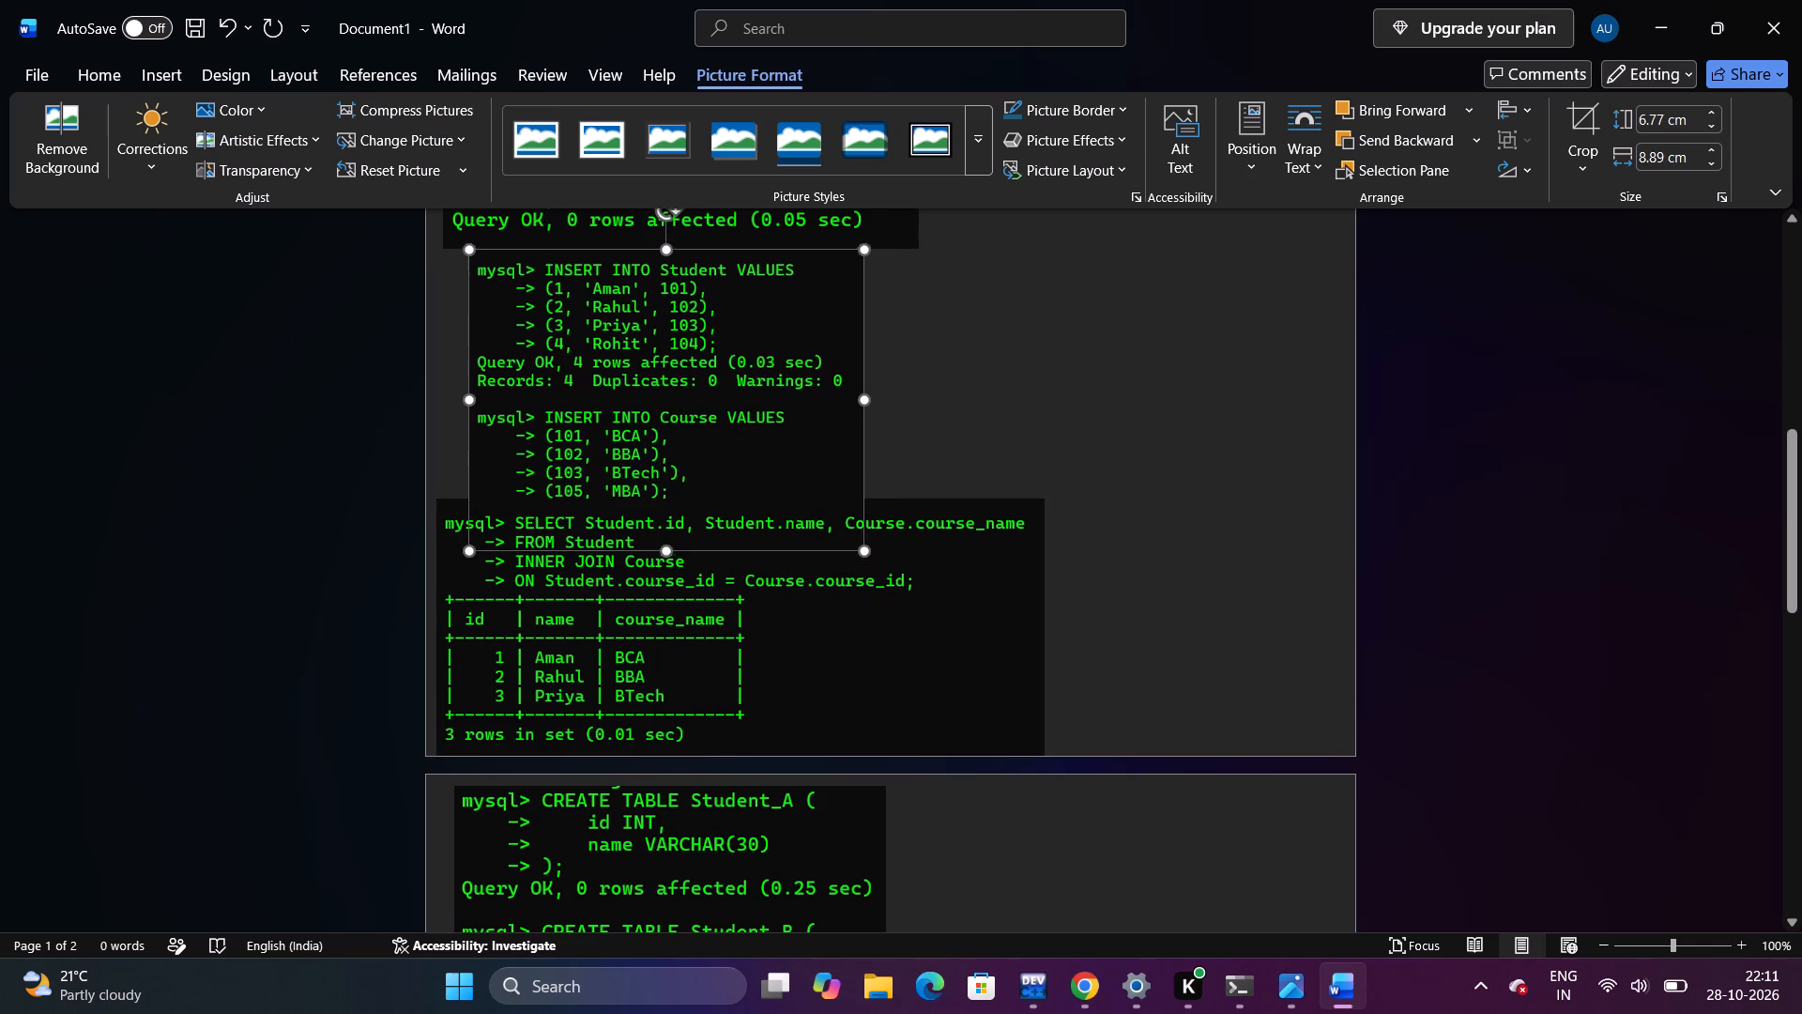
drag(746, 347, 1233, 336)
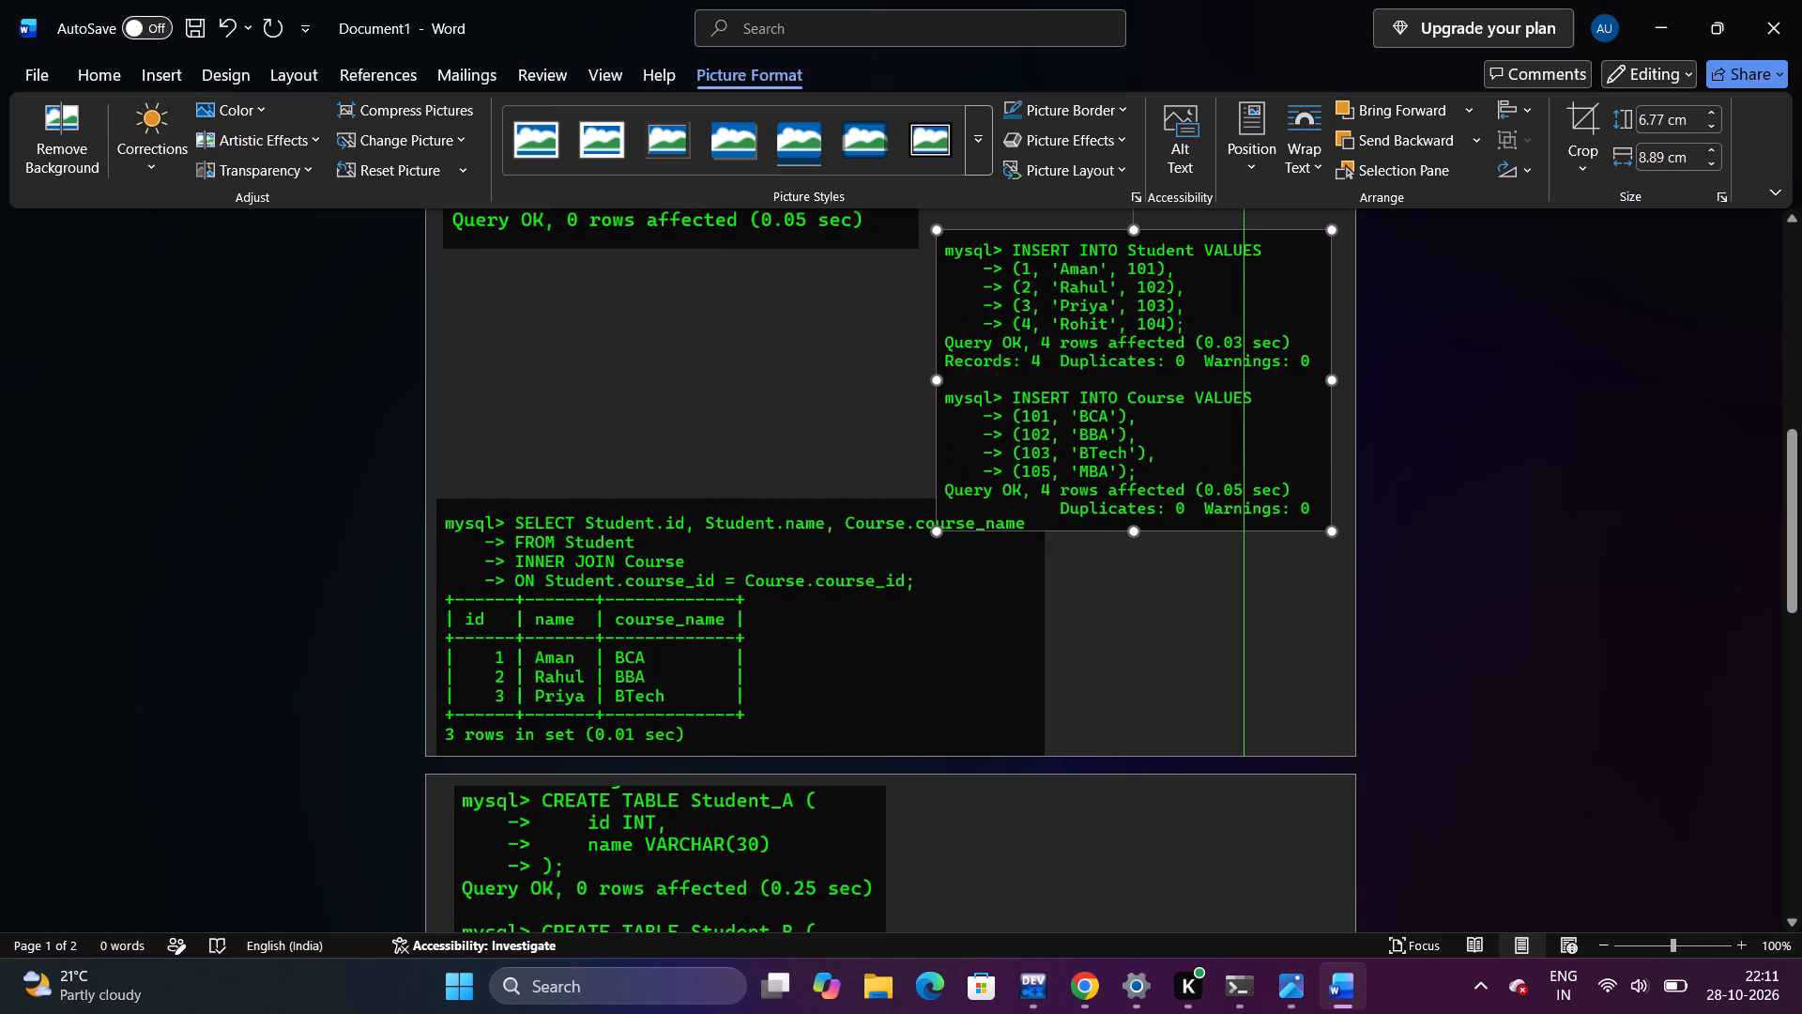
drag(1233, 336, 1237, 291)
scroll(1090, 351, up, 5)
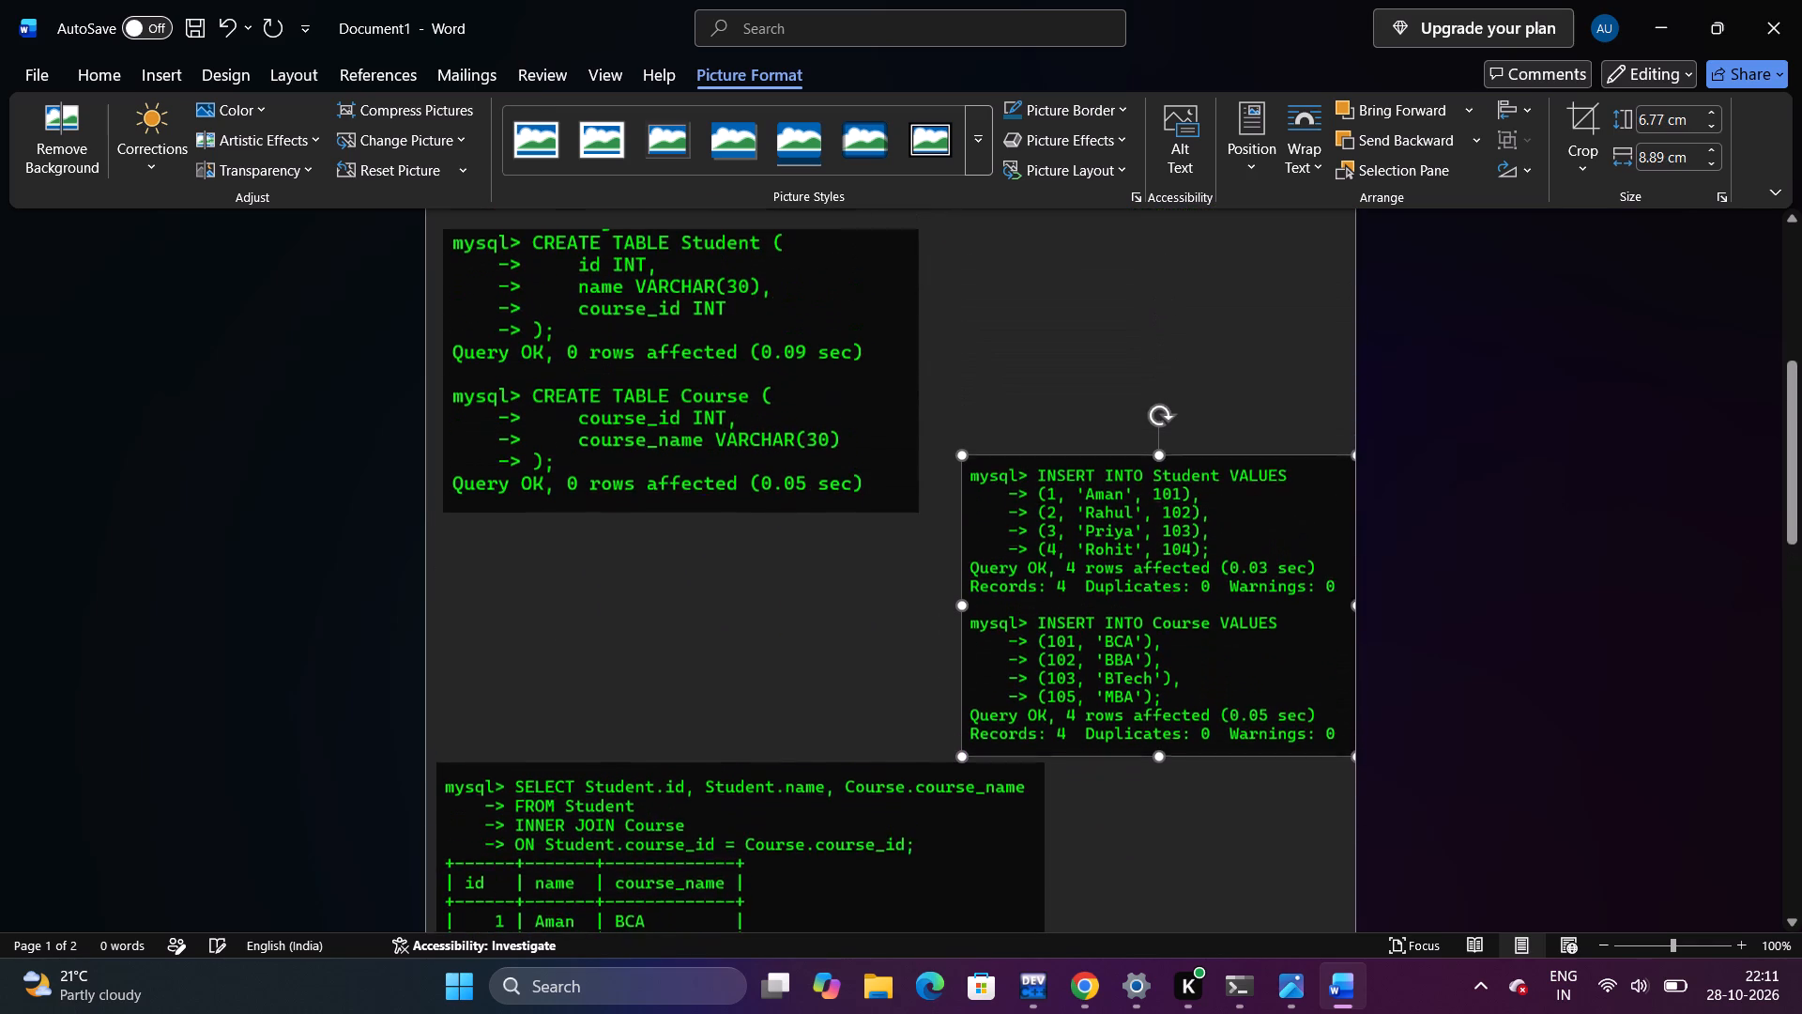
drag(1089, 548, 1068, 324)
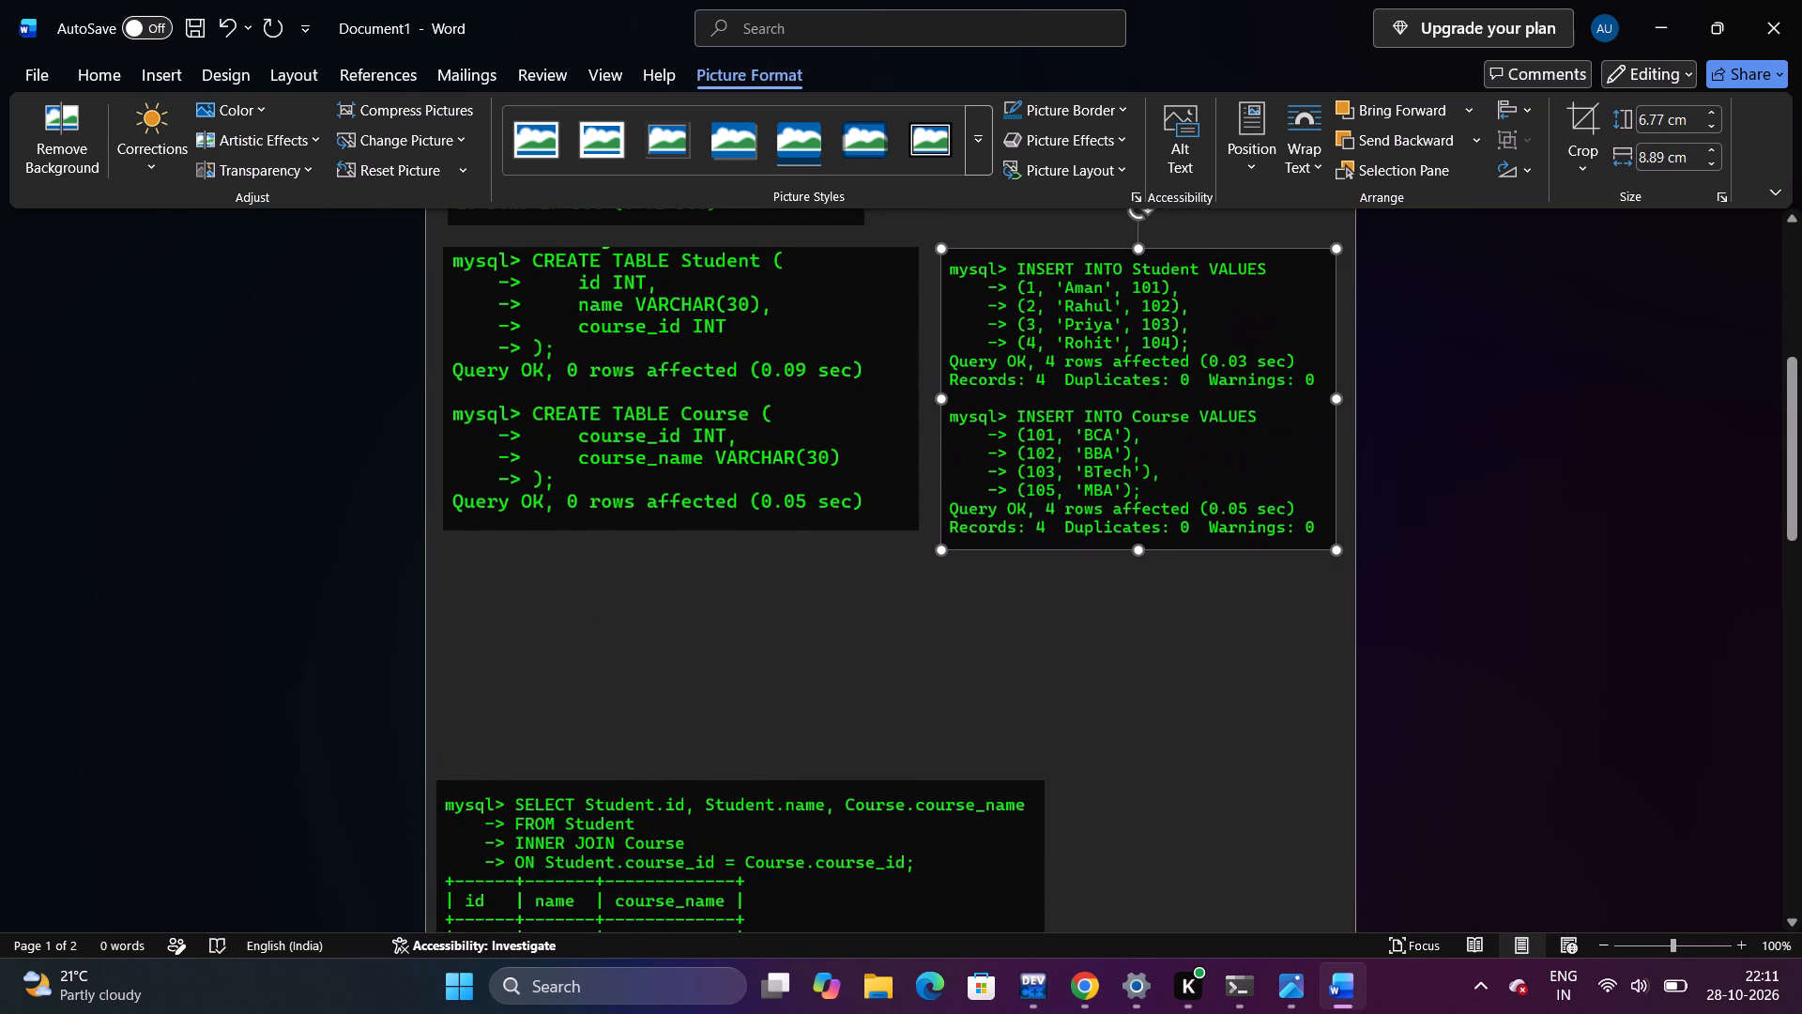
drag(1068, 324, 1066, 313)
Move the INNER JOIN picture up to just below the table creation picture and deselect it.
scroll(1046, 415, up, 6)
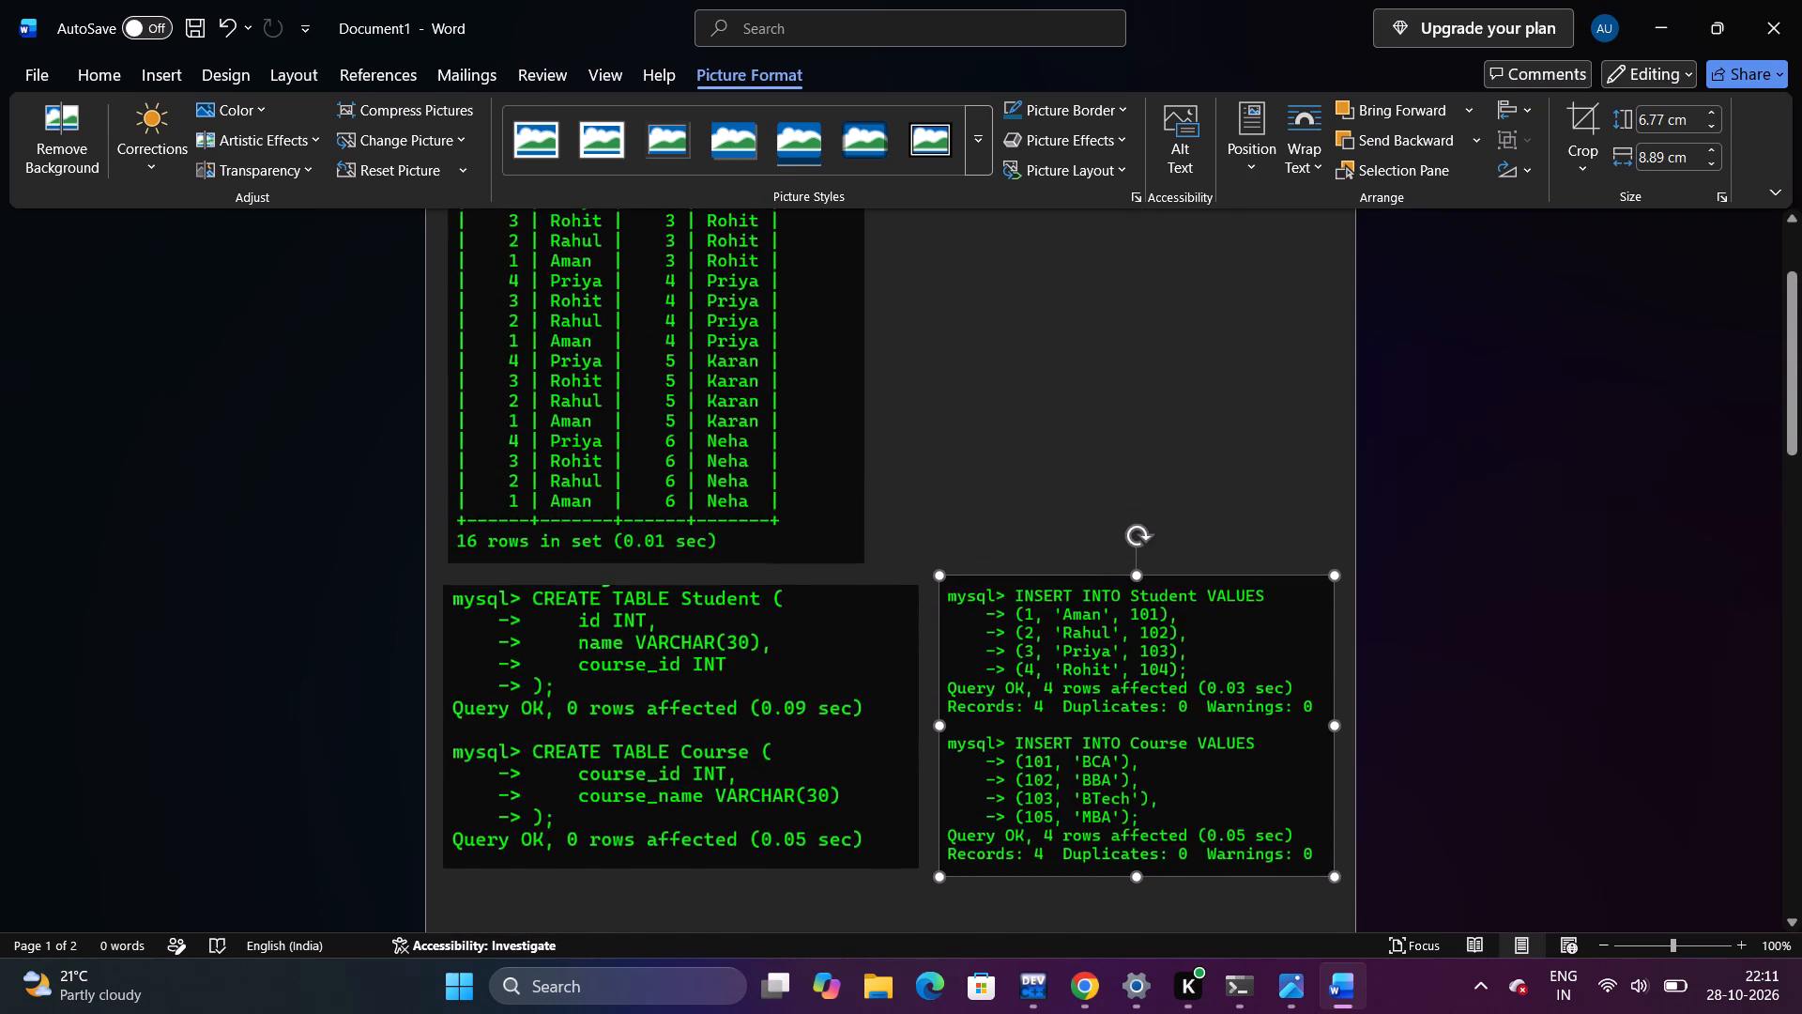
scroll(1046, 446, up, 5)
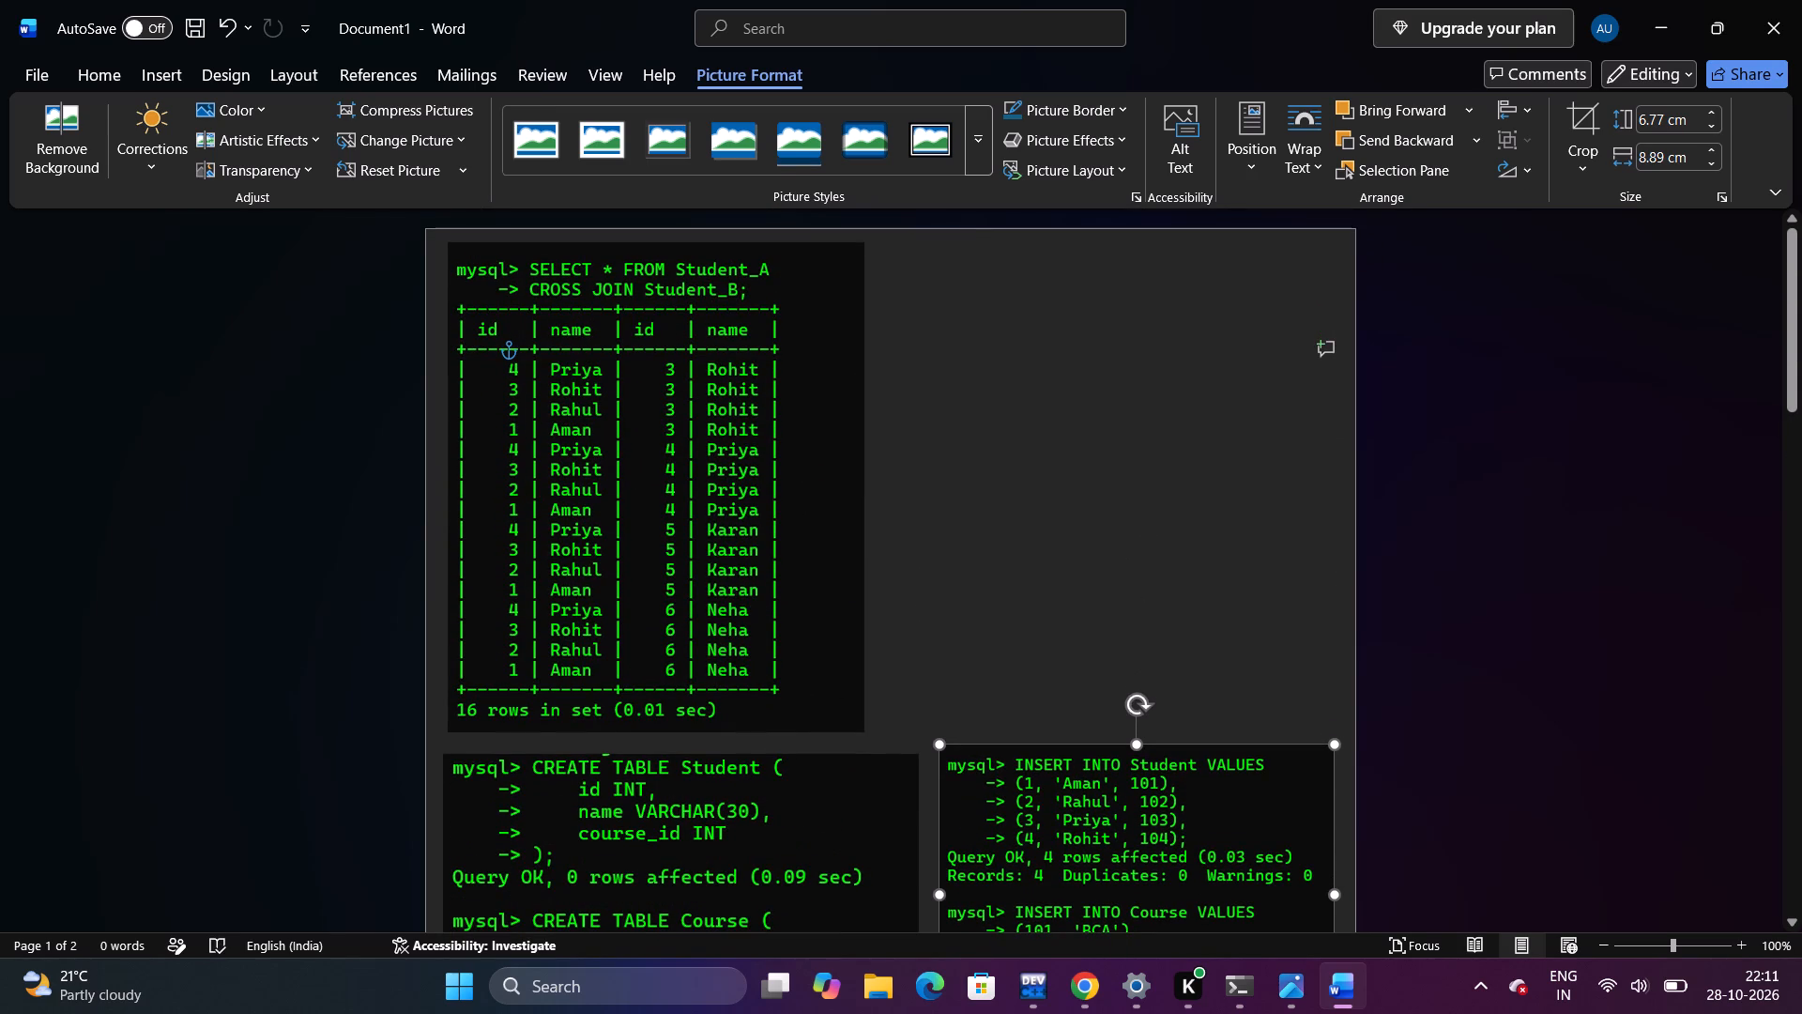
scroll(1114, 680, down, 12)
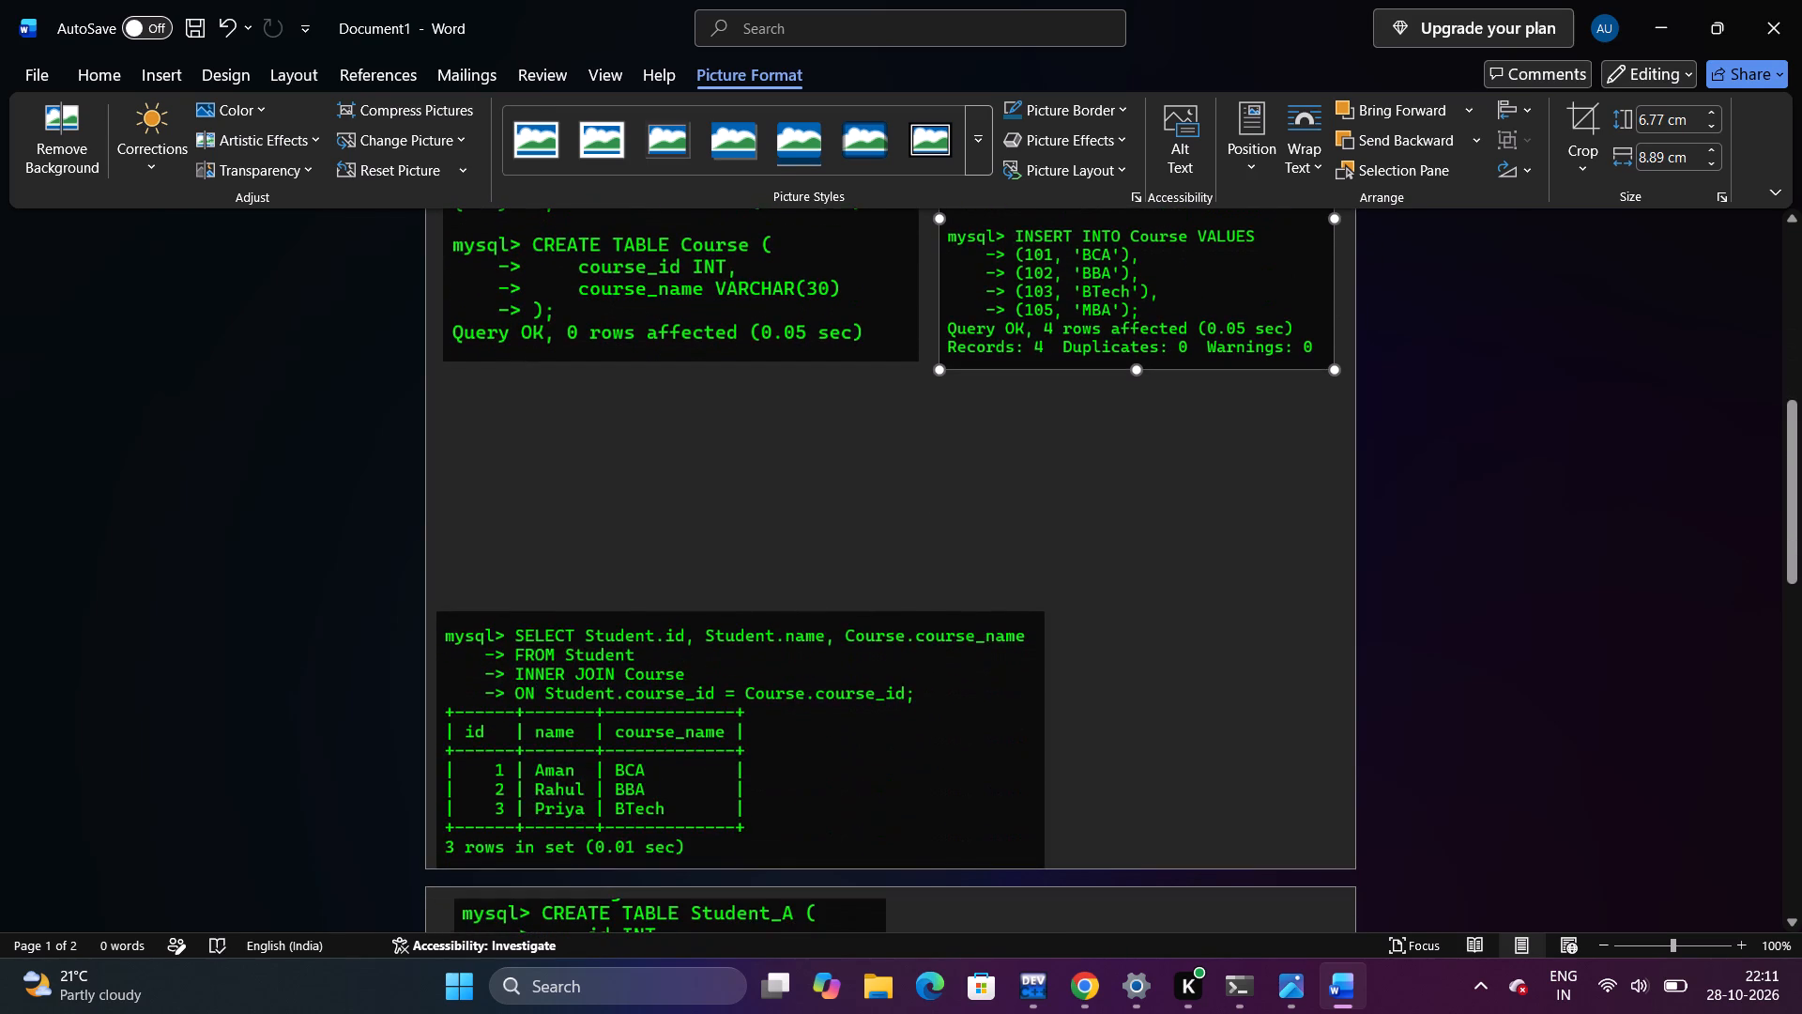
drag(892, 725, 907, 537)
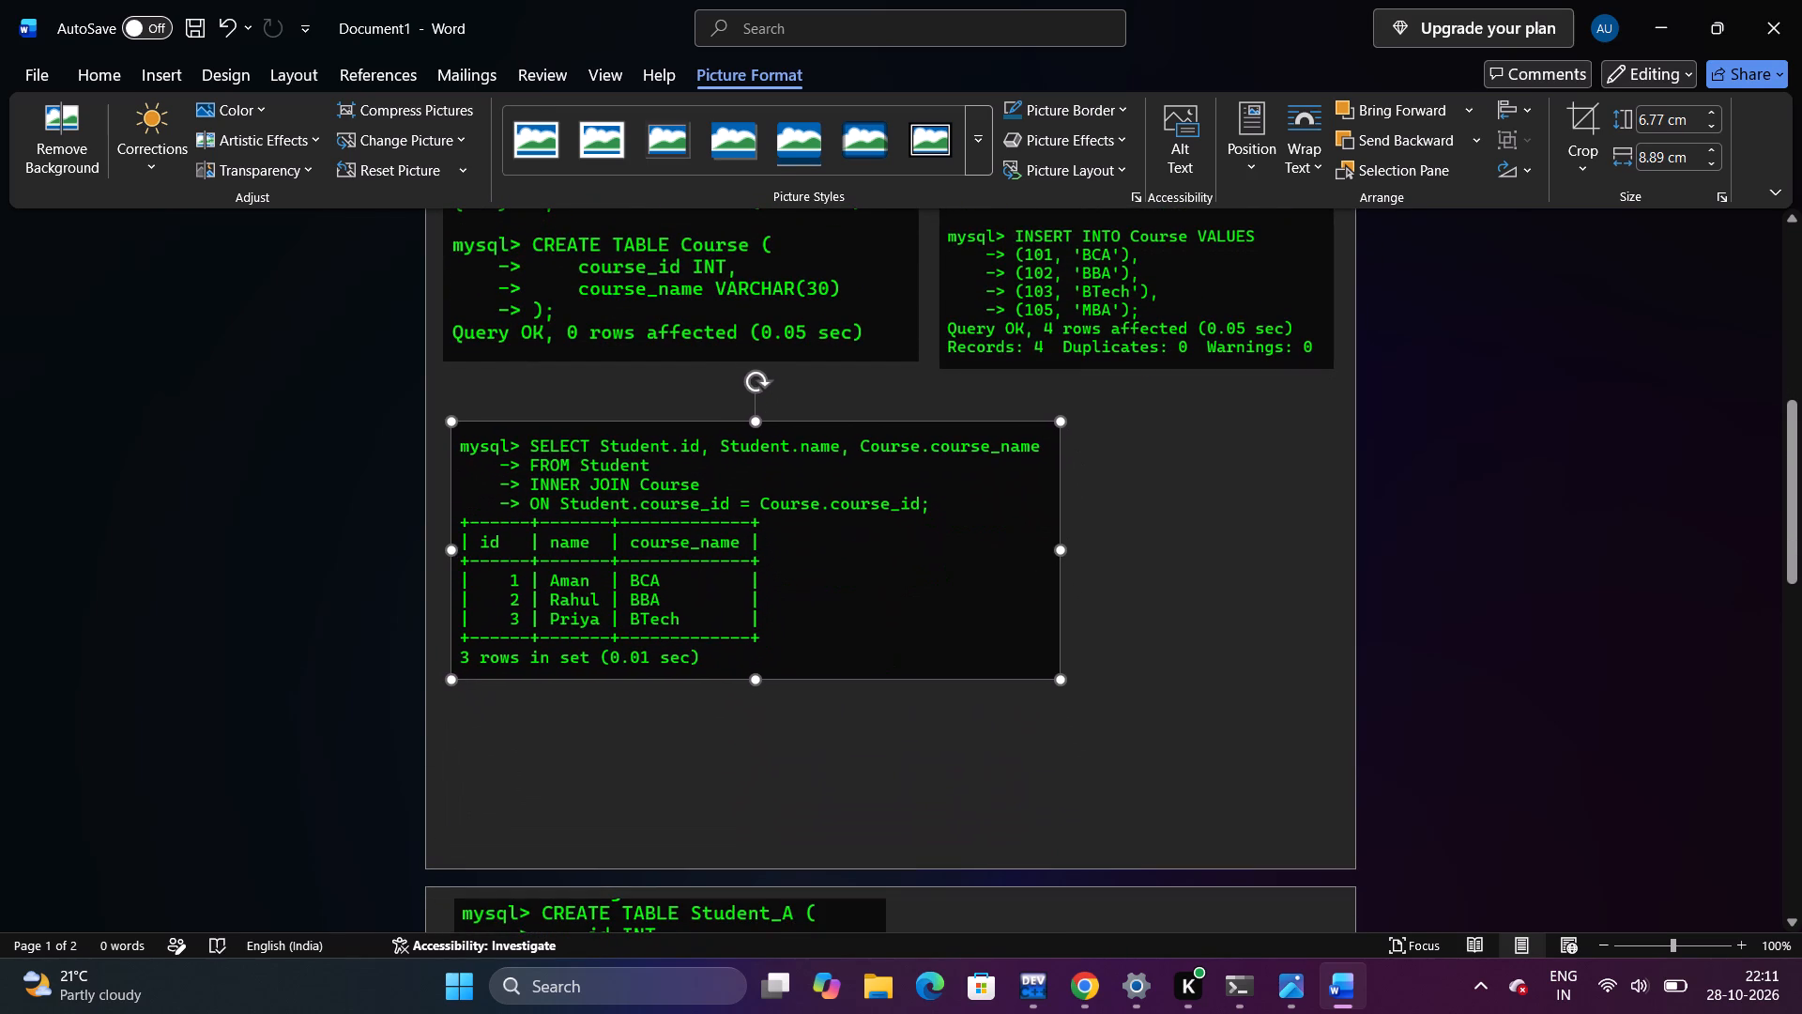
drag(907, 537, 902, 531)
click(1160, 579)
scroll(1135, 588, up, 4)
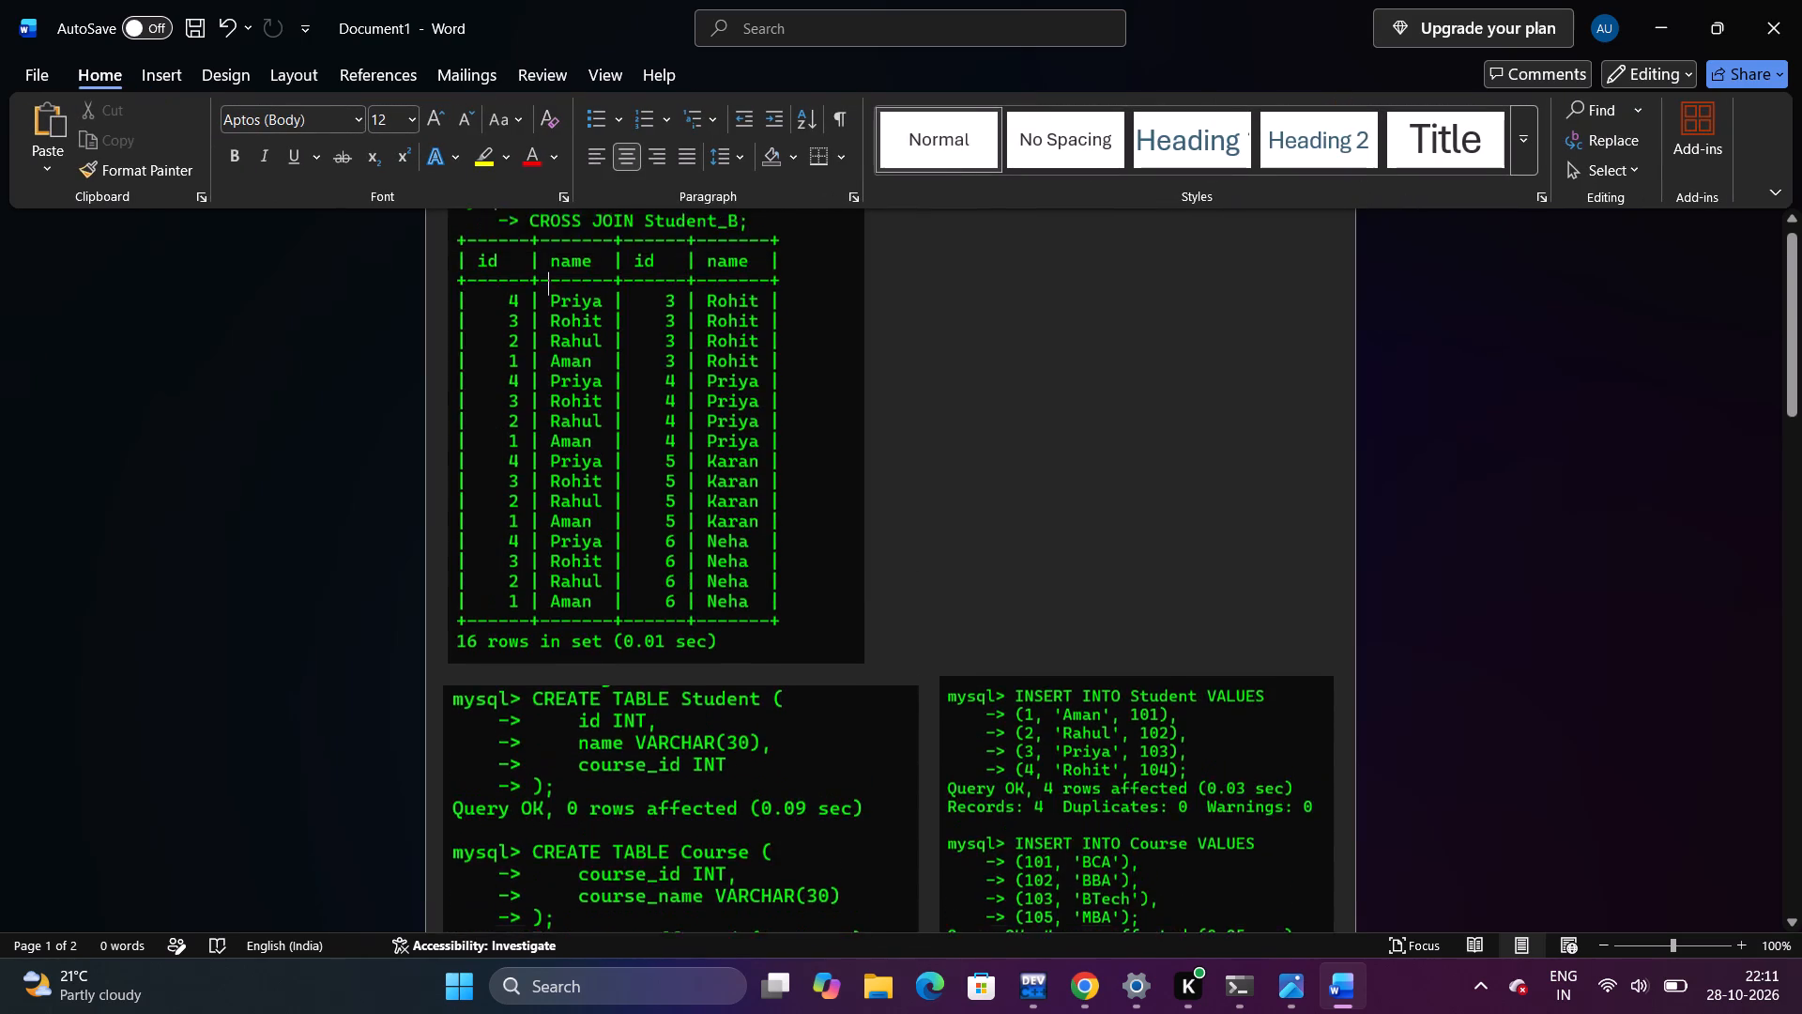
Save the document as a Word Document named prac2 in the OneDrive Documents folder.
scroll(1135, 588, up, 3)
scroll(1135, 588, down, 19)
scroll(1143, 591, up, 6)
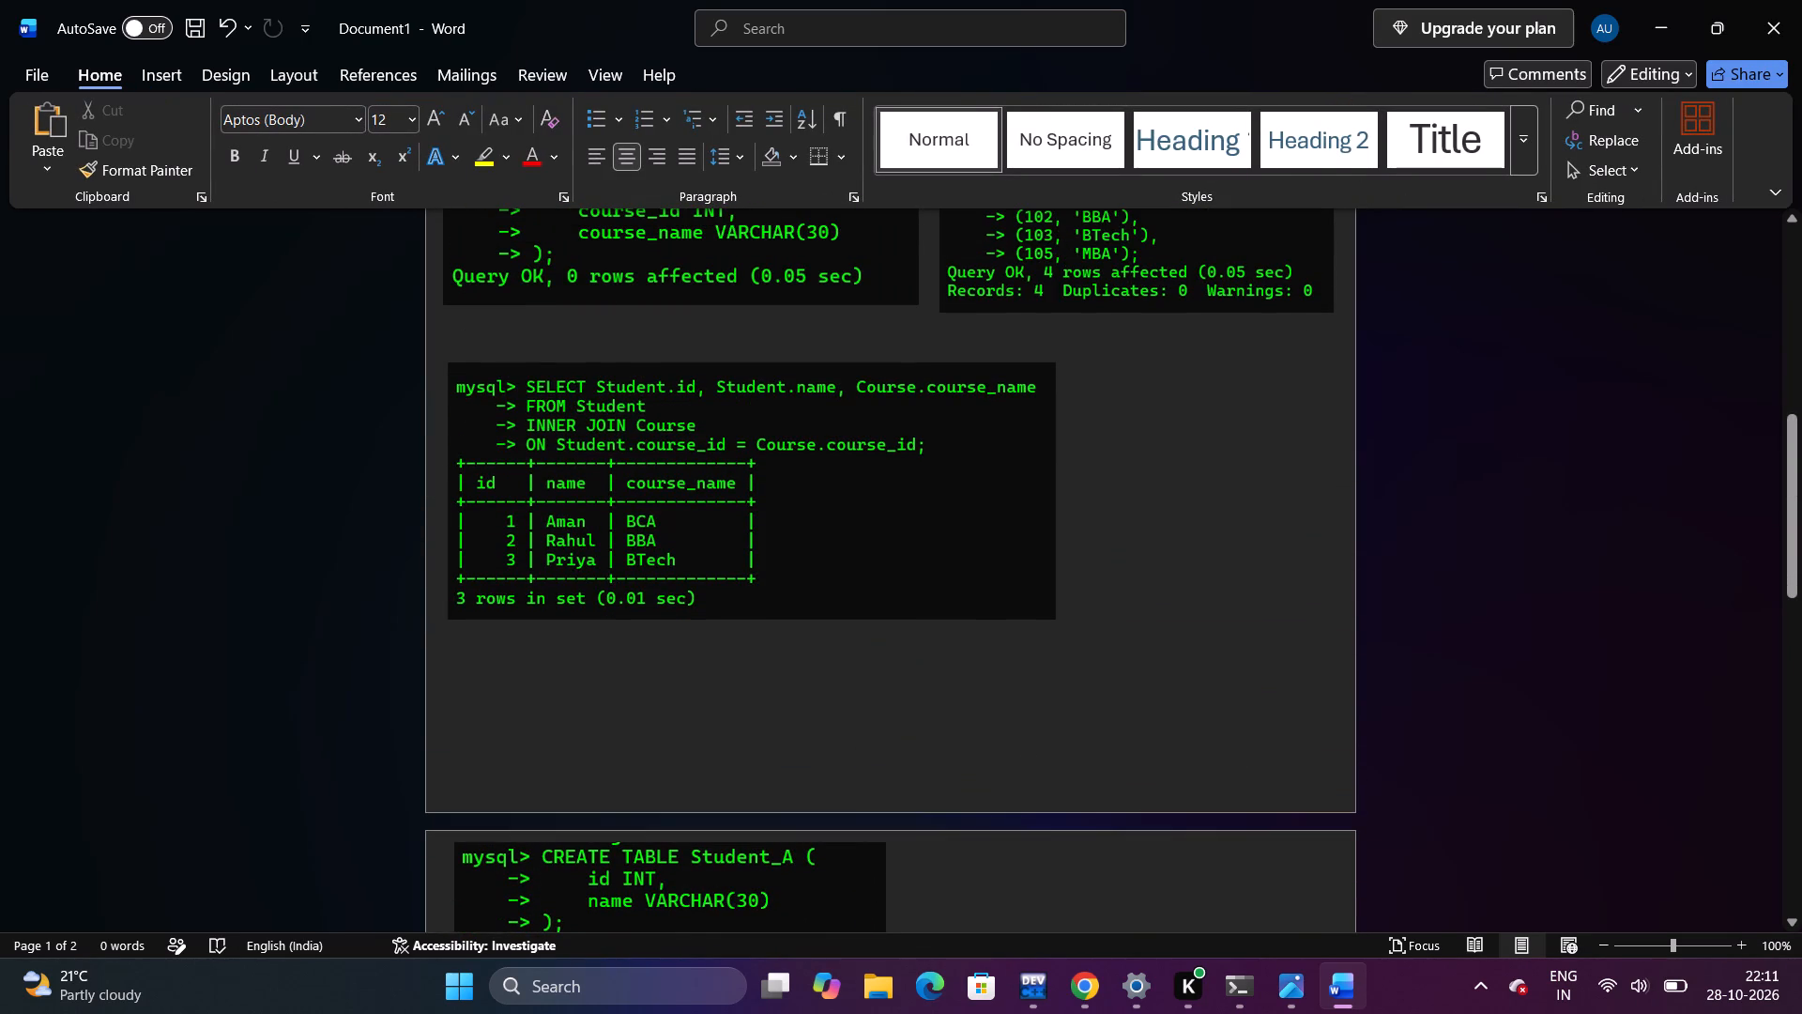
click(32, 72)
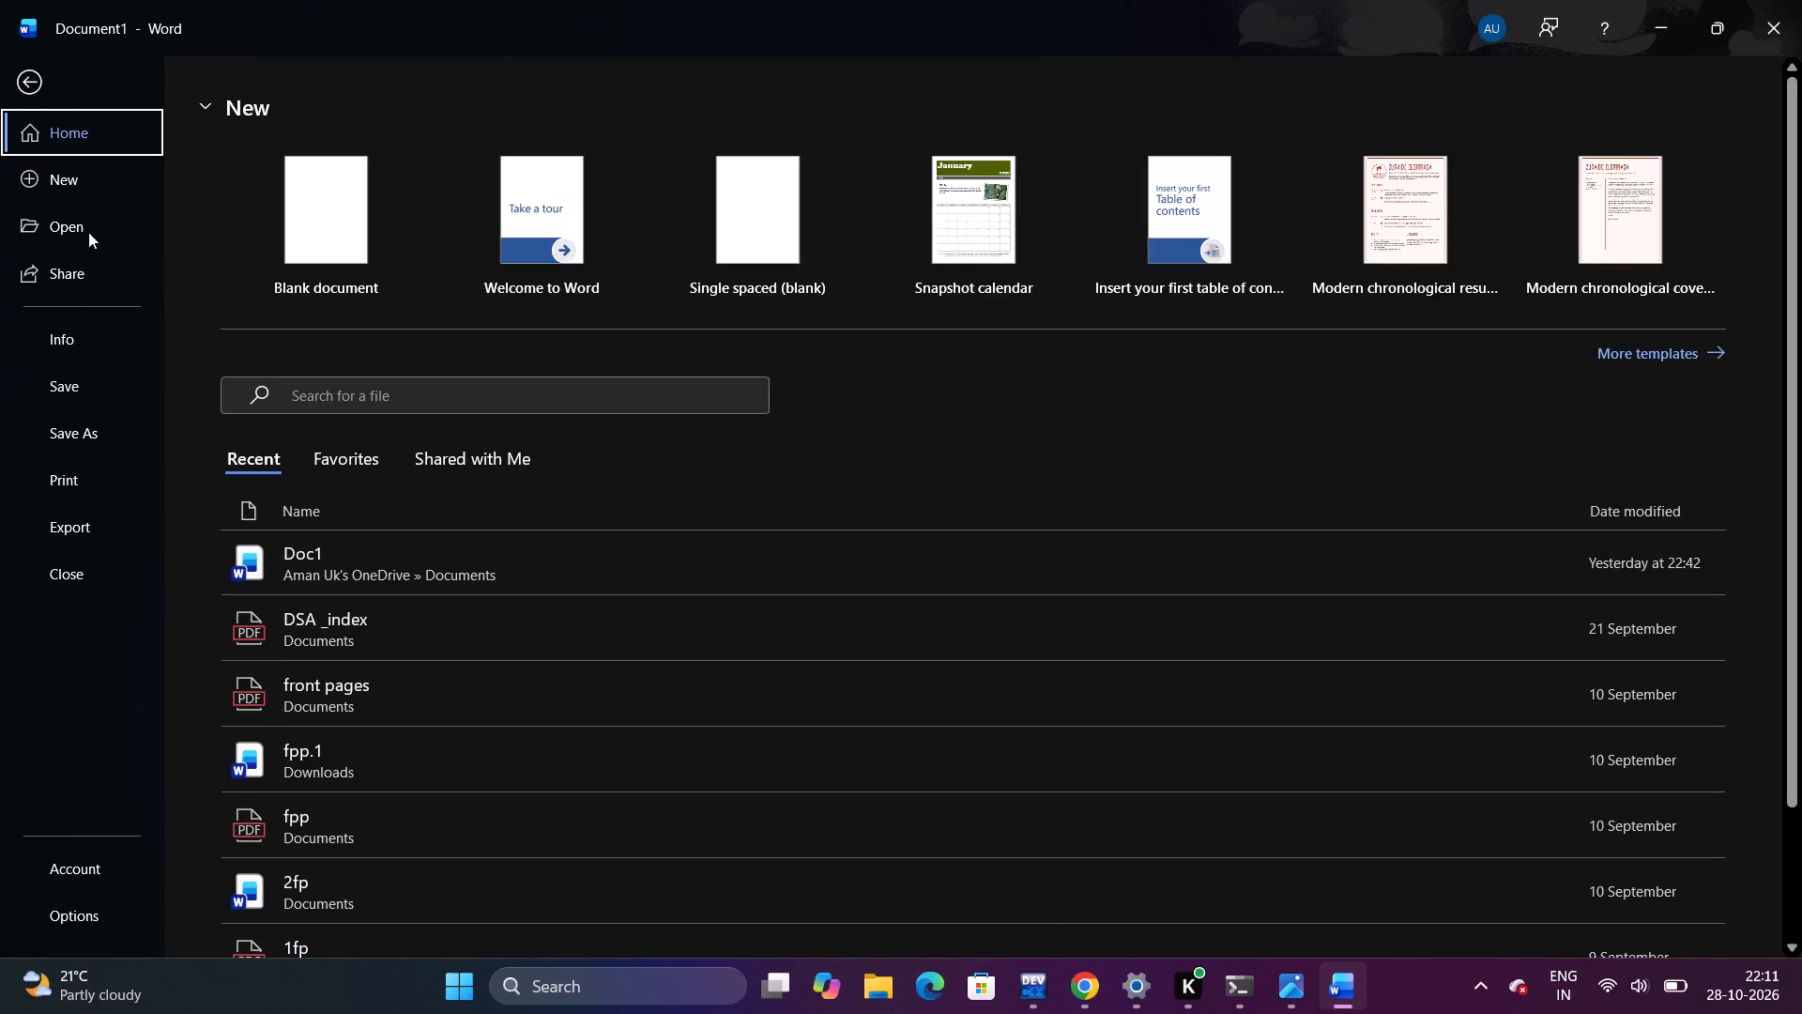
click(69, 435)
click(238, 608)
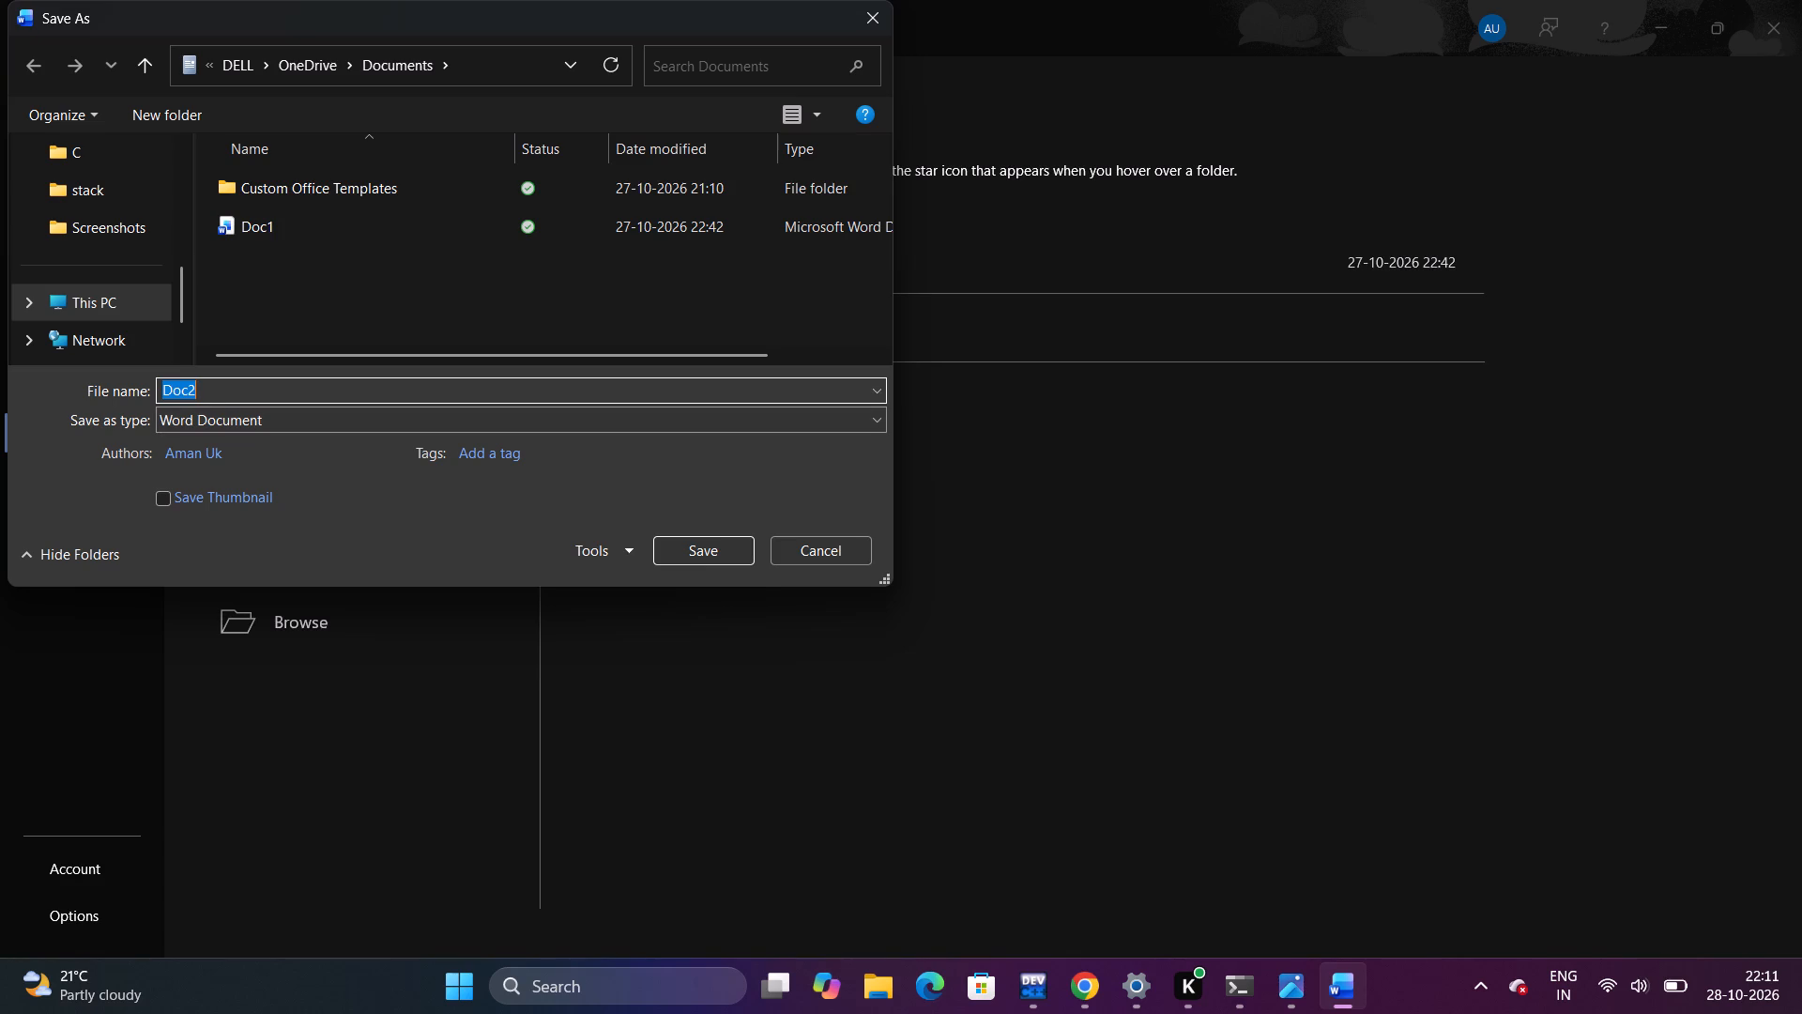
key(BackSpace)
text(prac2)
key(Return)
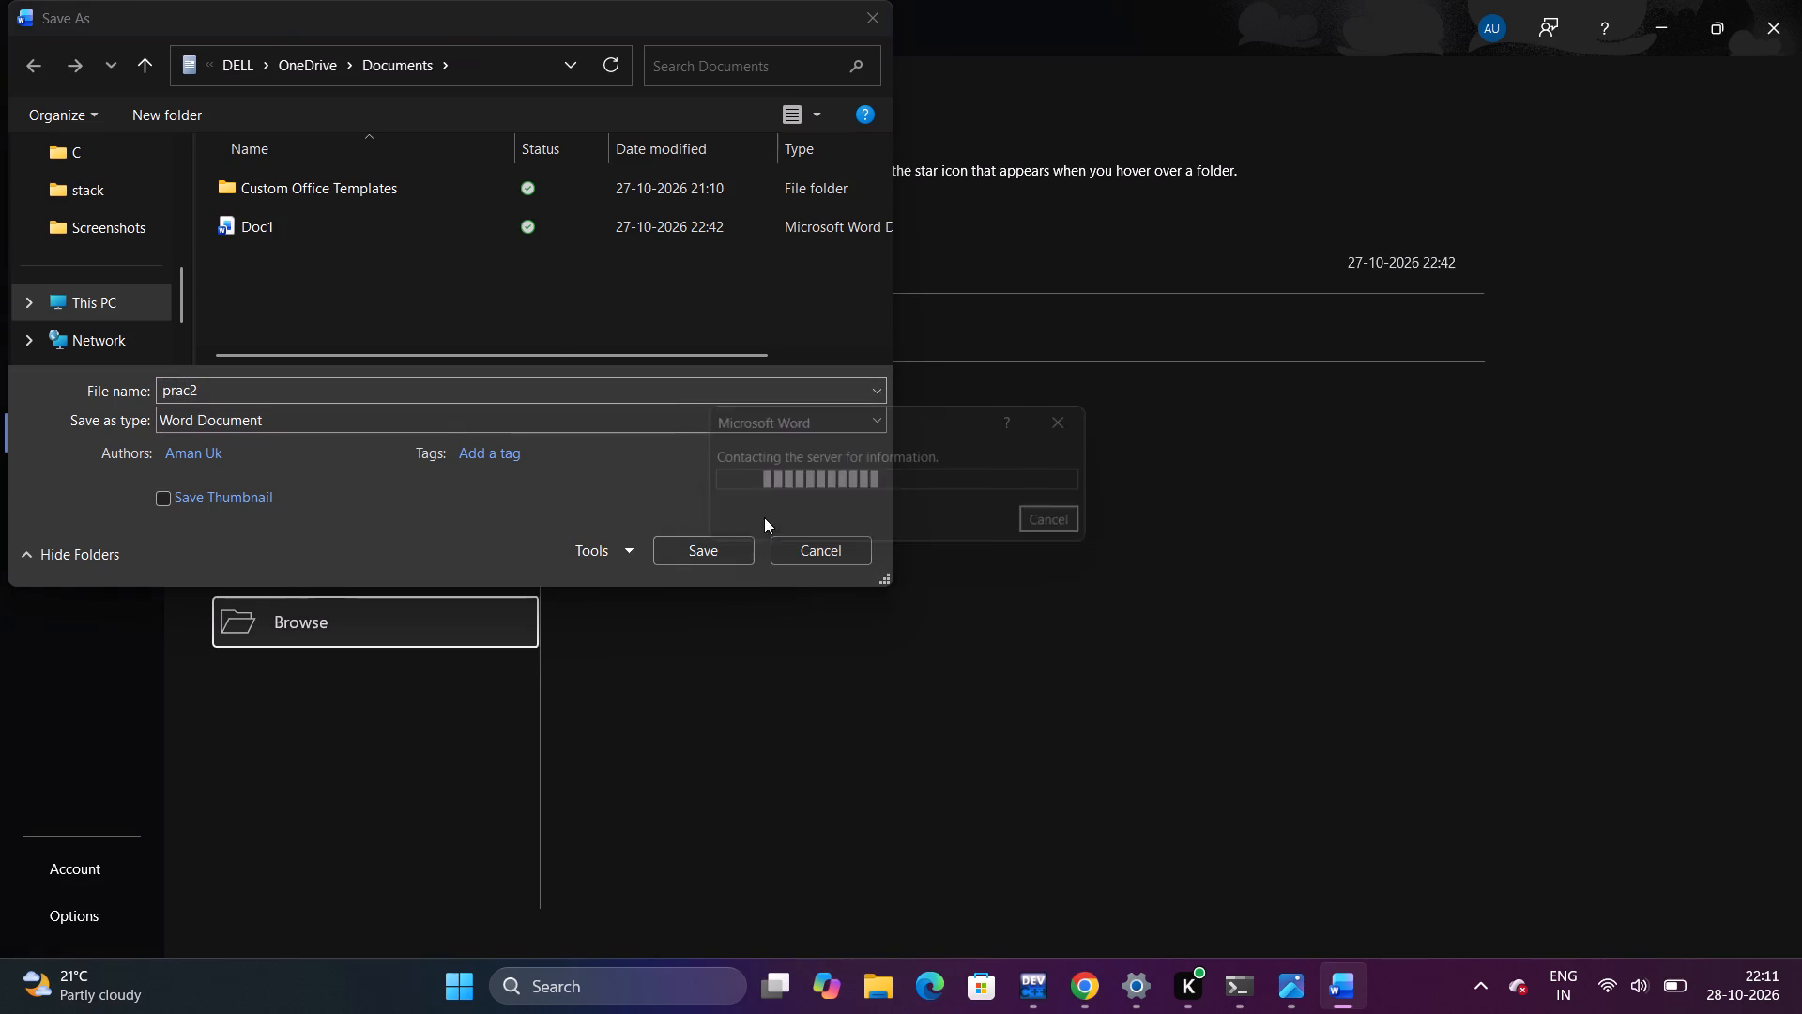
click(695, 556)
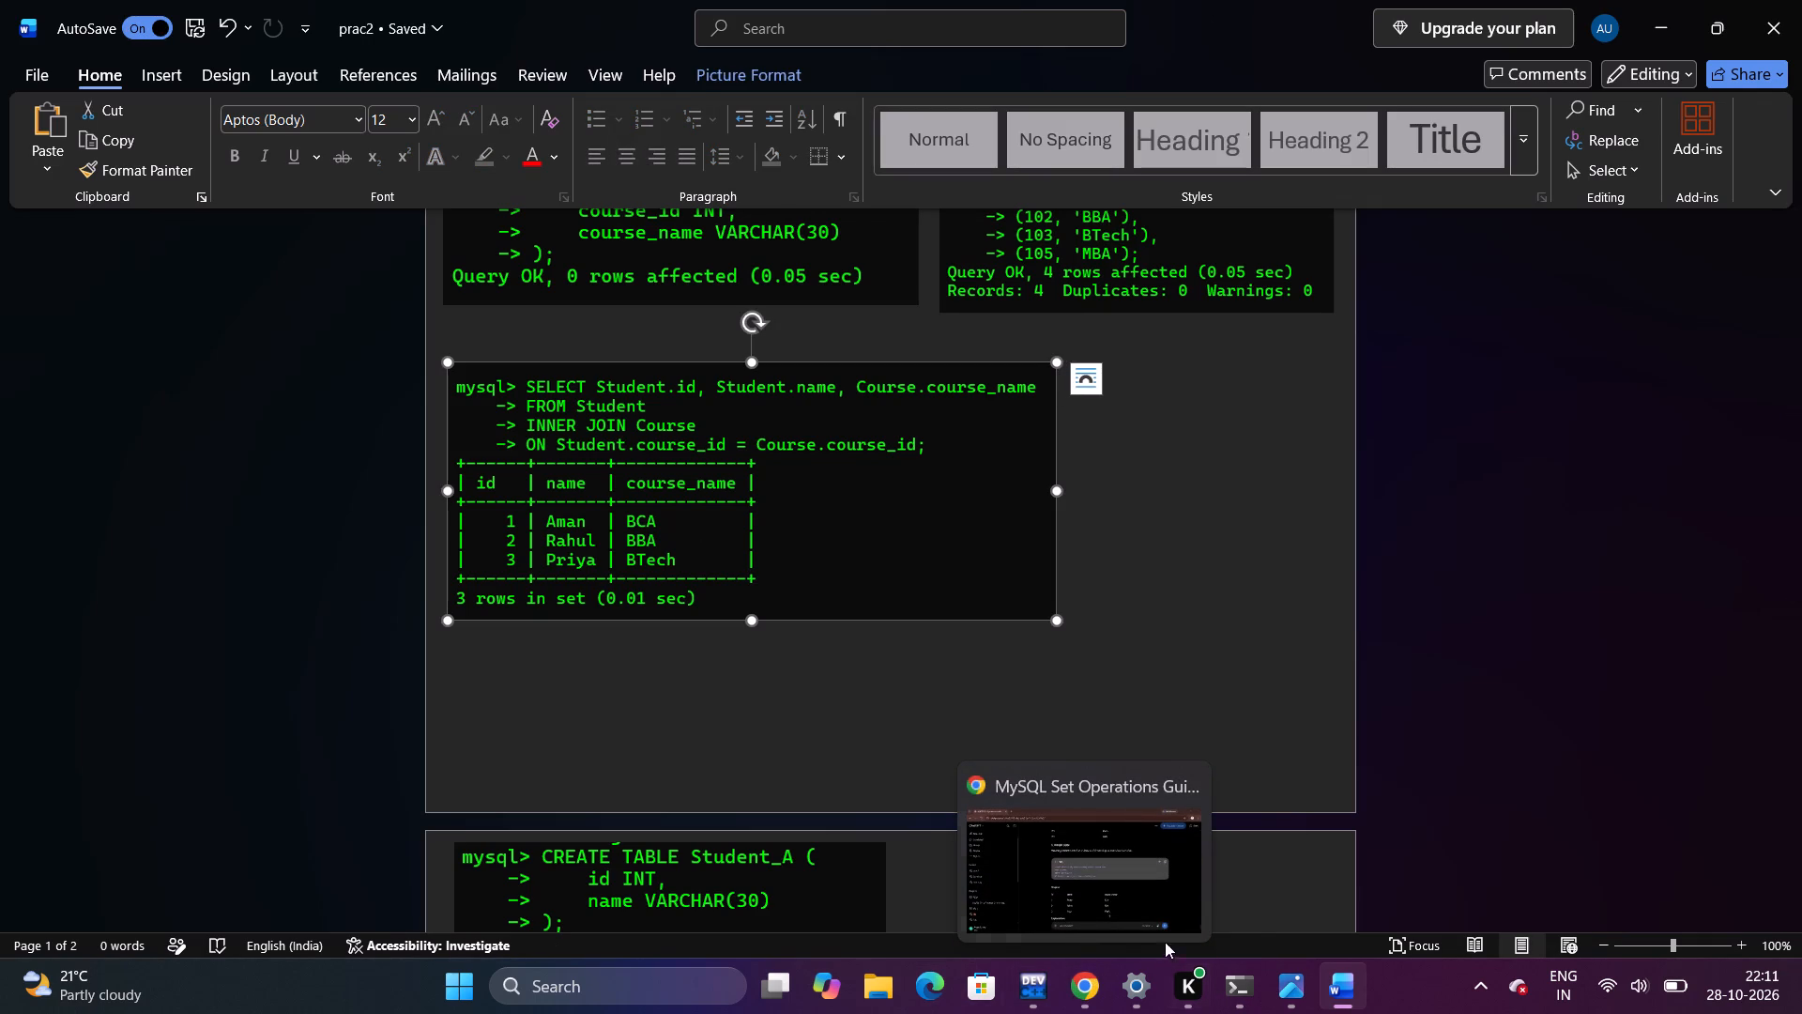
Switch to Chrome to view the MySQL Set Operations Guide chat at its INNER JOIN section.
click(1095, 988)
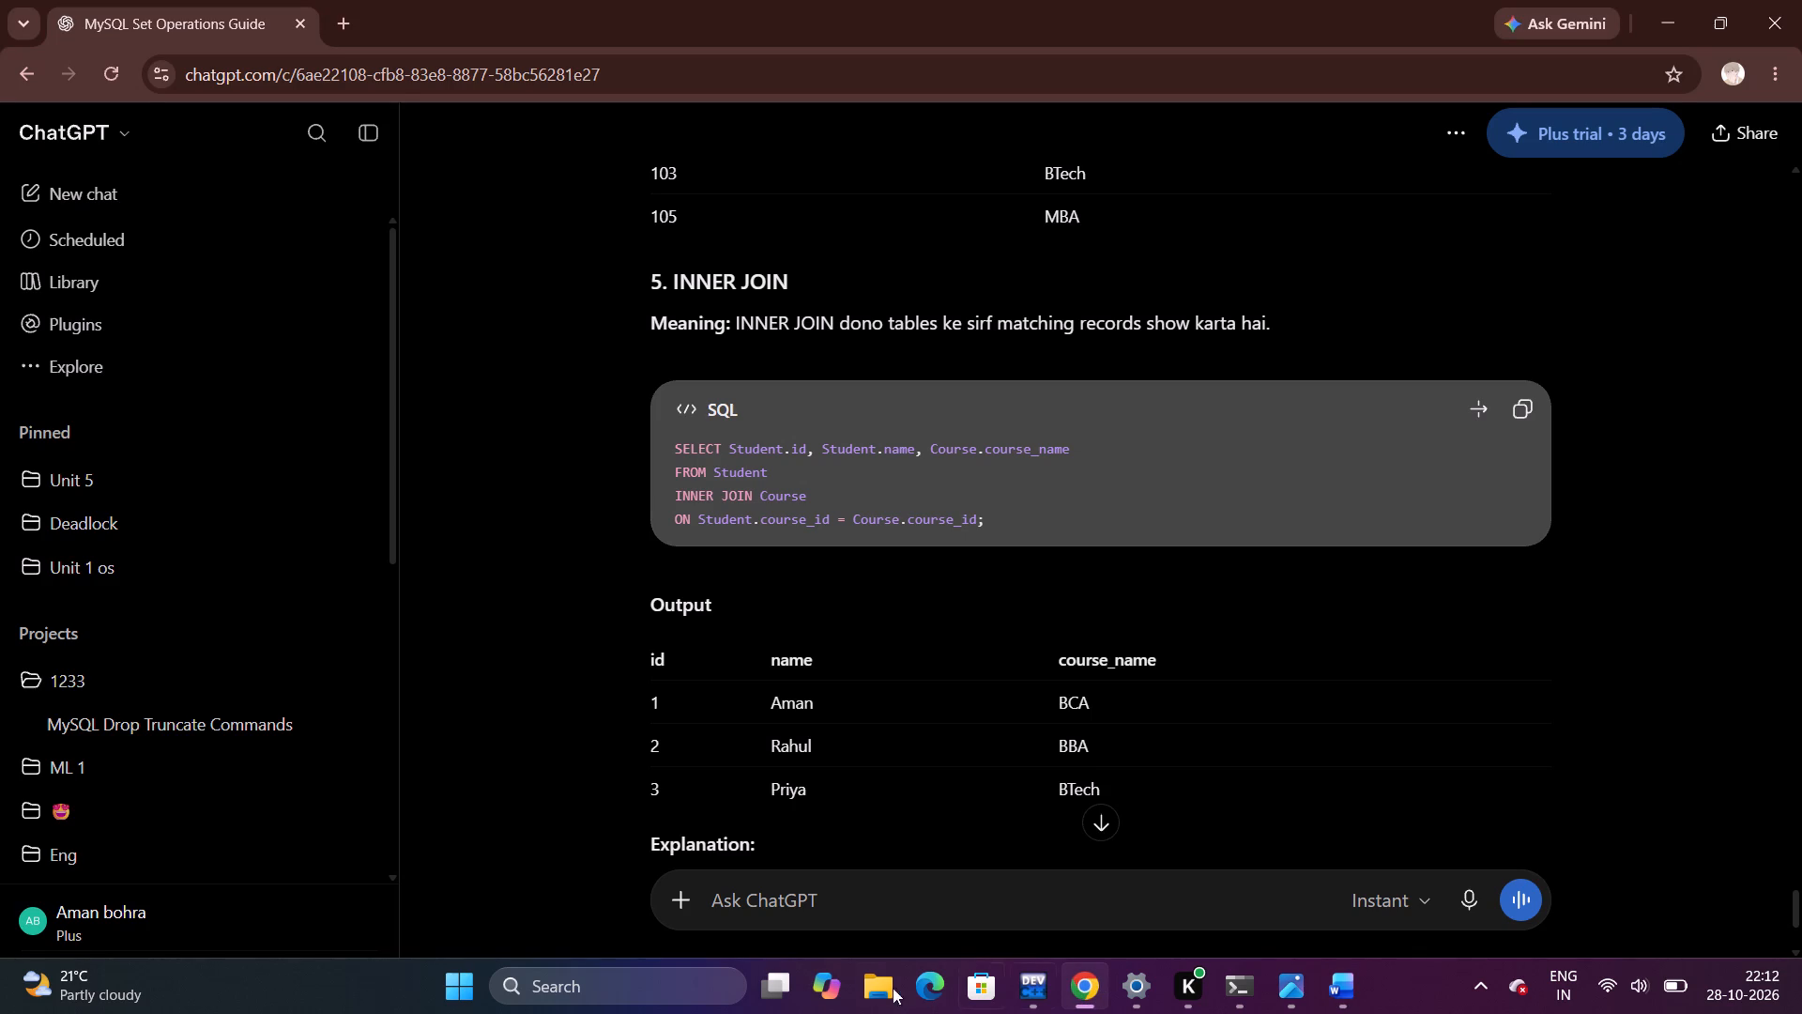
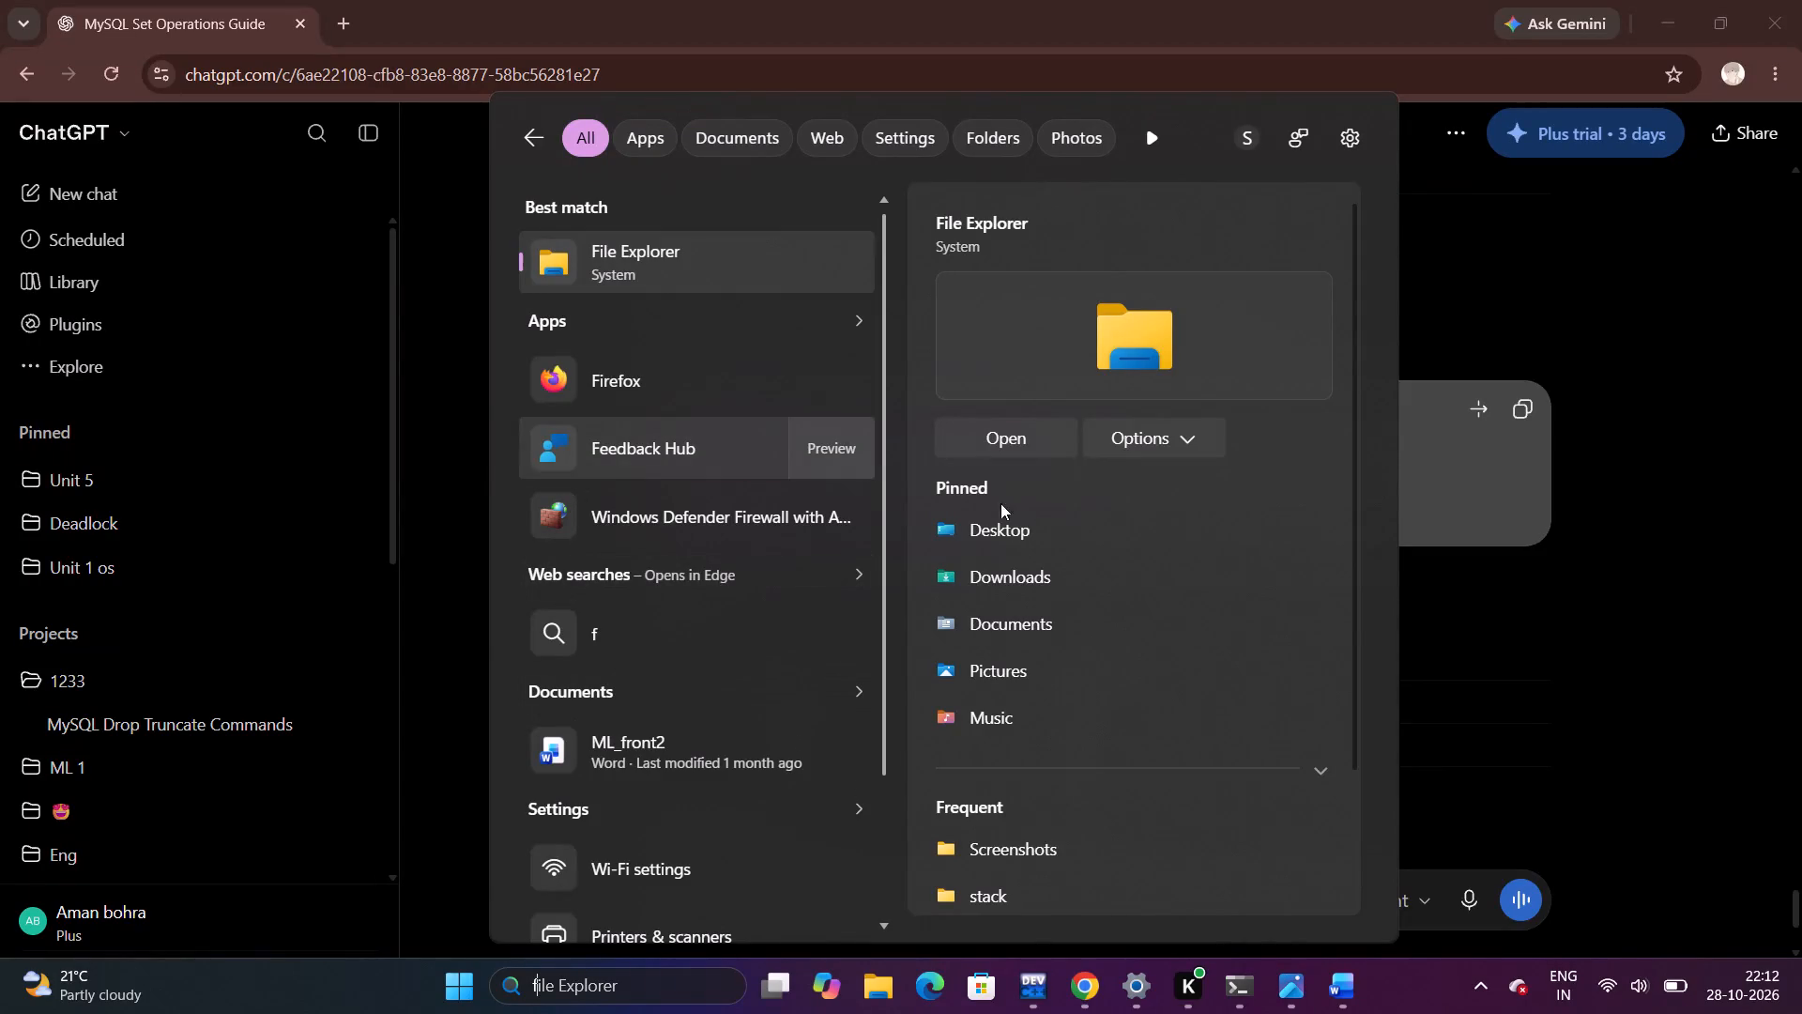
Open File Explorer and open the prac2 document from its recent files.
click(1025, 441)
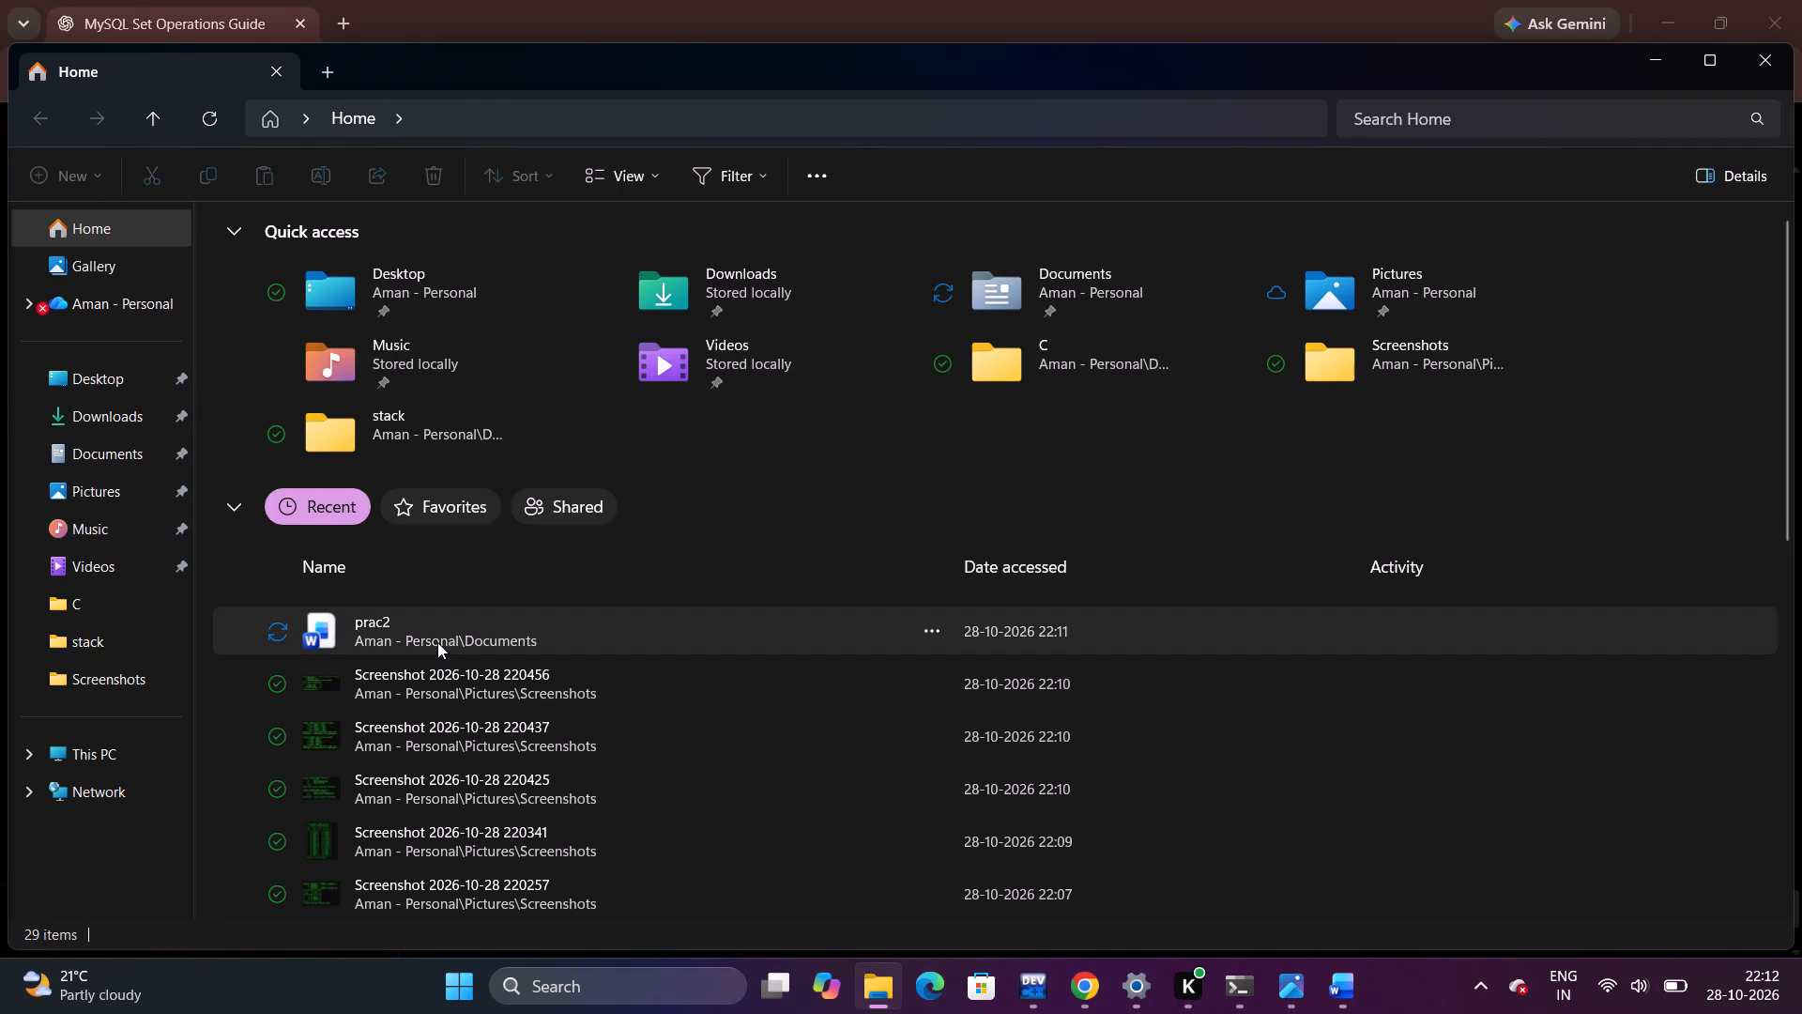
double_click(437, 642)
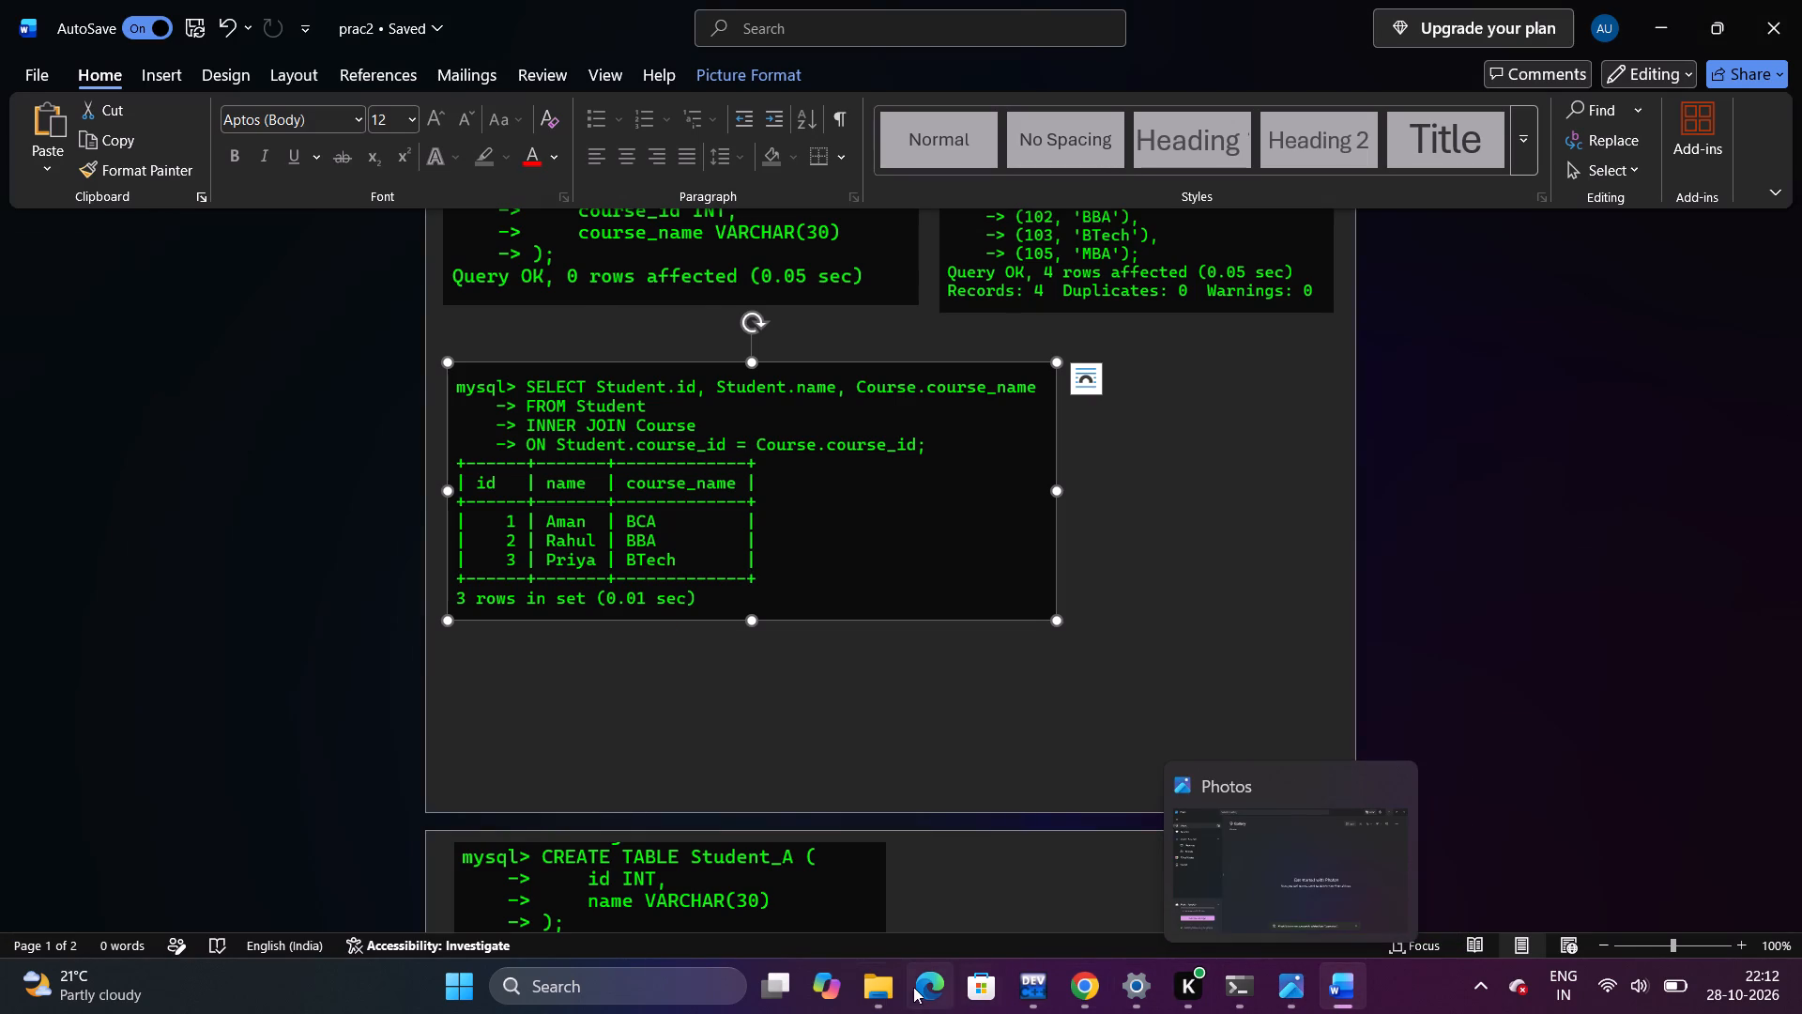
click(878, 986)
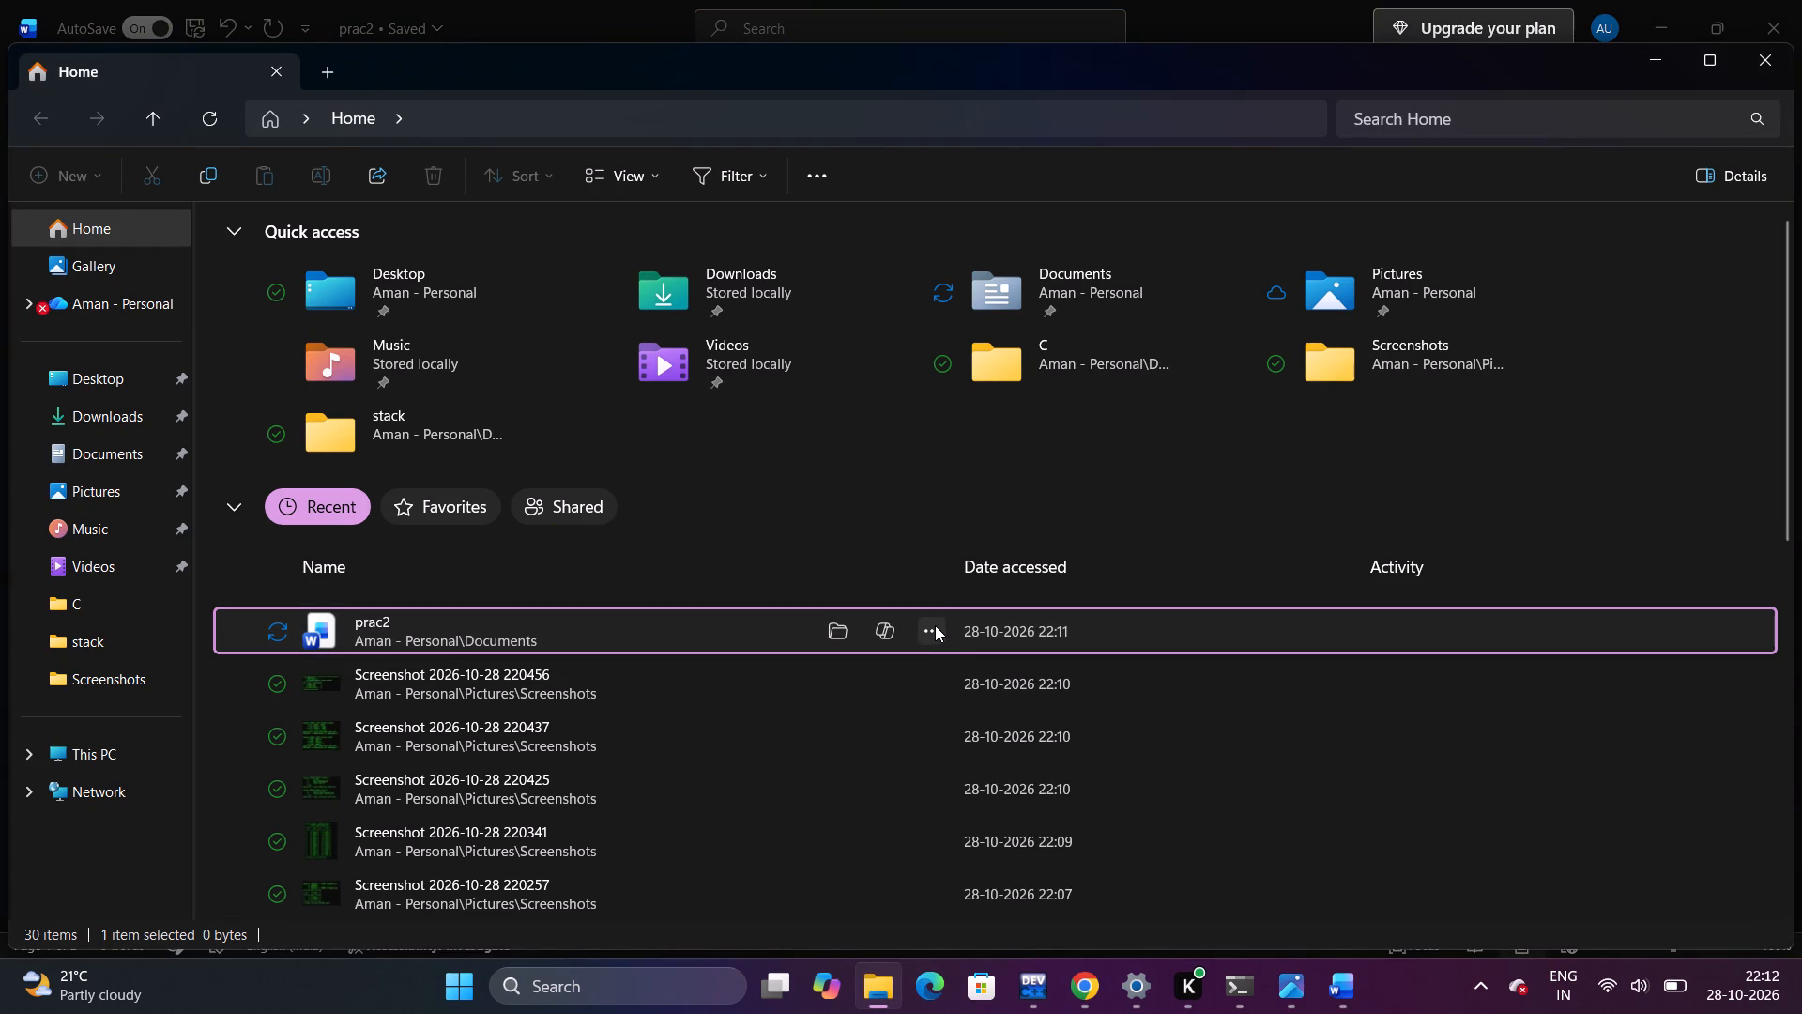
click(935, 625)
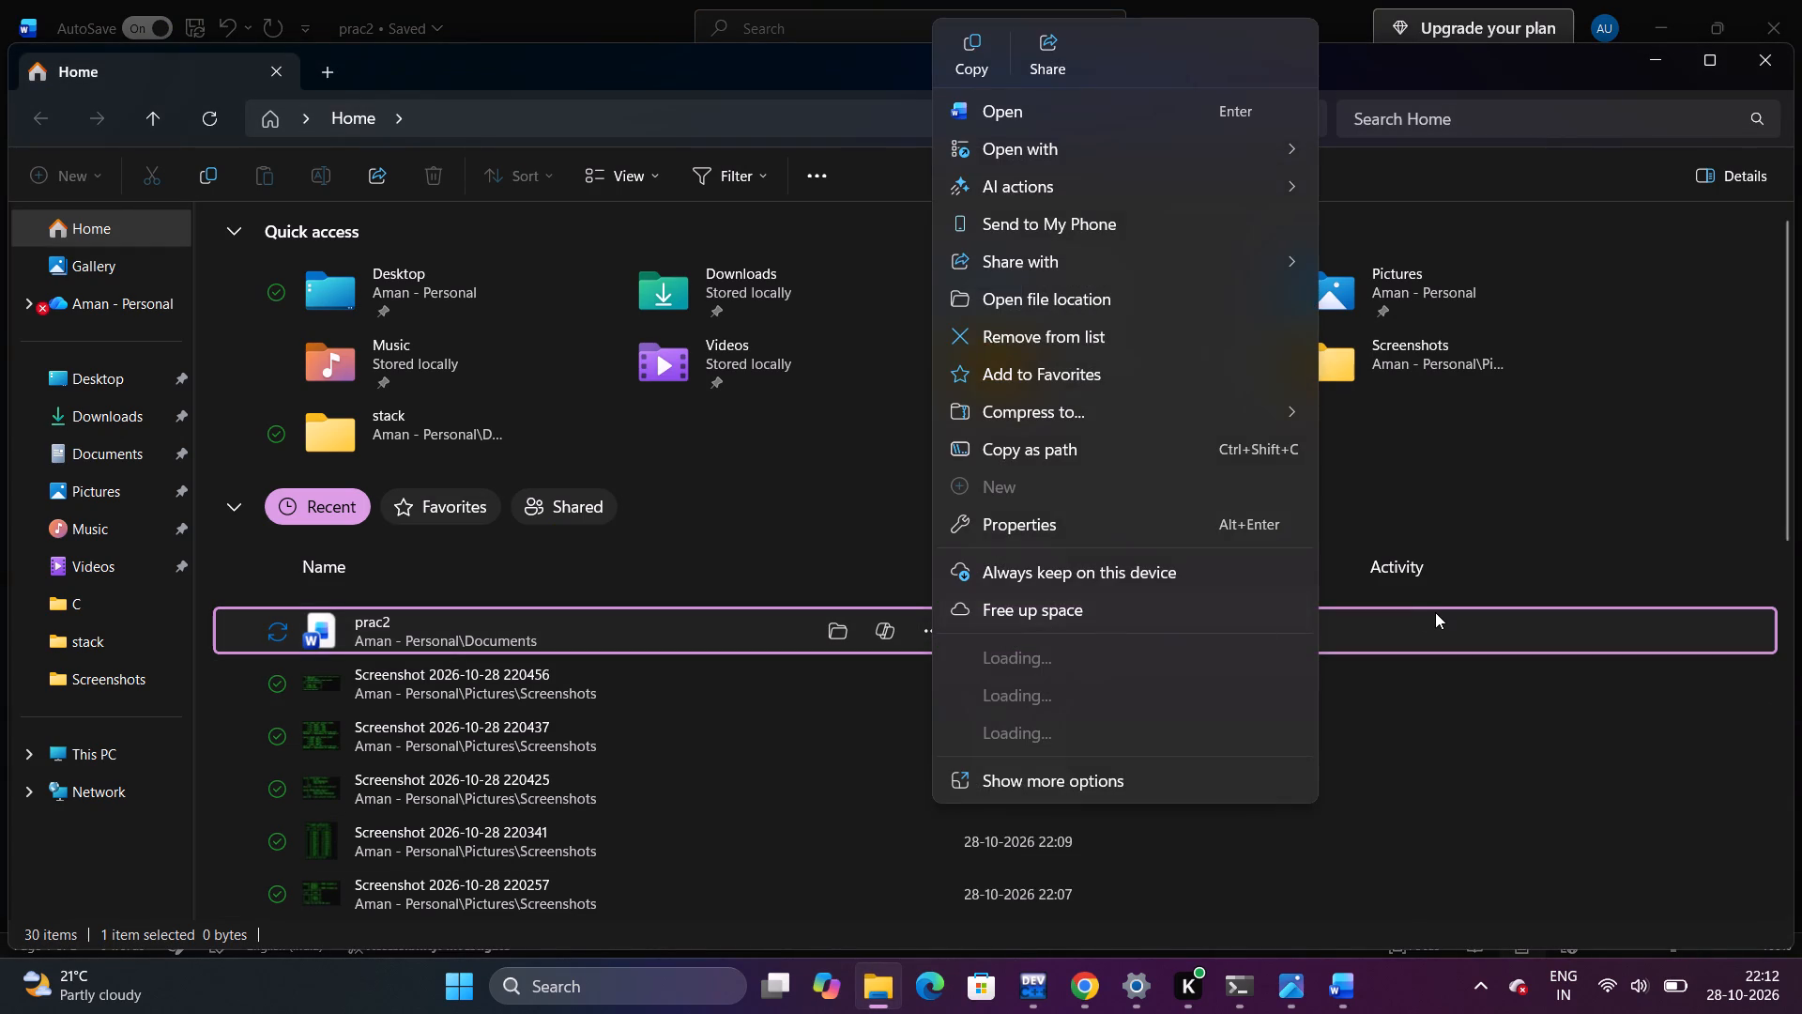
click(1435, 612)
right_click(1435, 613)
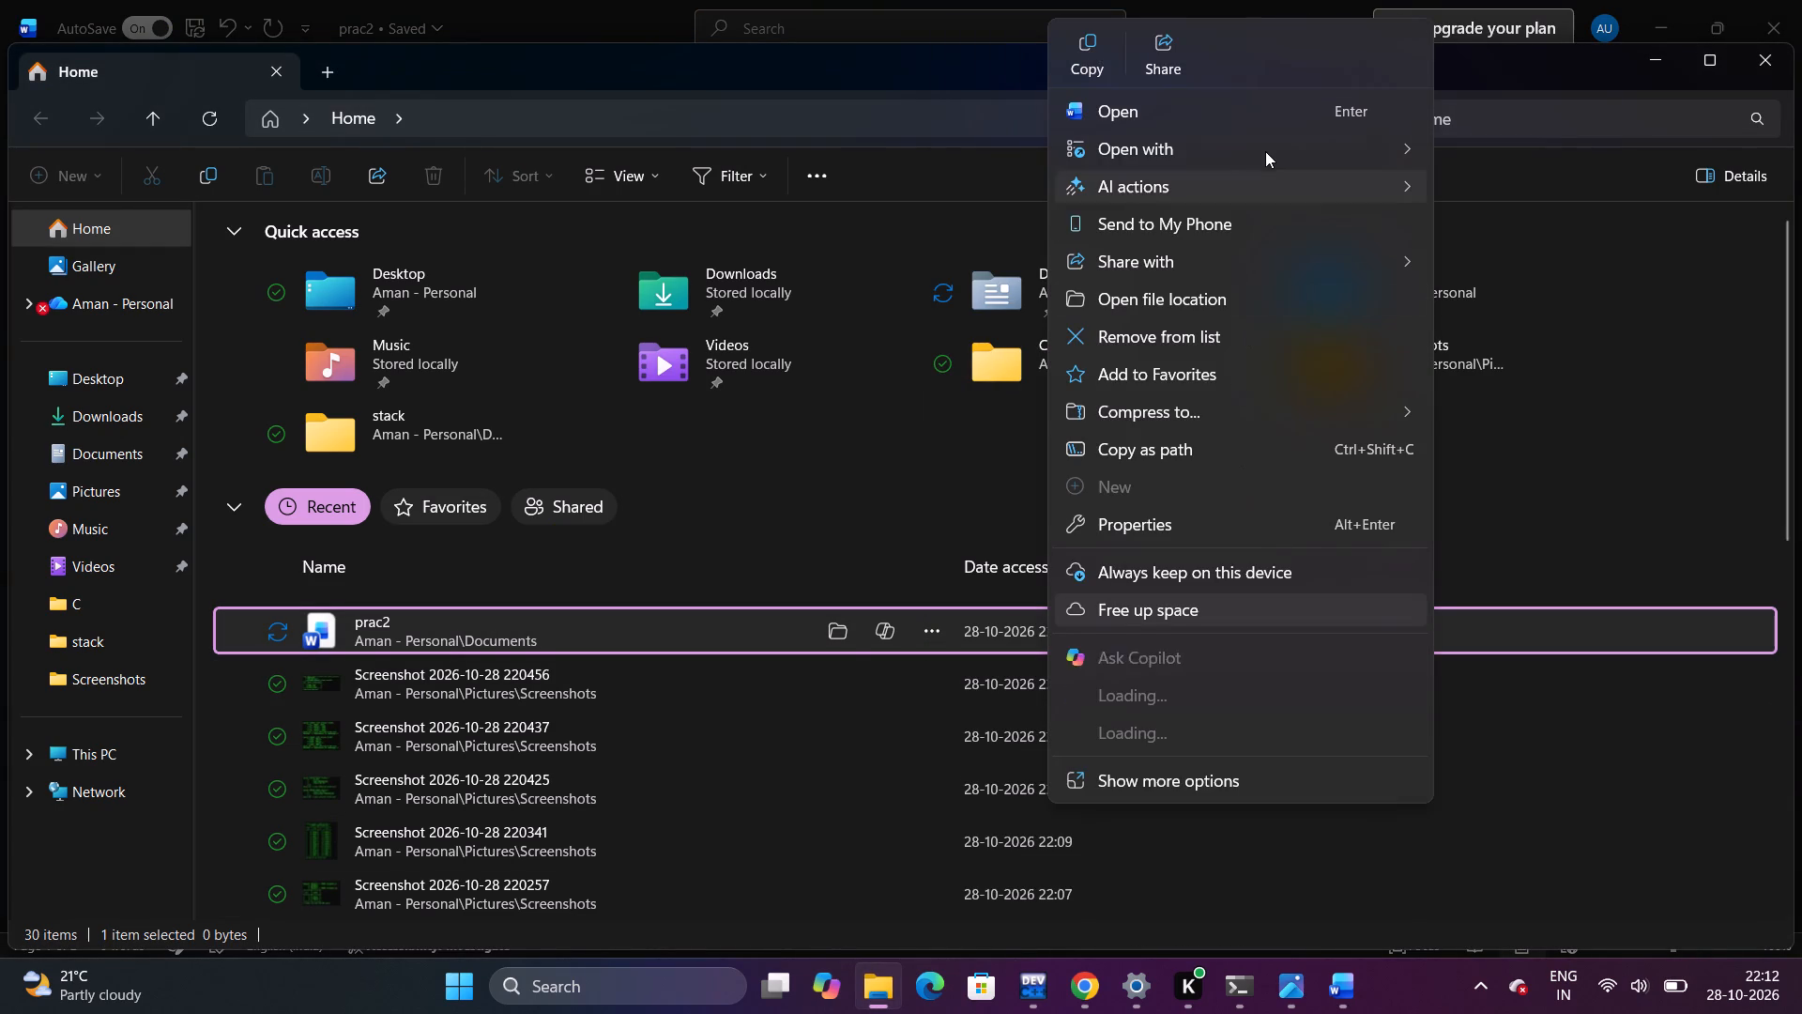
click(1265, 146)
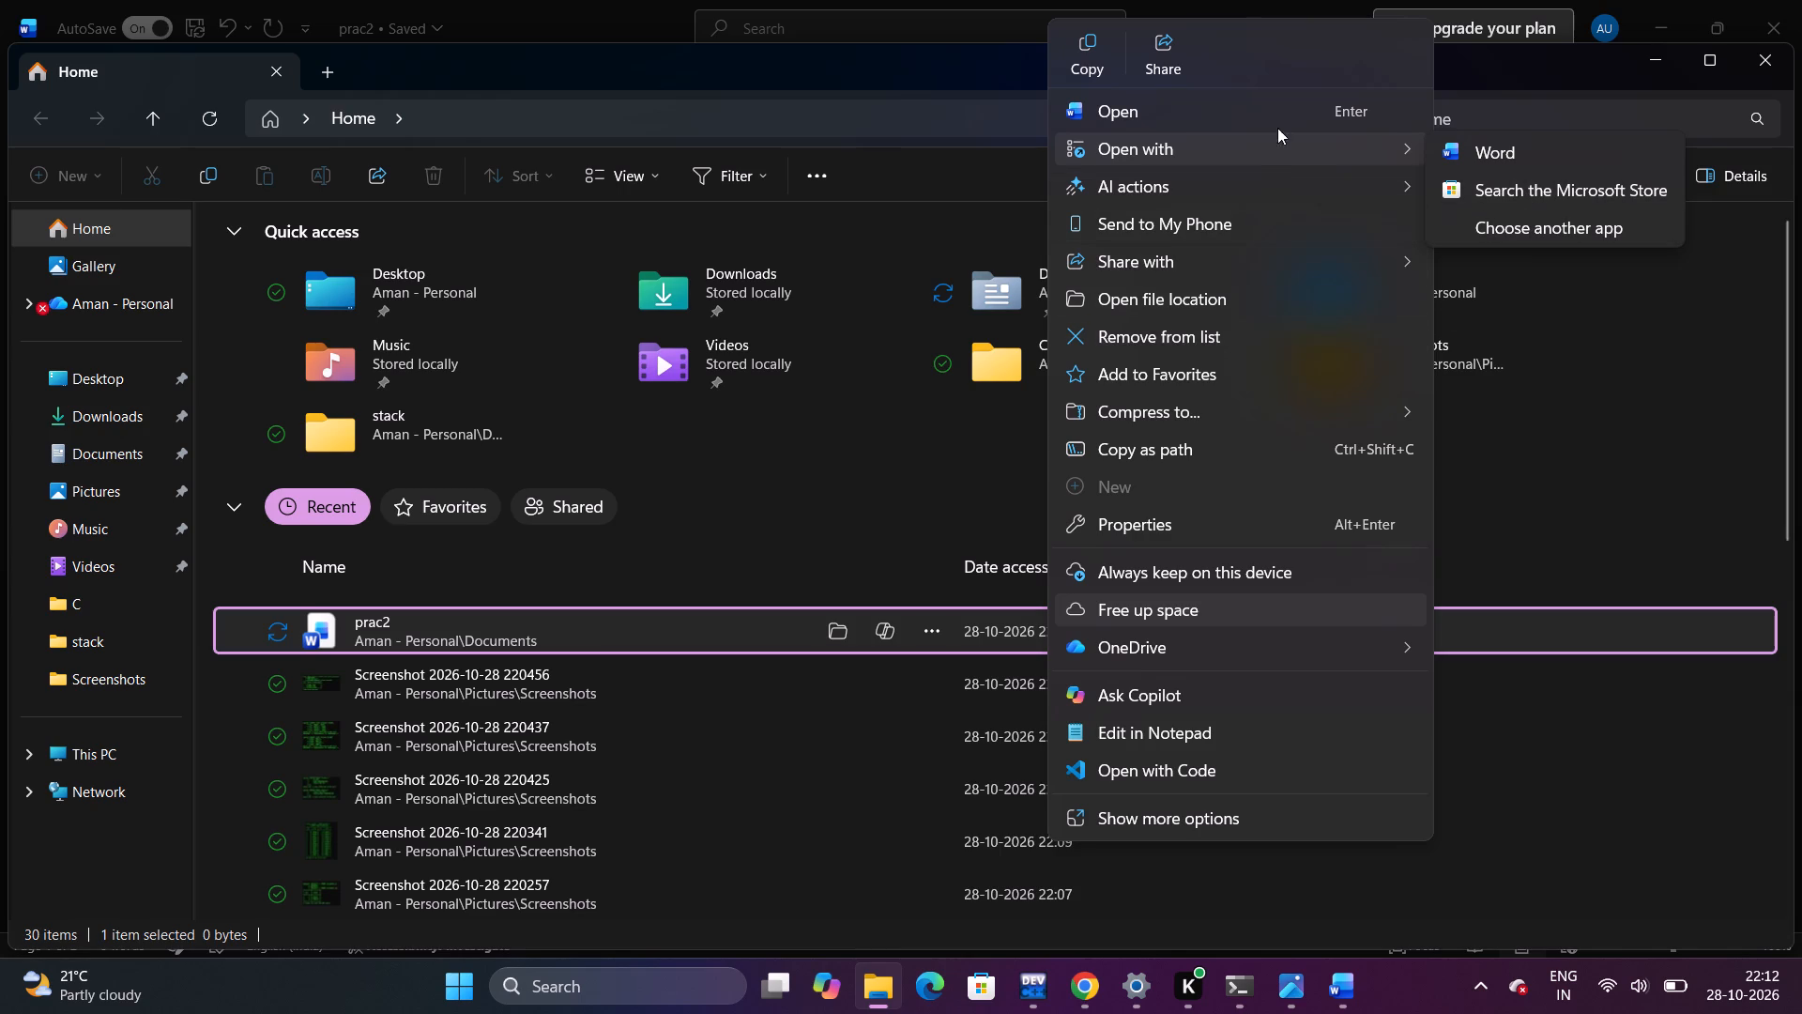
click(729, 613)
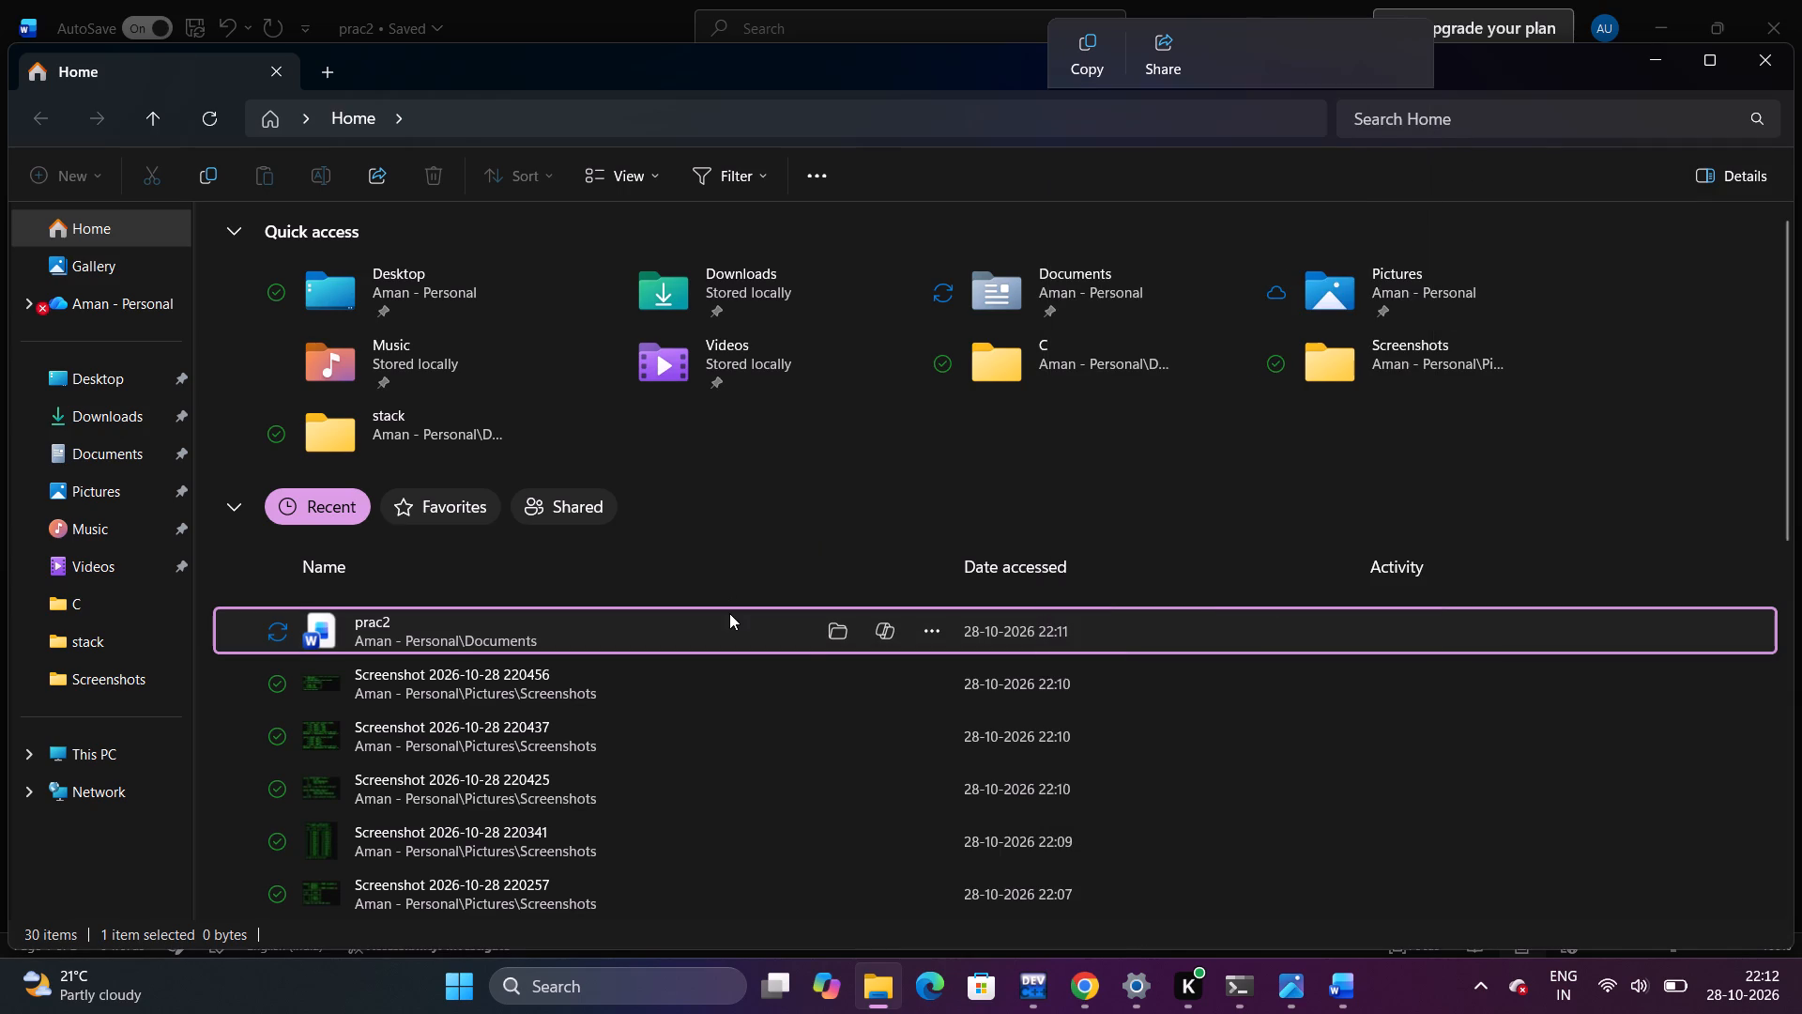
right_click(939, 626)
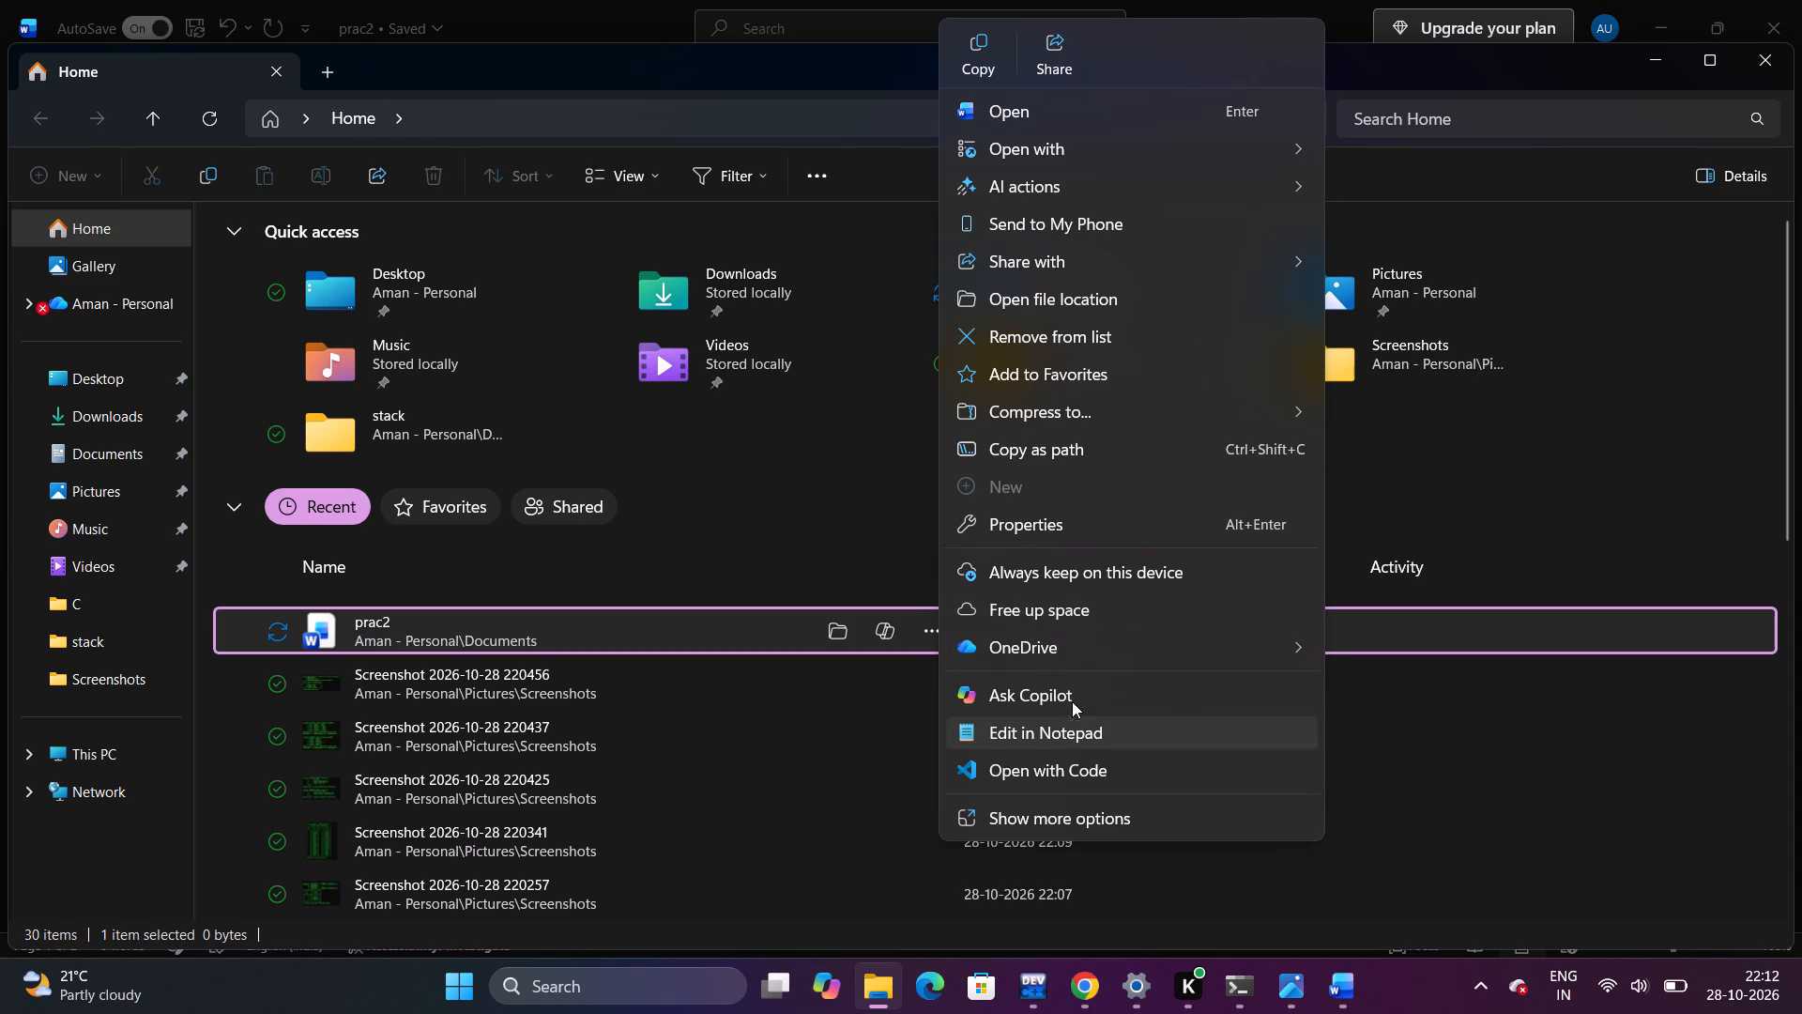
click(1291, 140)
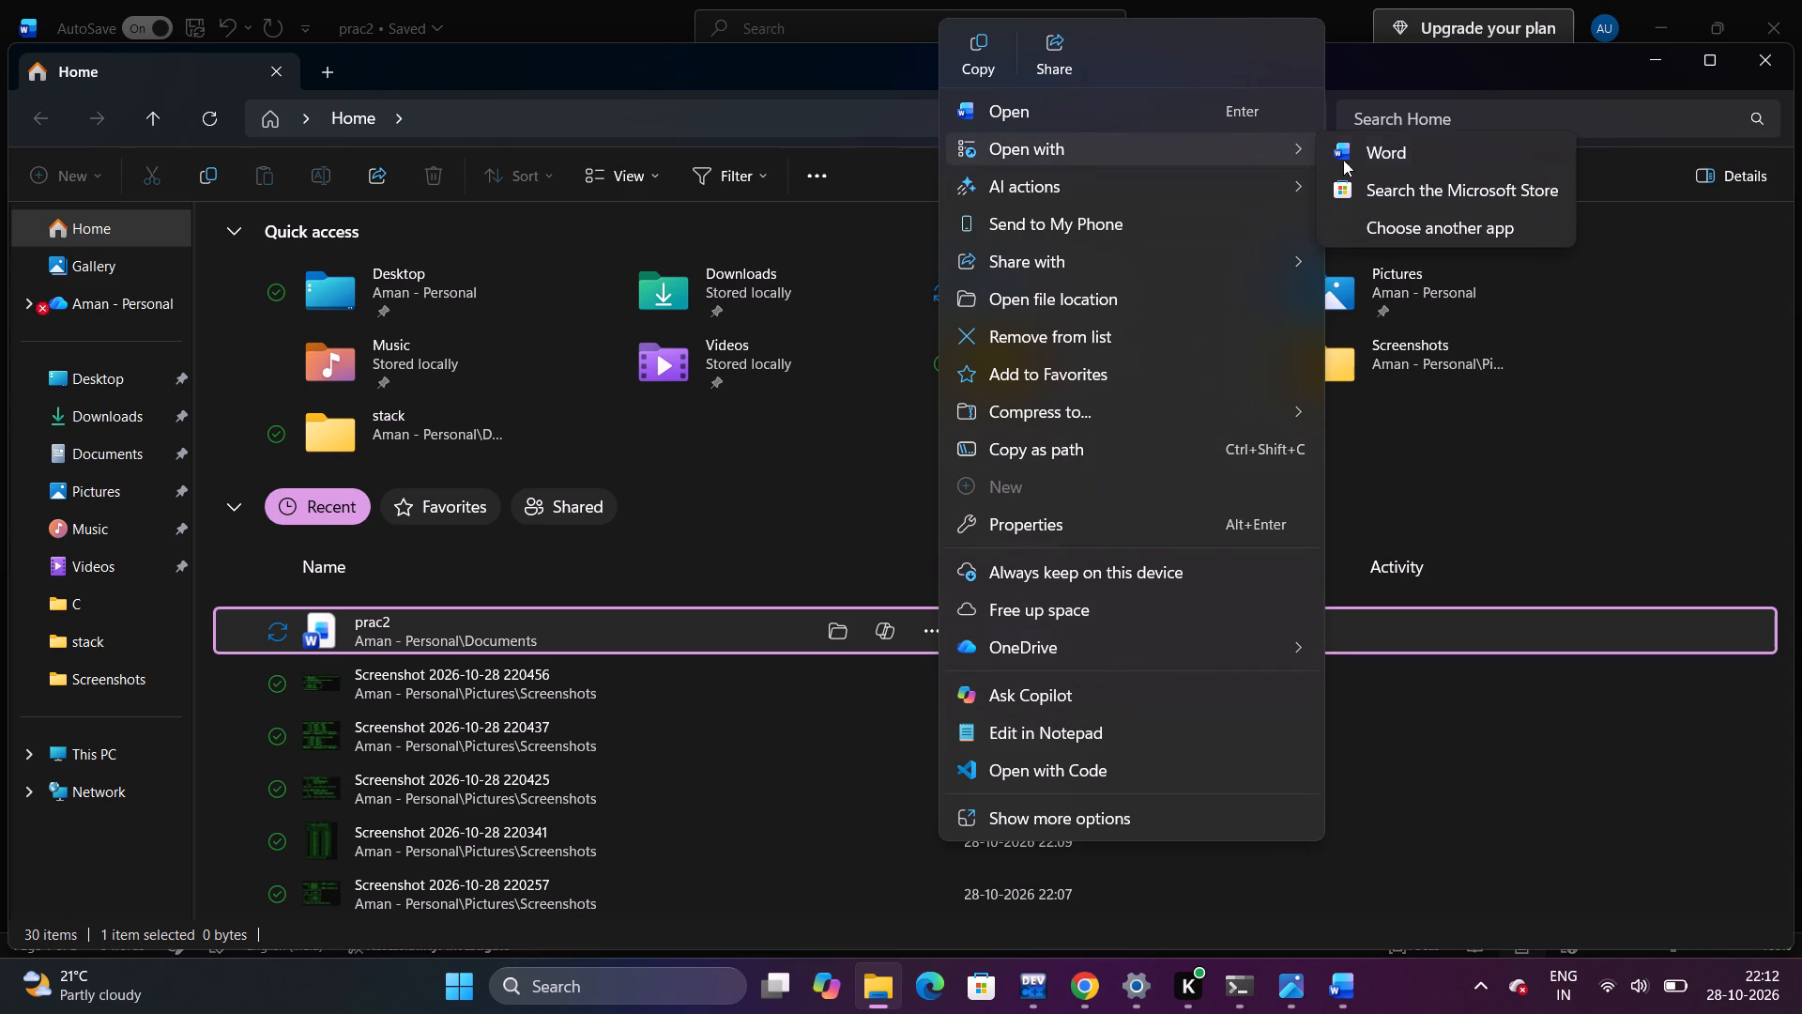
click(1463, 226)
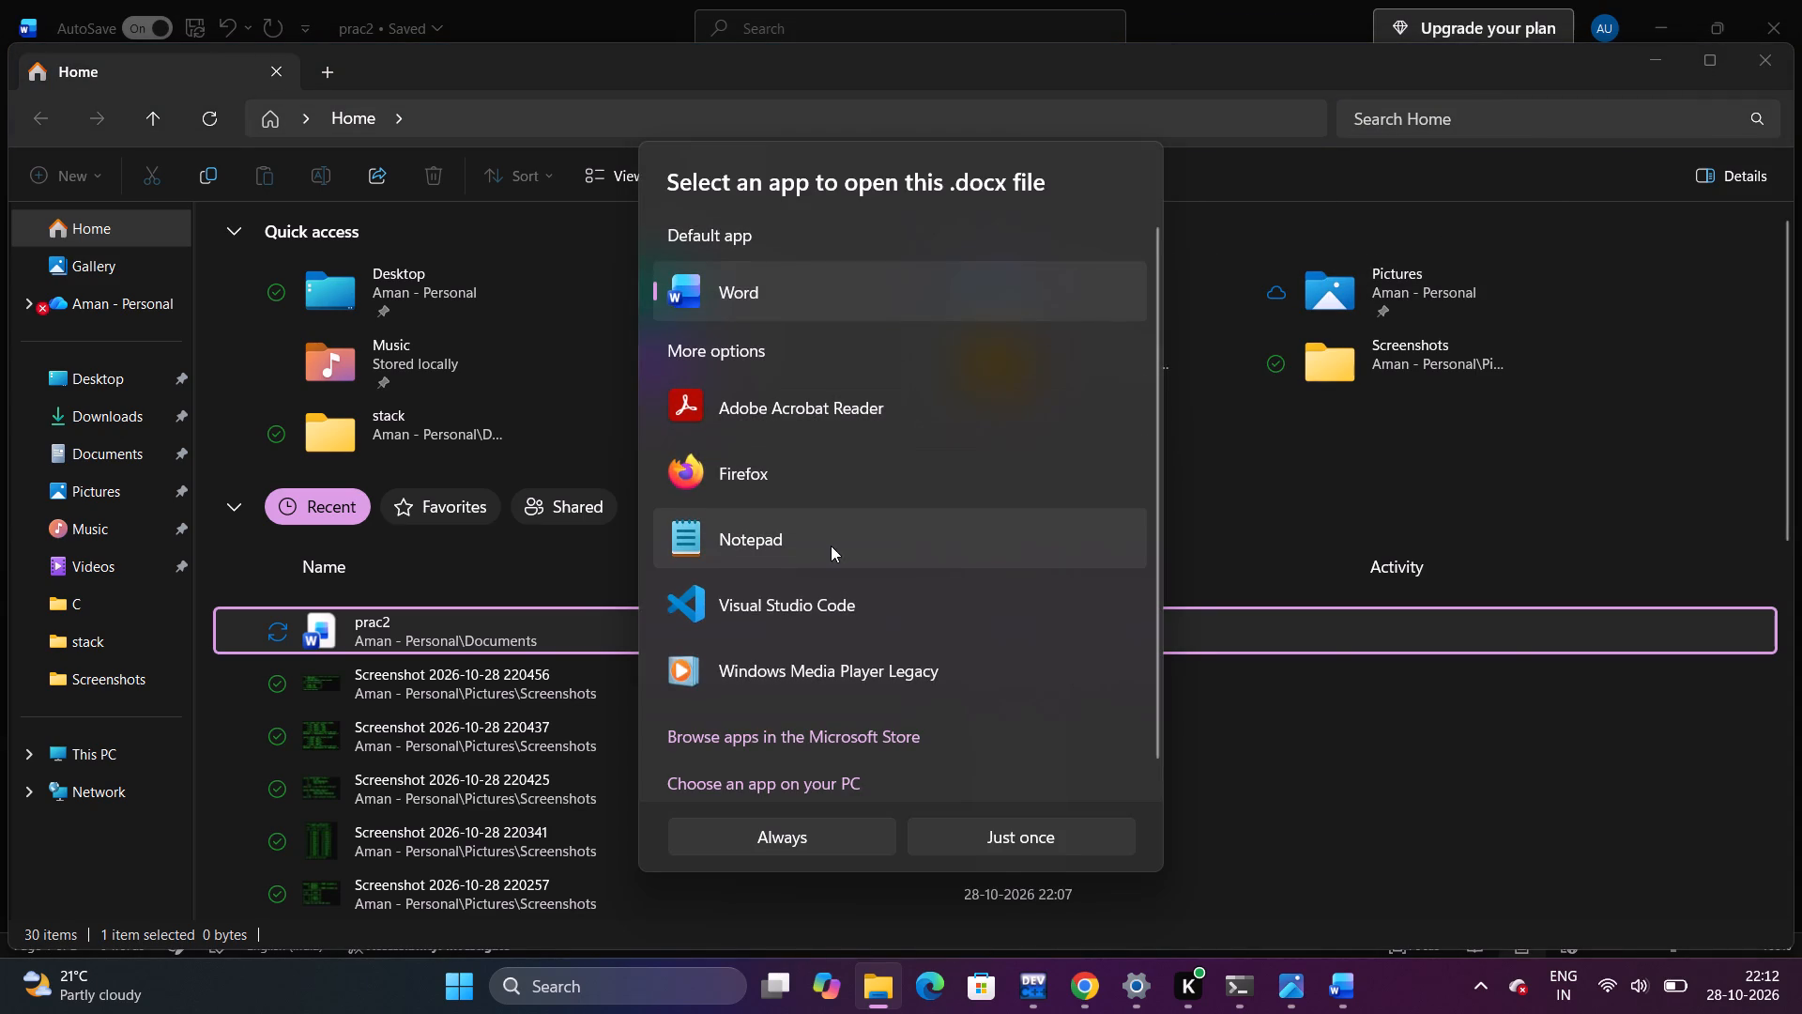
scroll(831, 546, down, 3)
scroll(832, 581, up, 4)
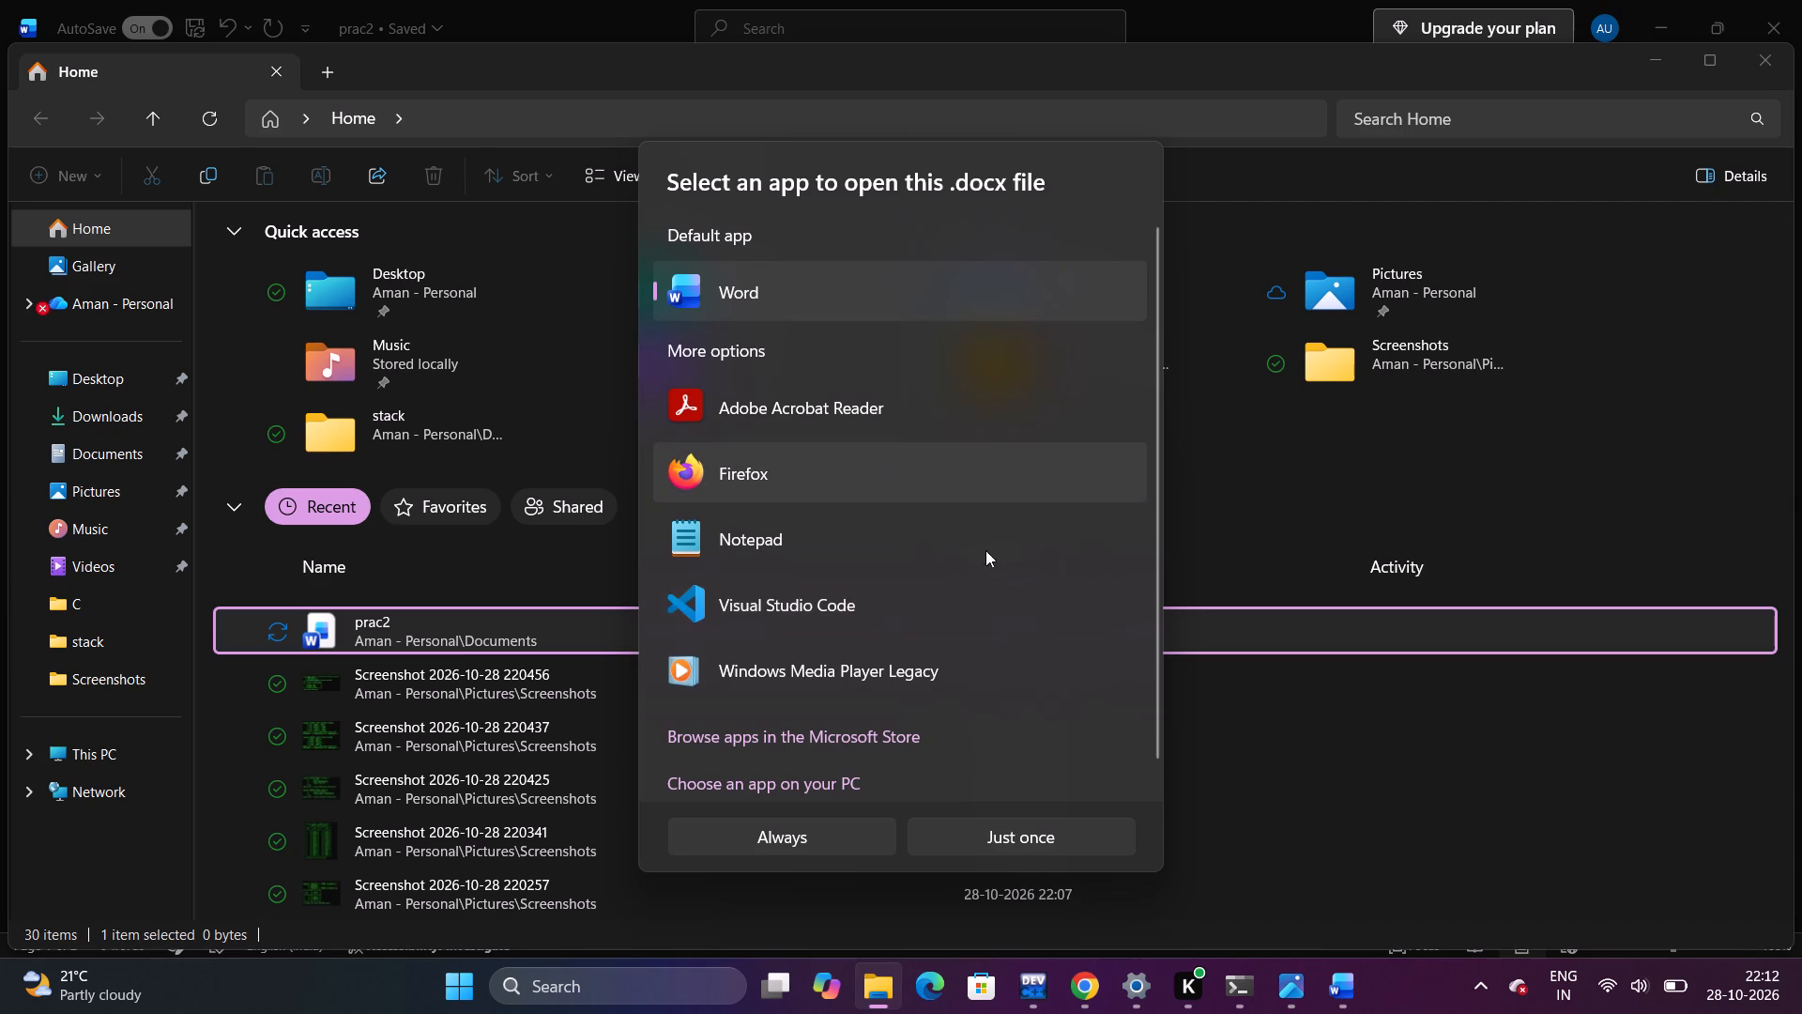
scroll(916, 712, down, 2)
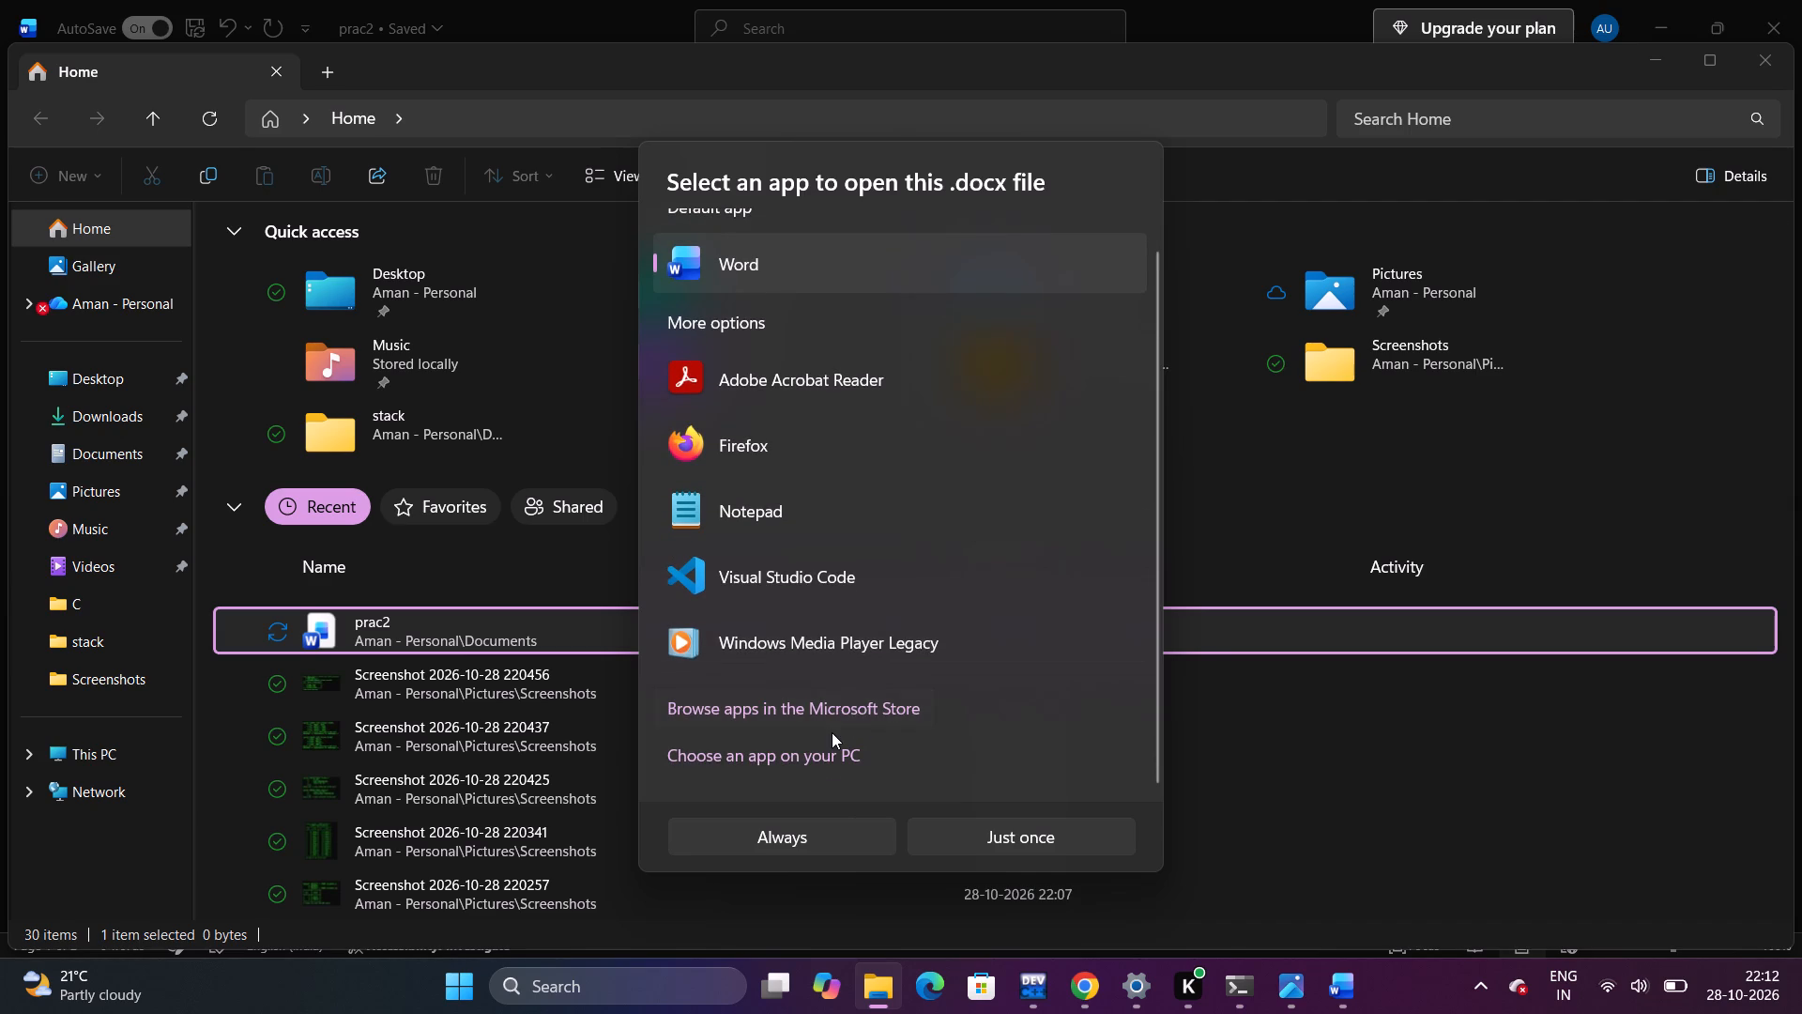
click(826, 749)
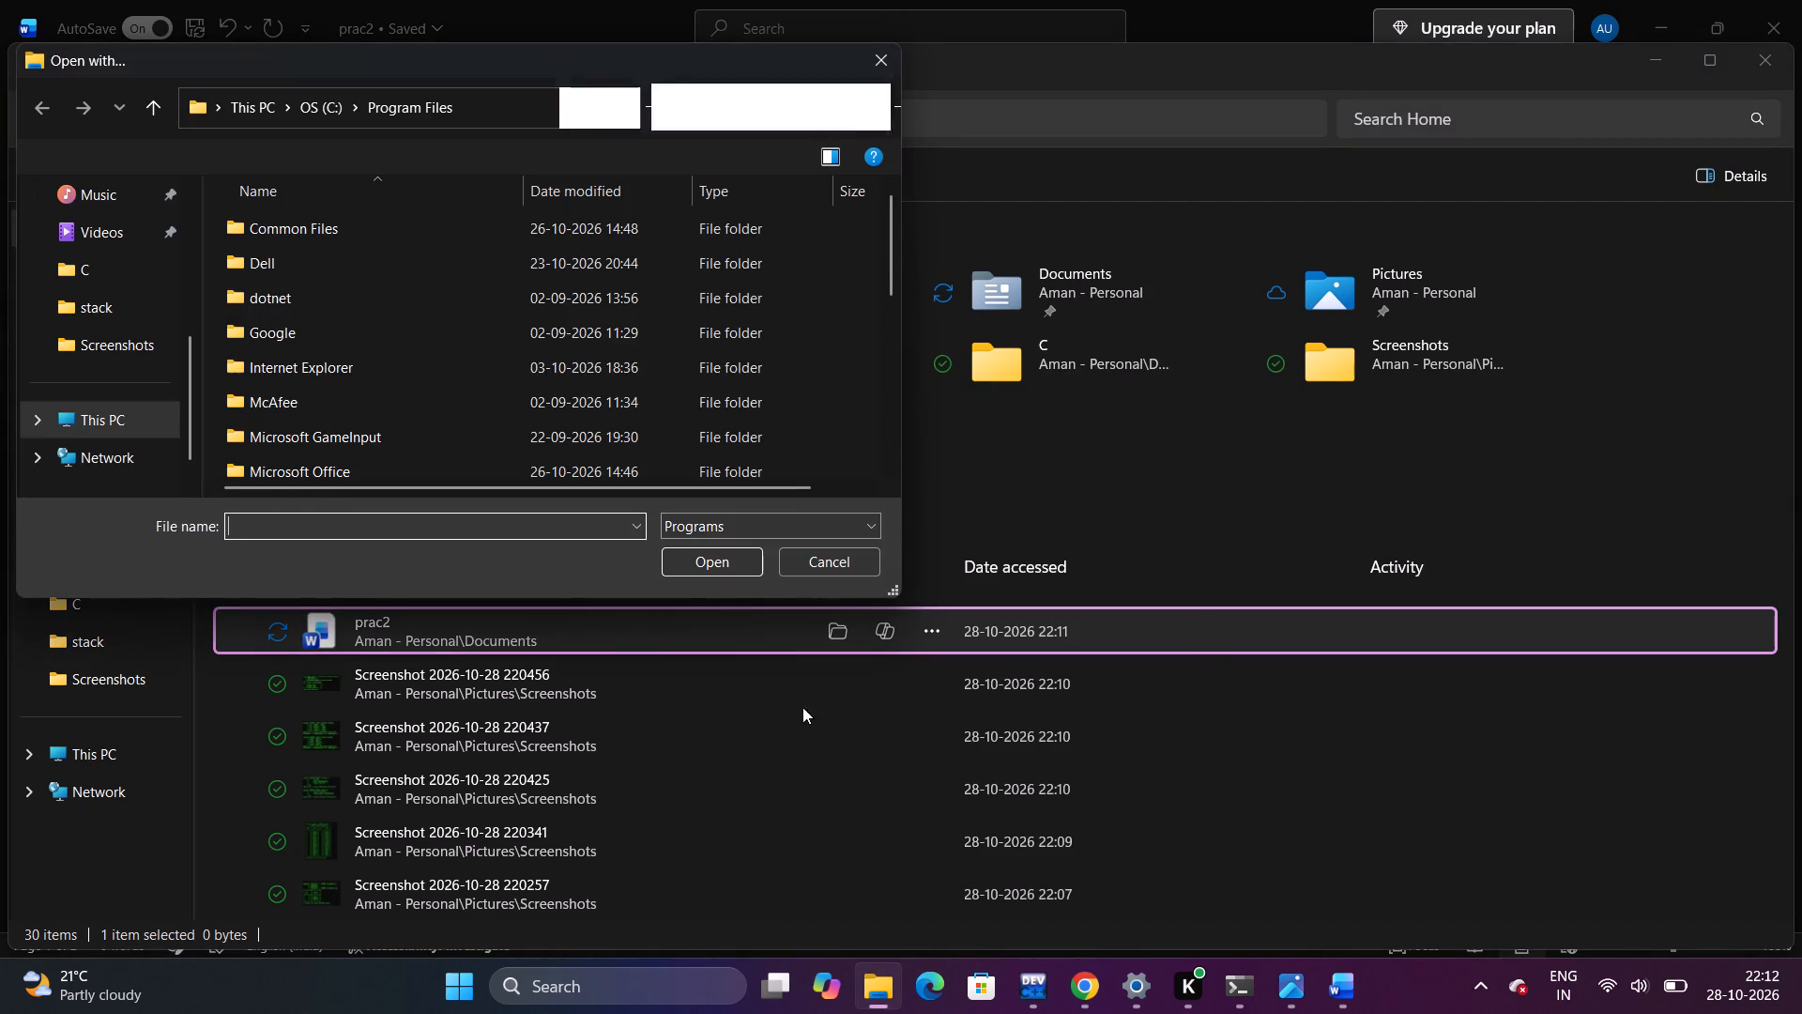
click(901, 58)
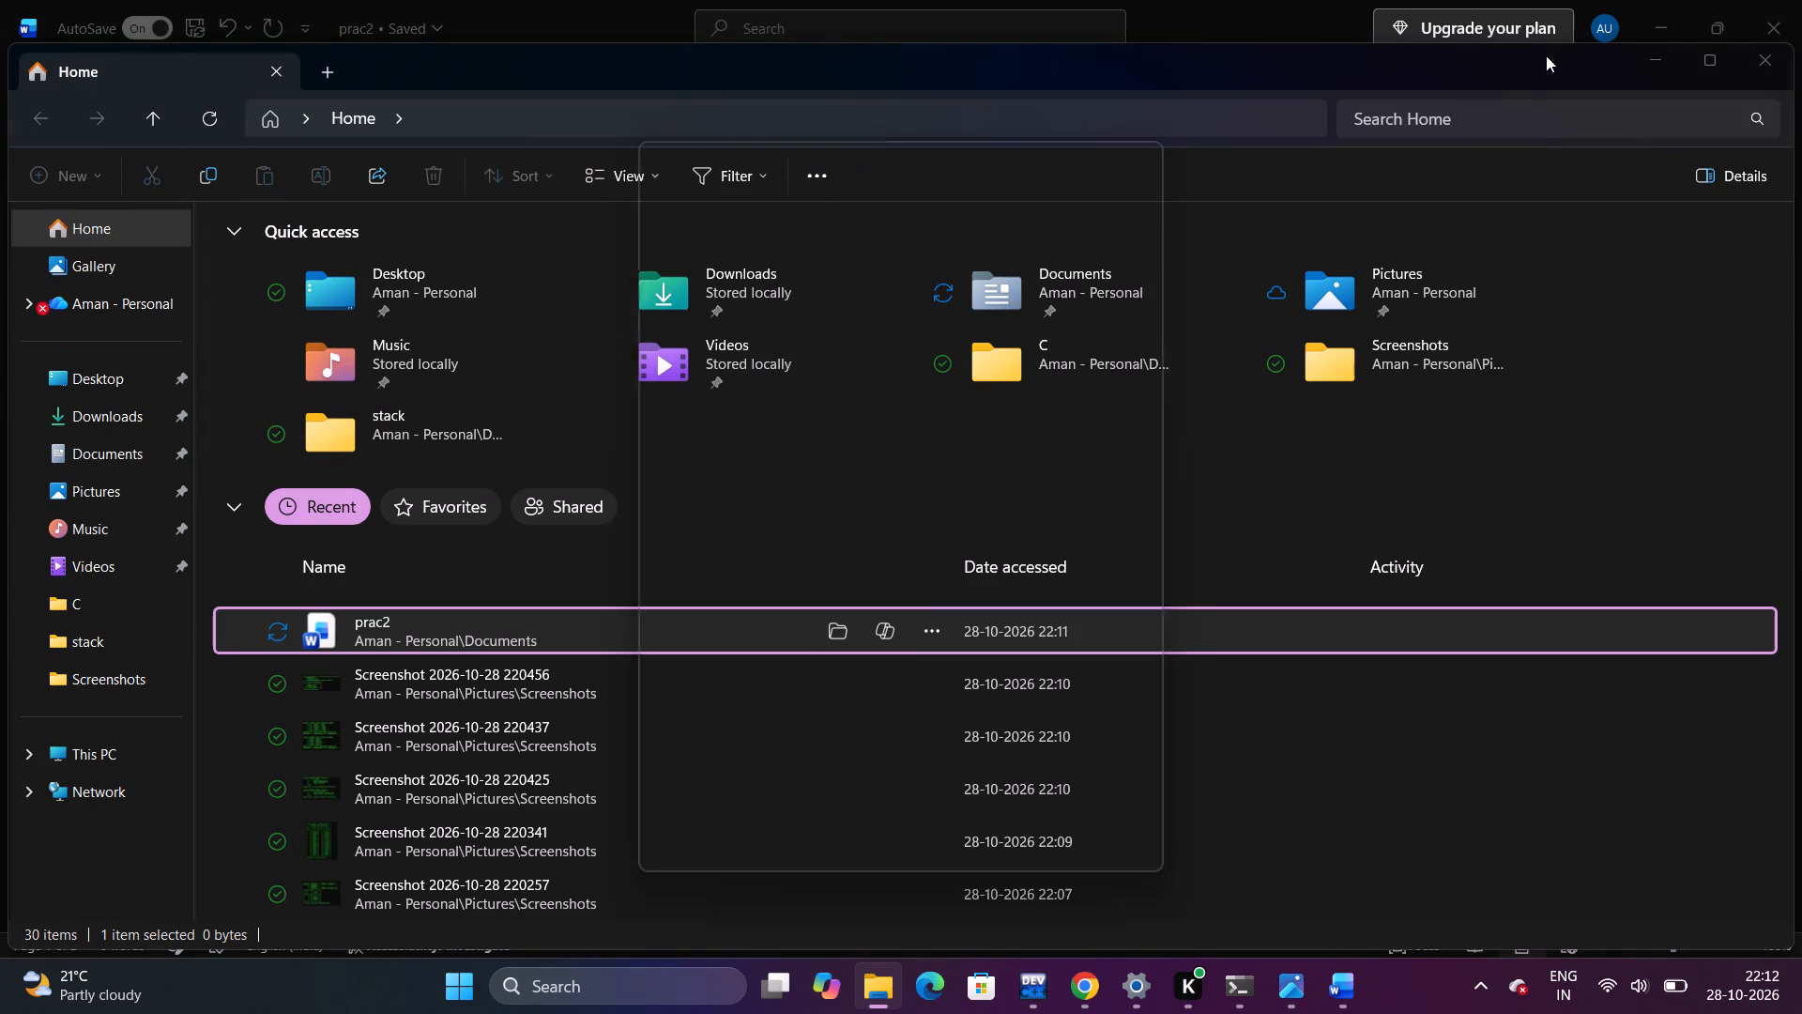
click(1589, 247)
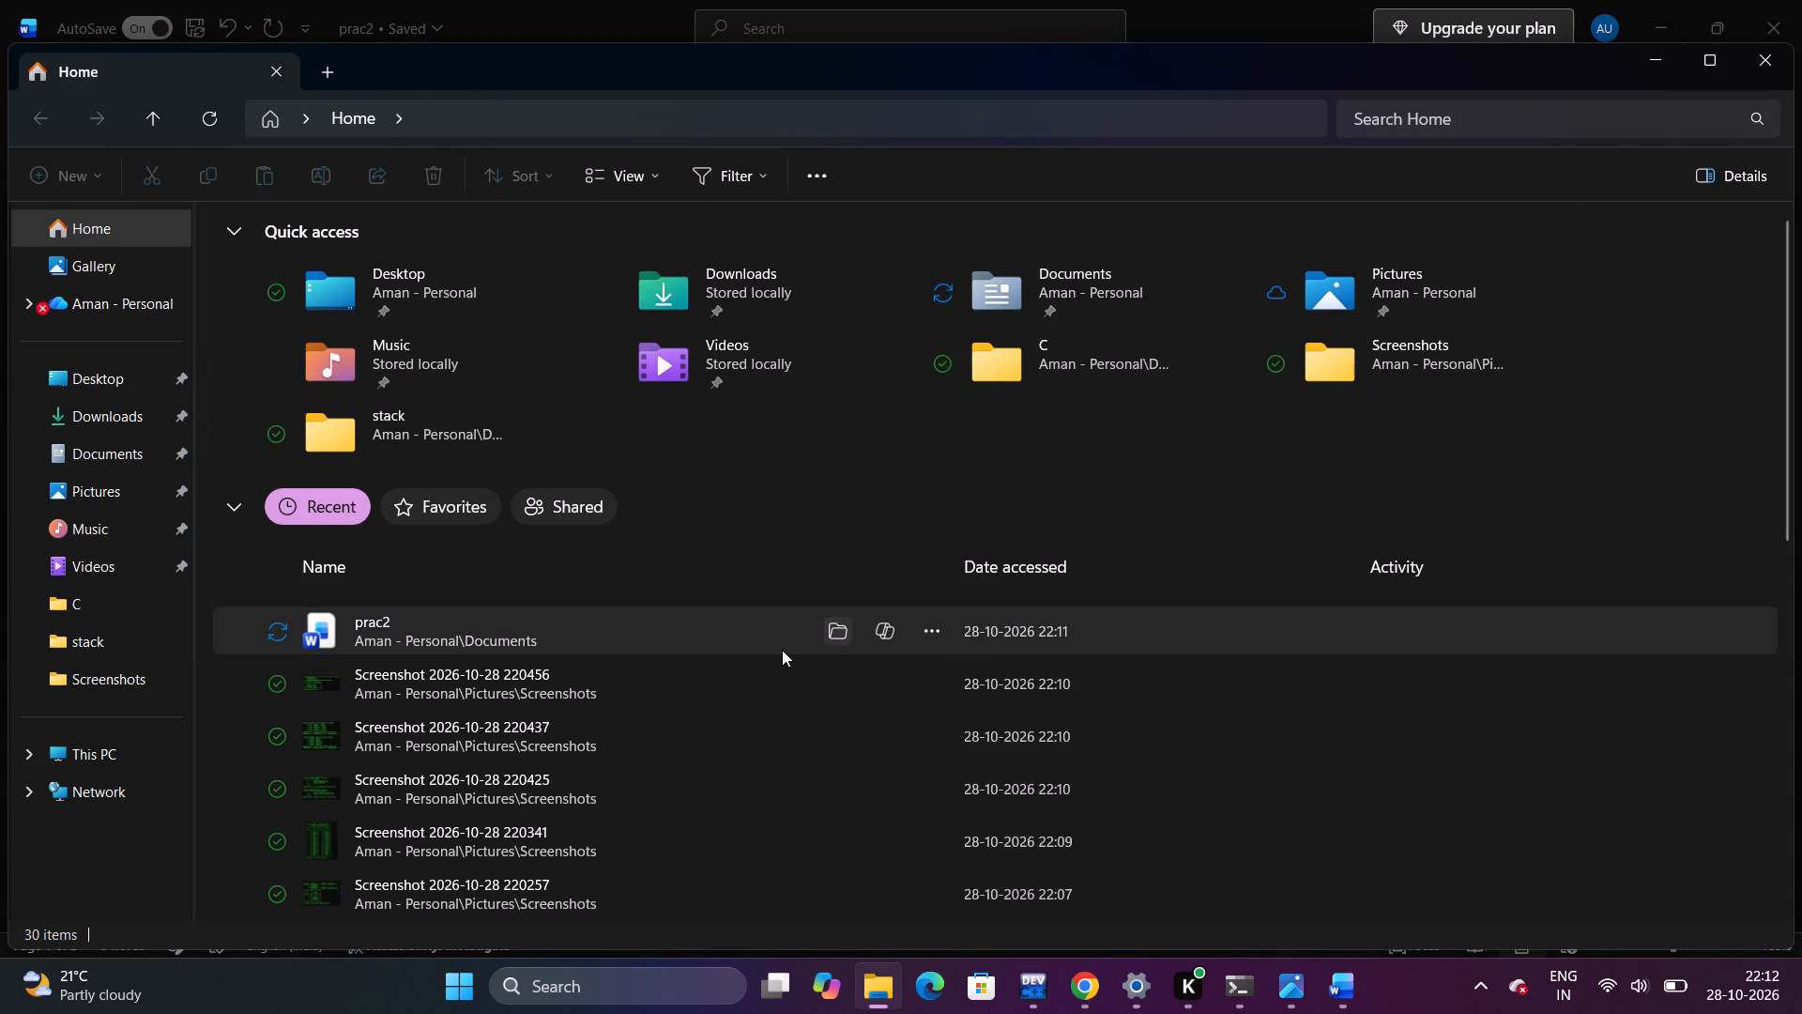
Remove prac2 from File Explorer's recent files list and minimize File Explorer.
click(935, 631)
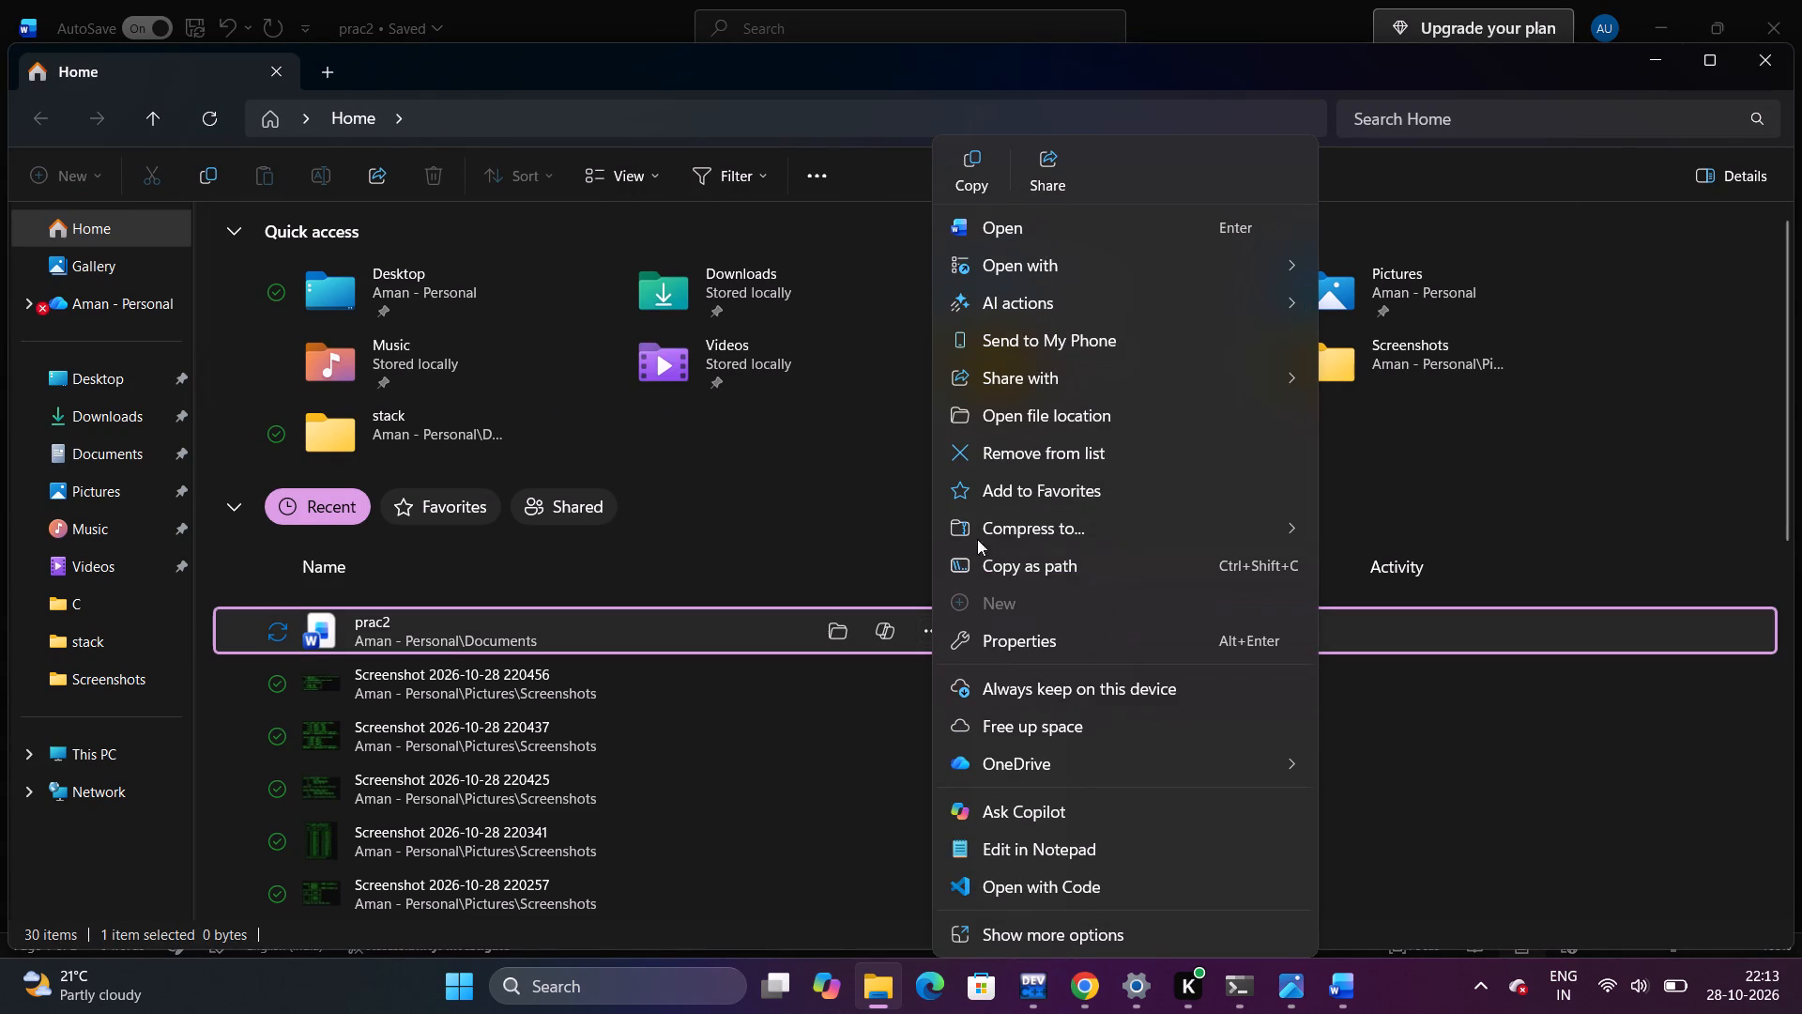
scroll(1017, 791, down, 2)
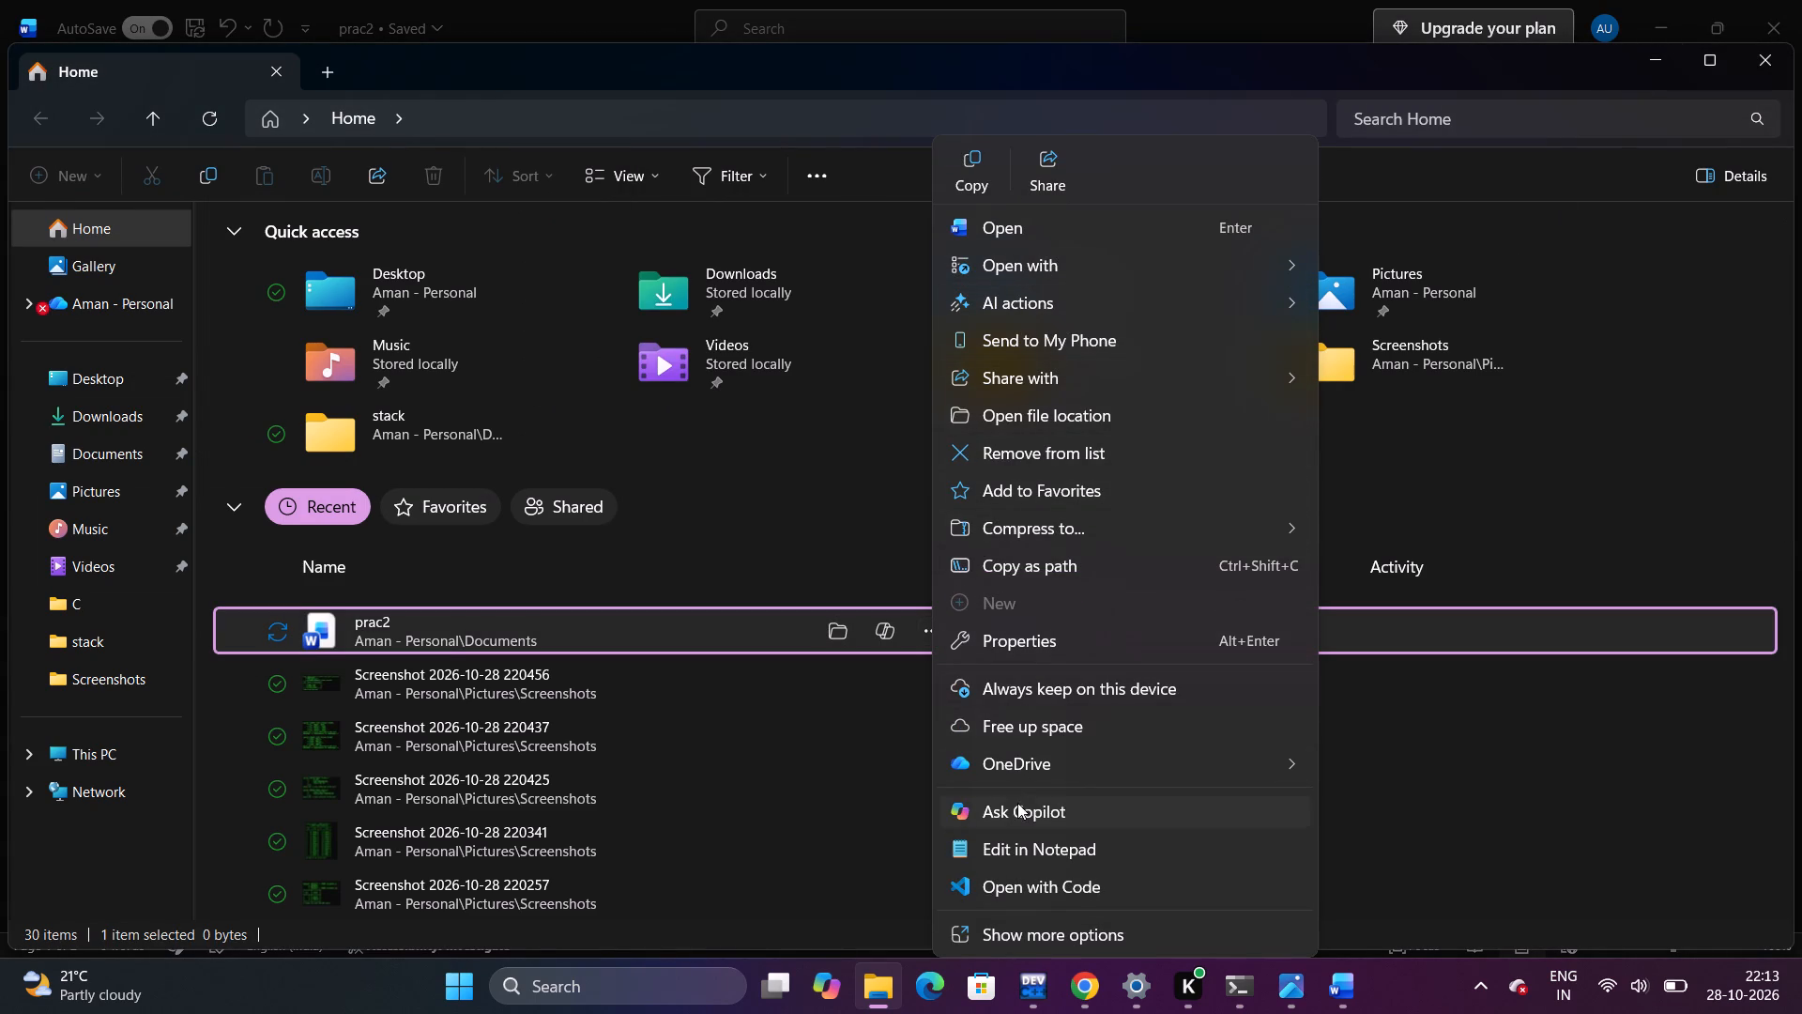
scroll(1017, 803, down, 2)
scroll(1037, 720, up, 1)
click(1034, 452)
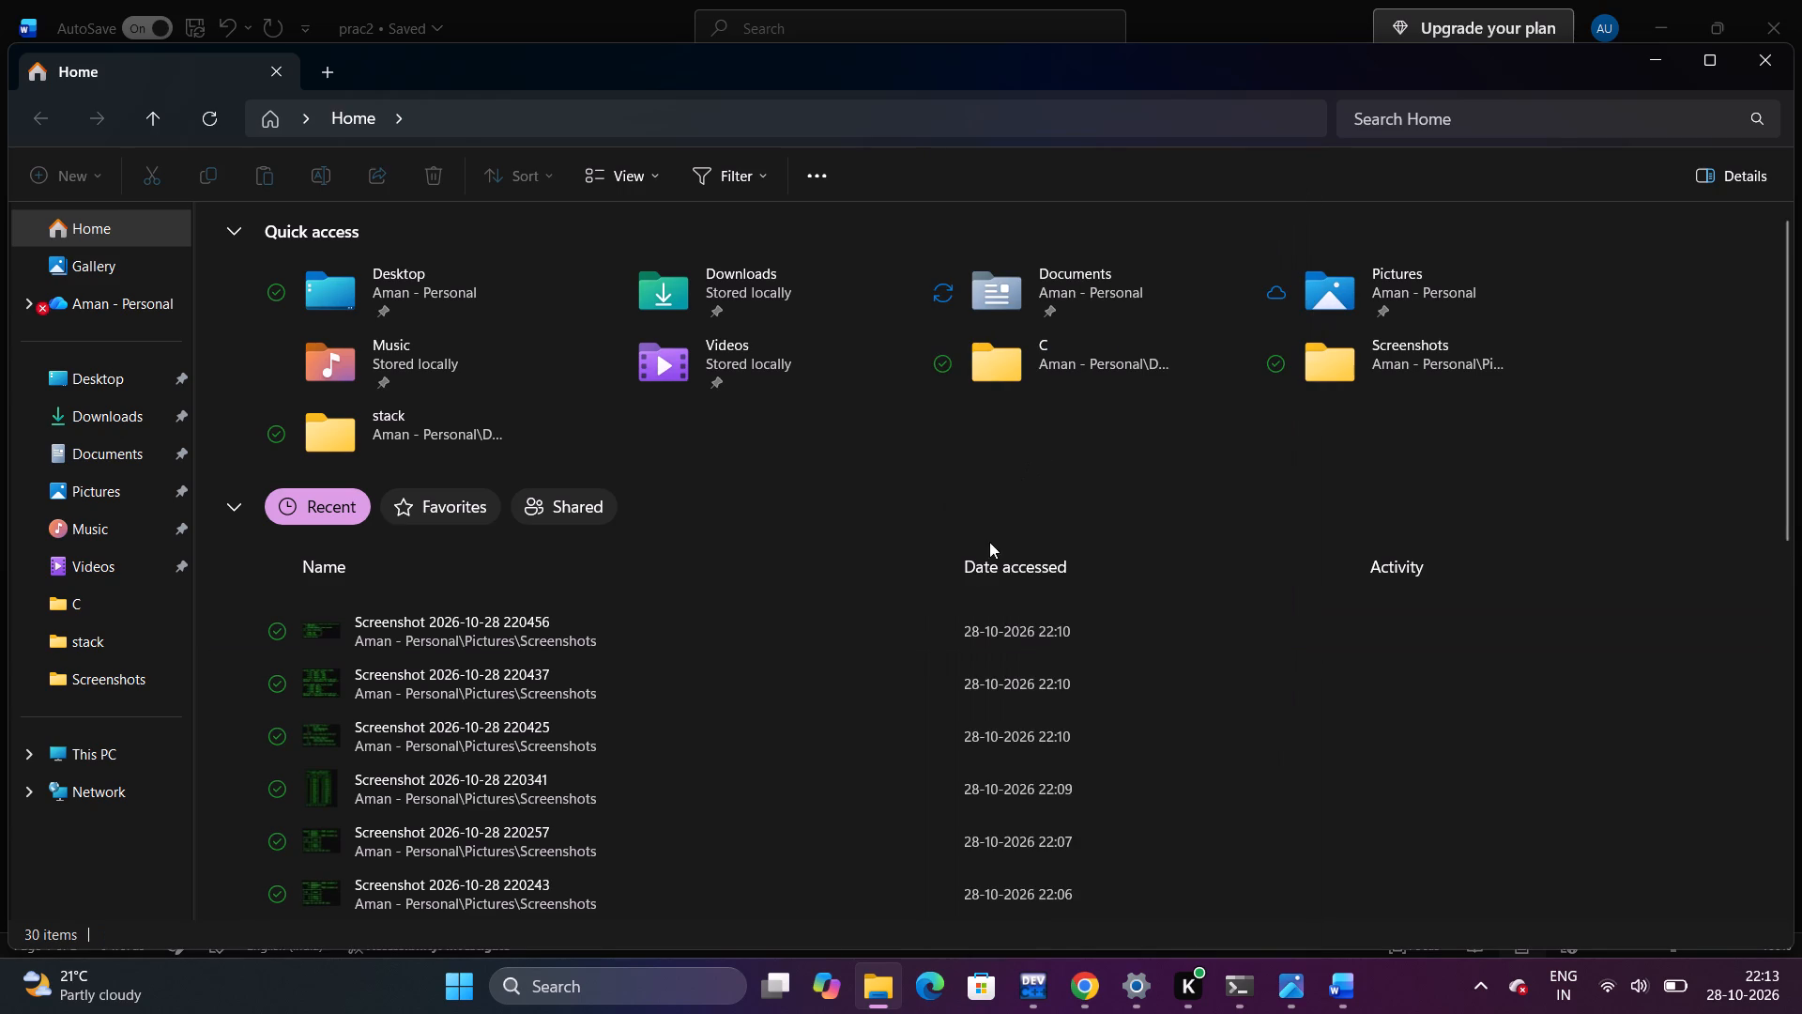
click(1658, 55)
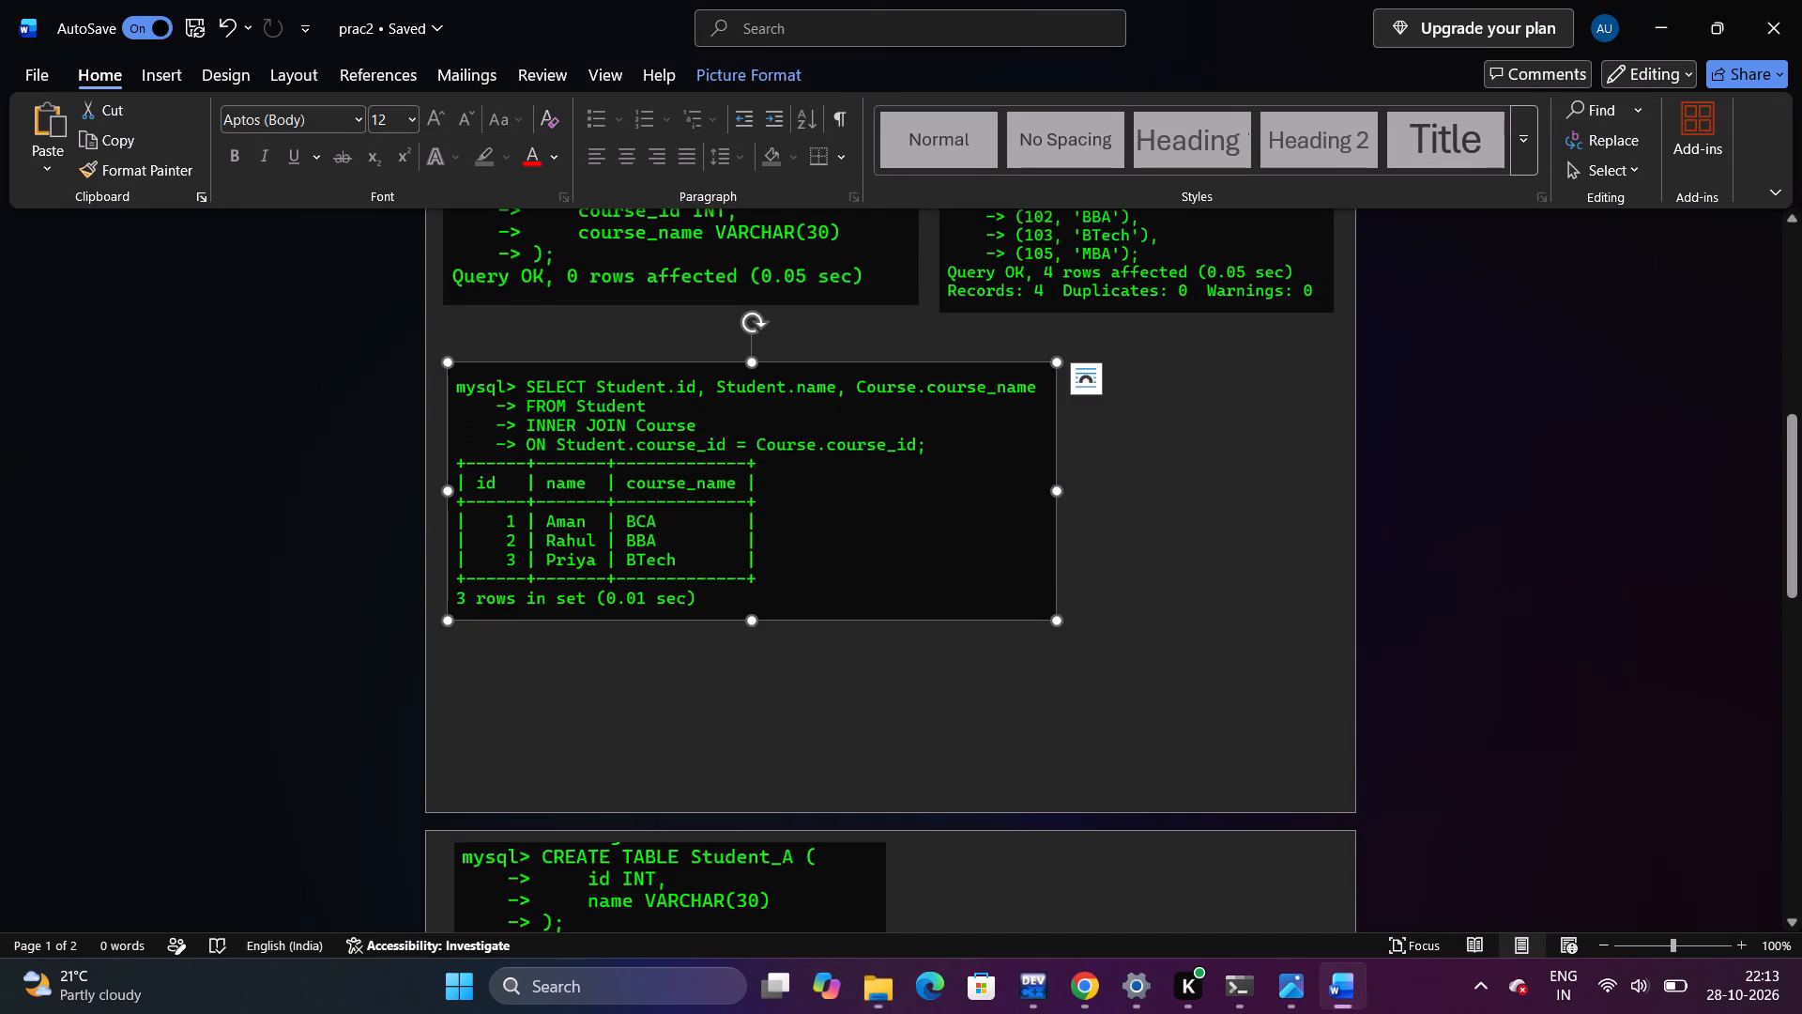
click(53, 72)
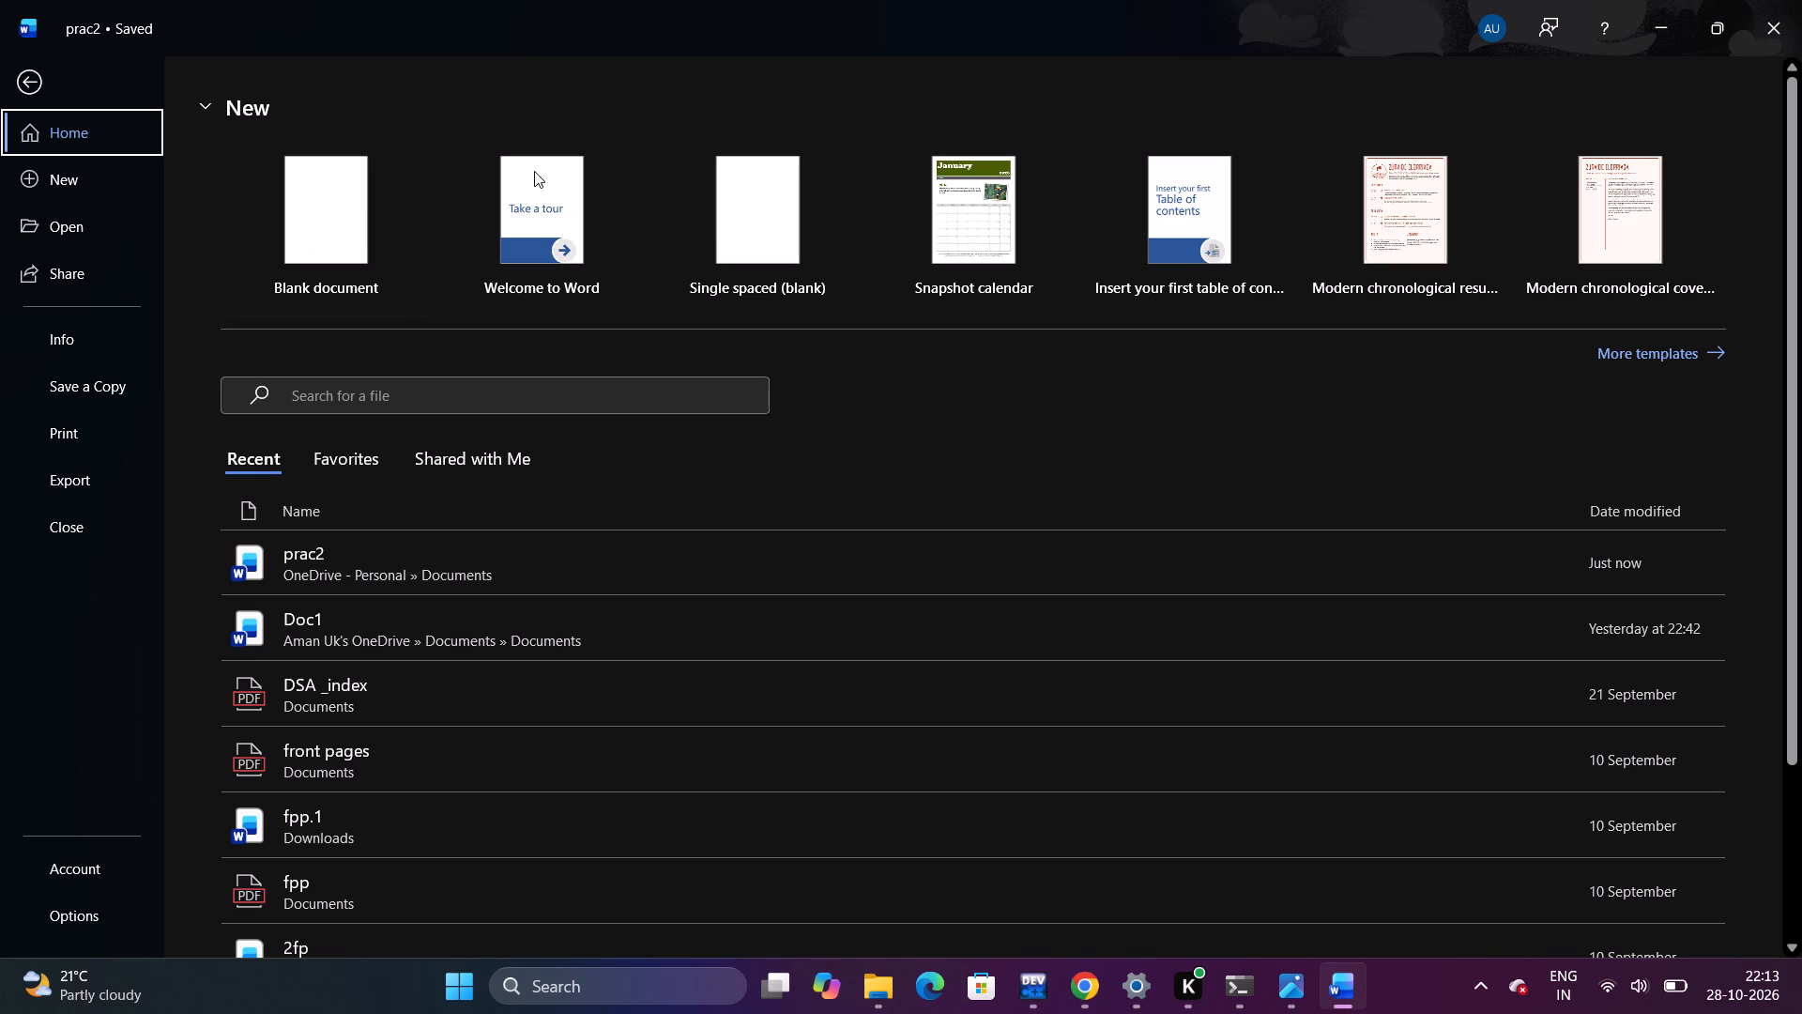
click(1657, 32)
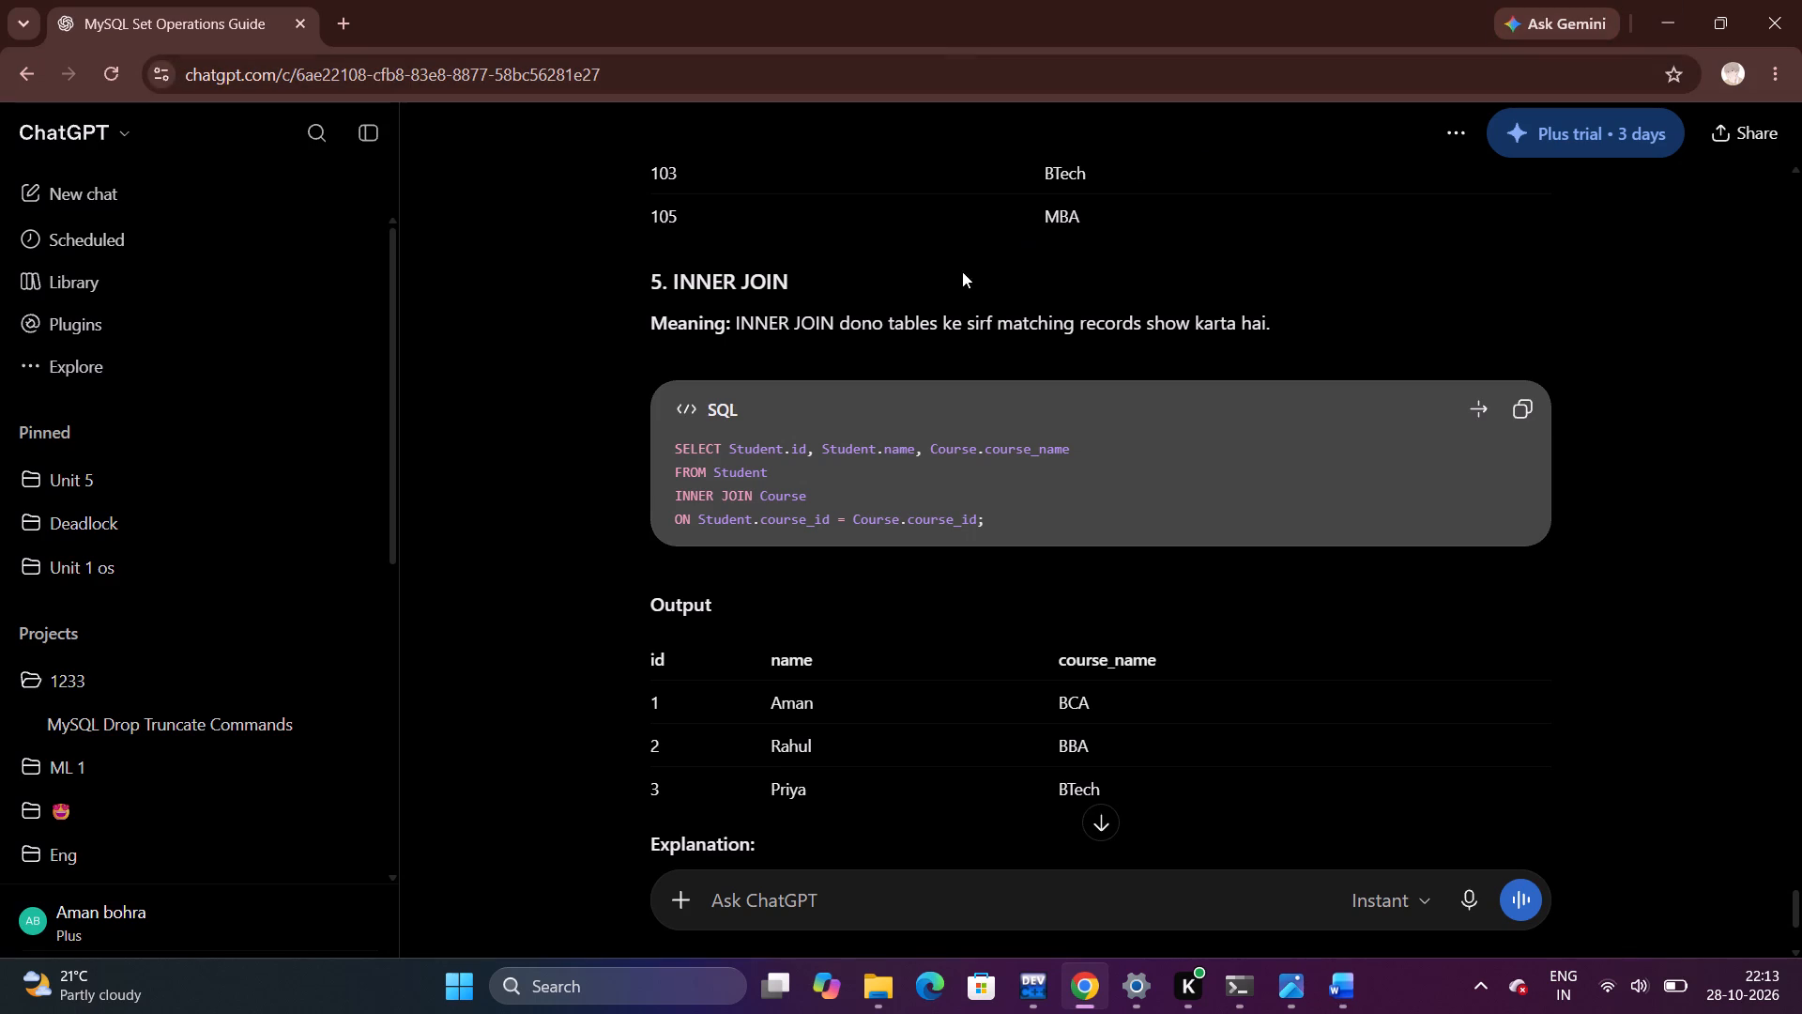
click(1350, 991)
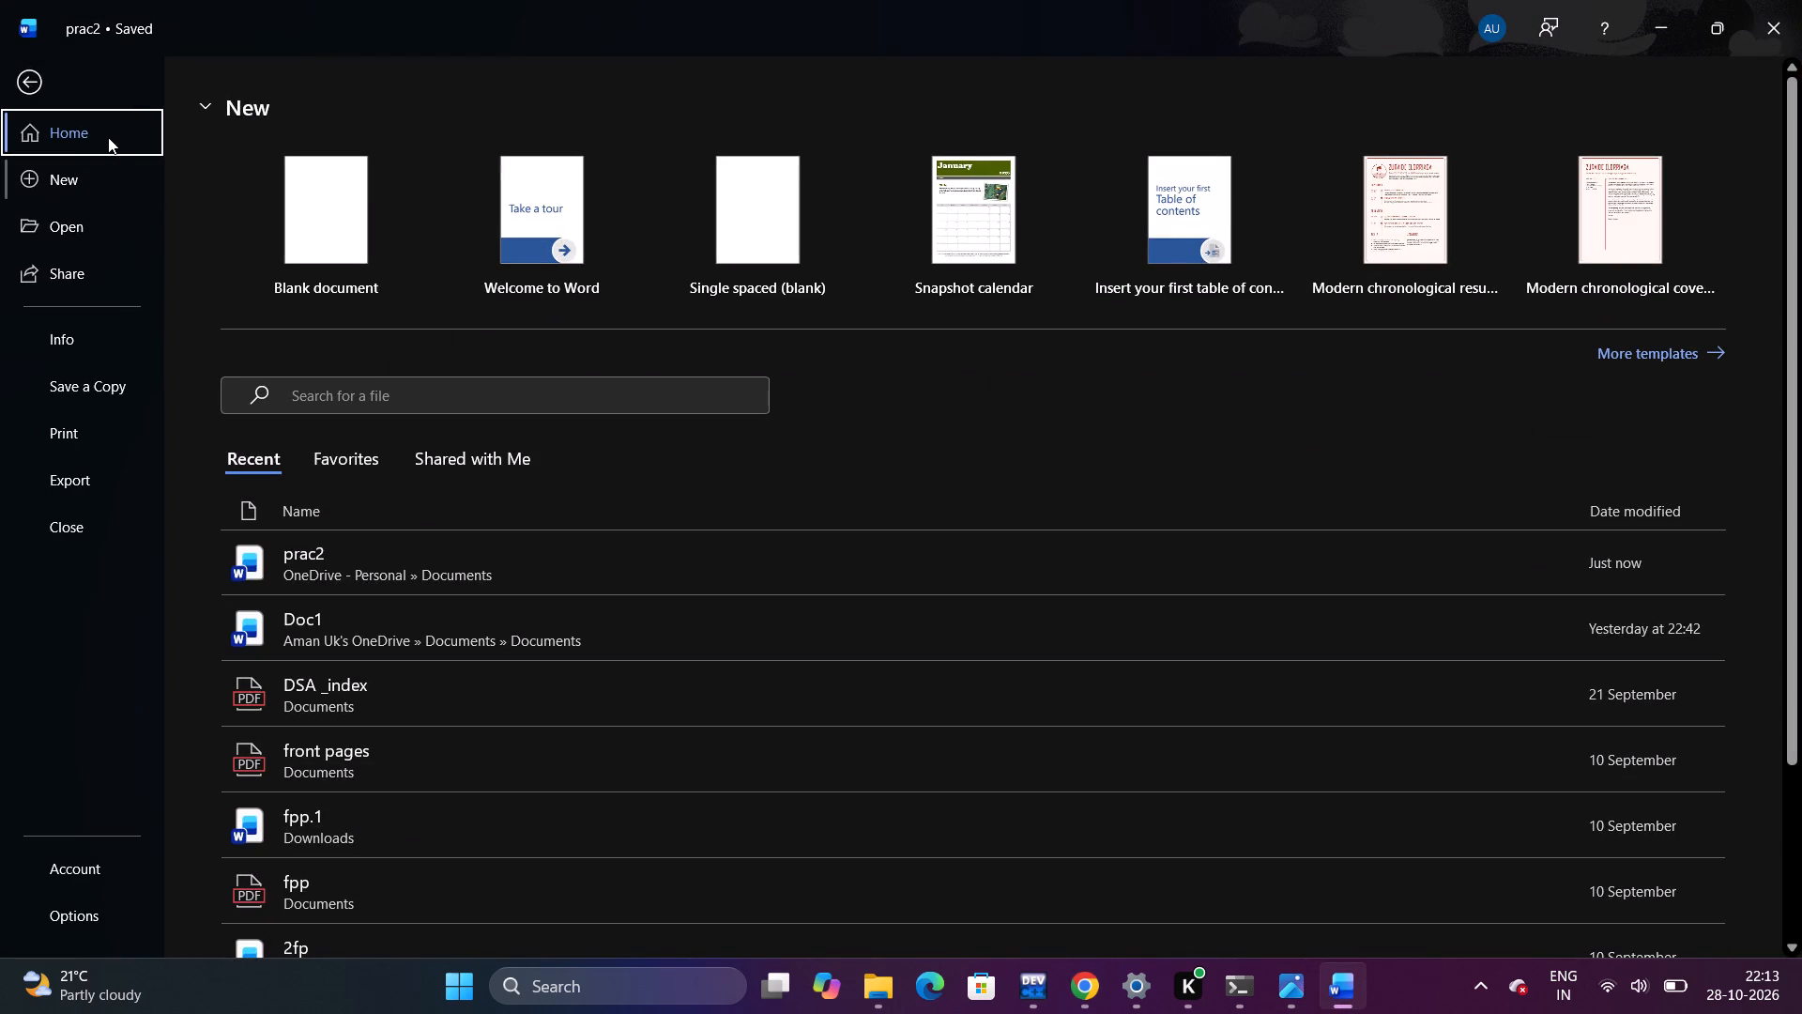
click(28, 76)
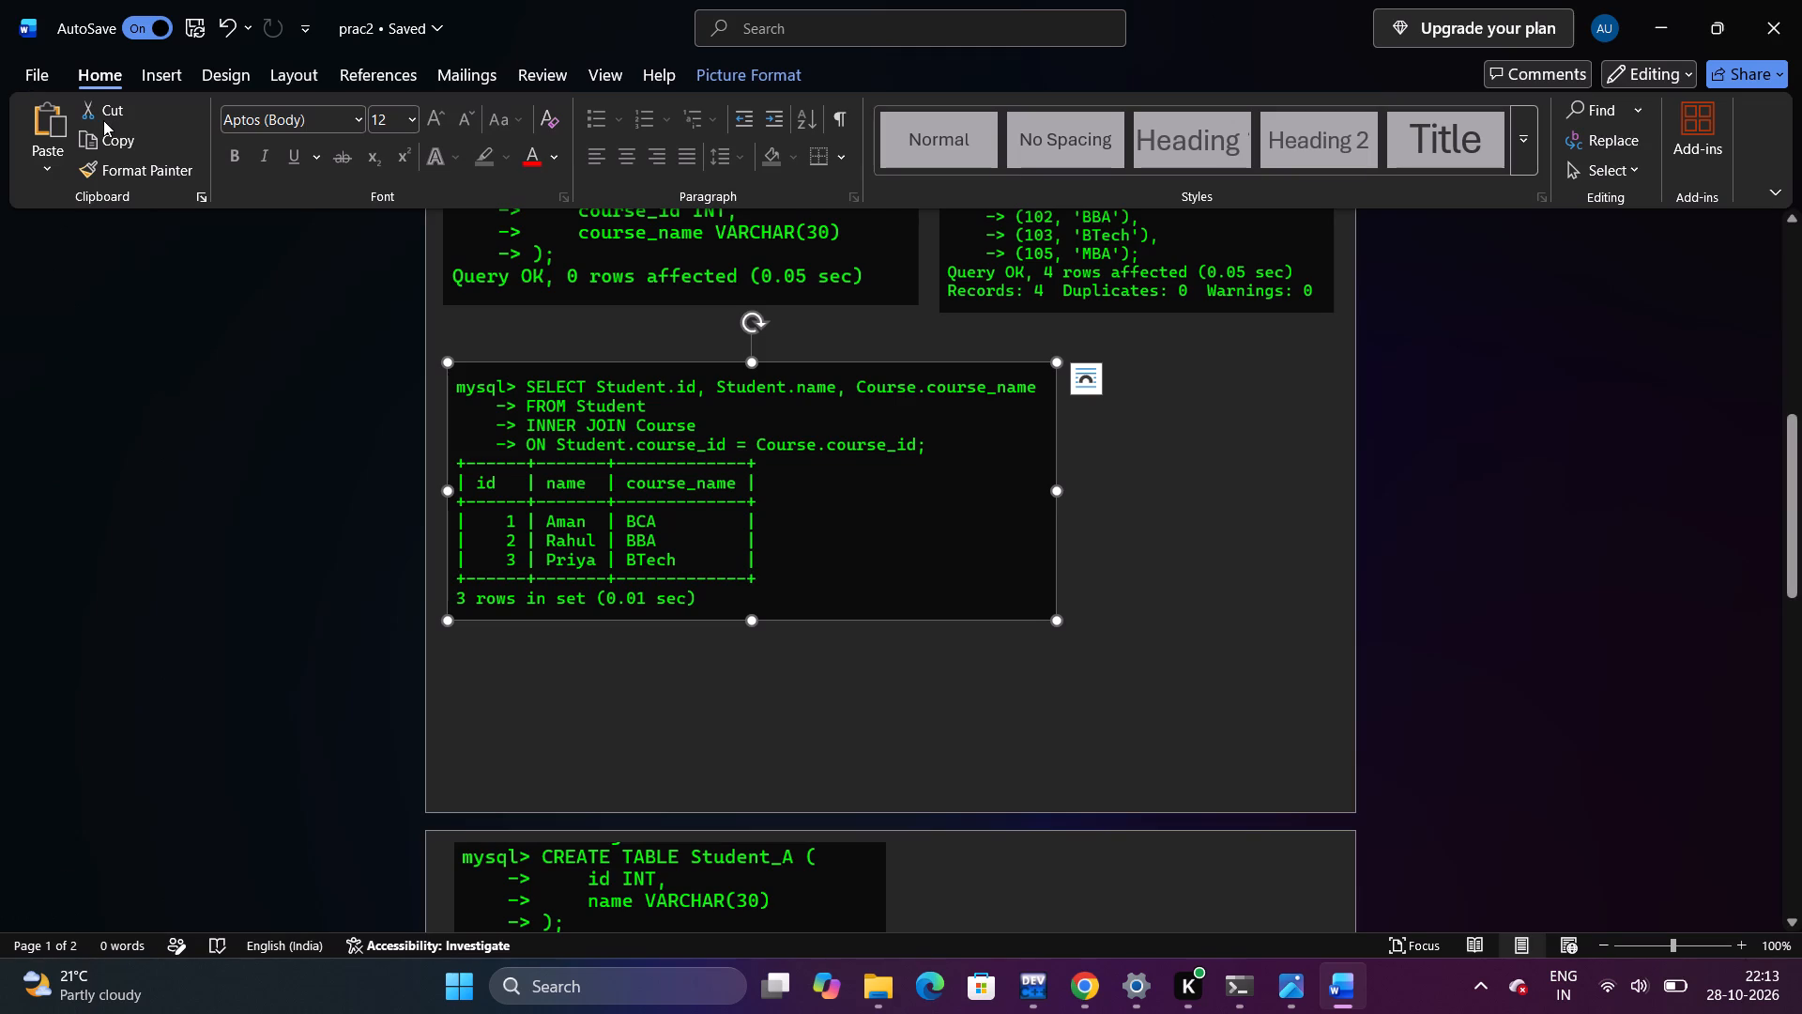
Save the prac2 document in Word.
key(ctrl+s)
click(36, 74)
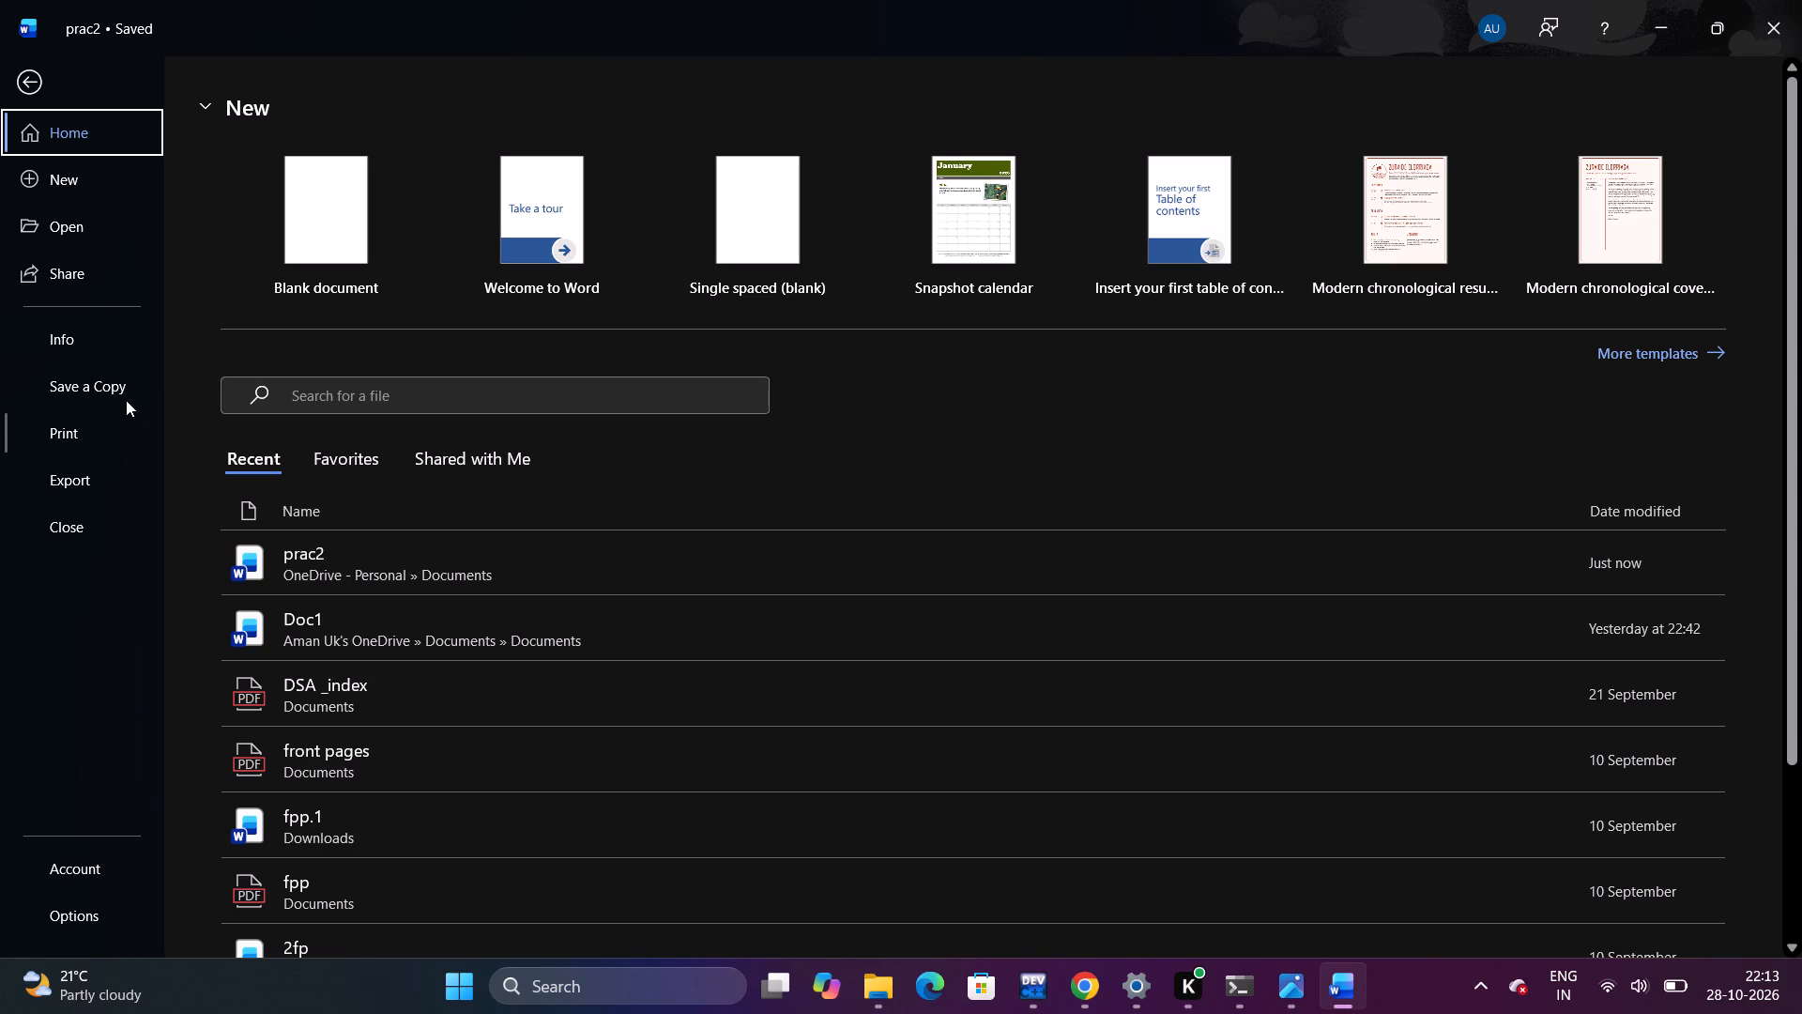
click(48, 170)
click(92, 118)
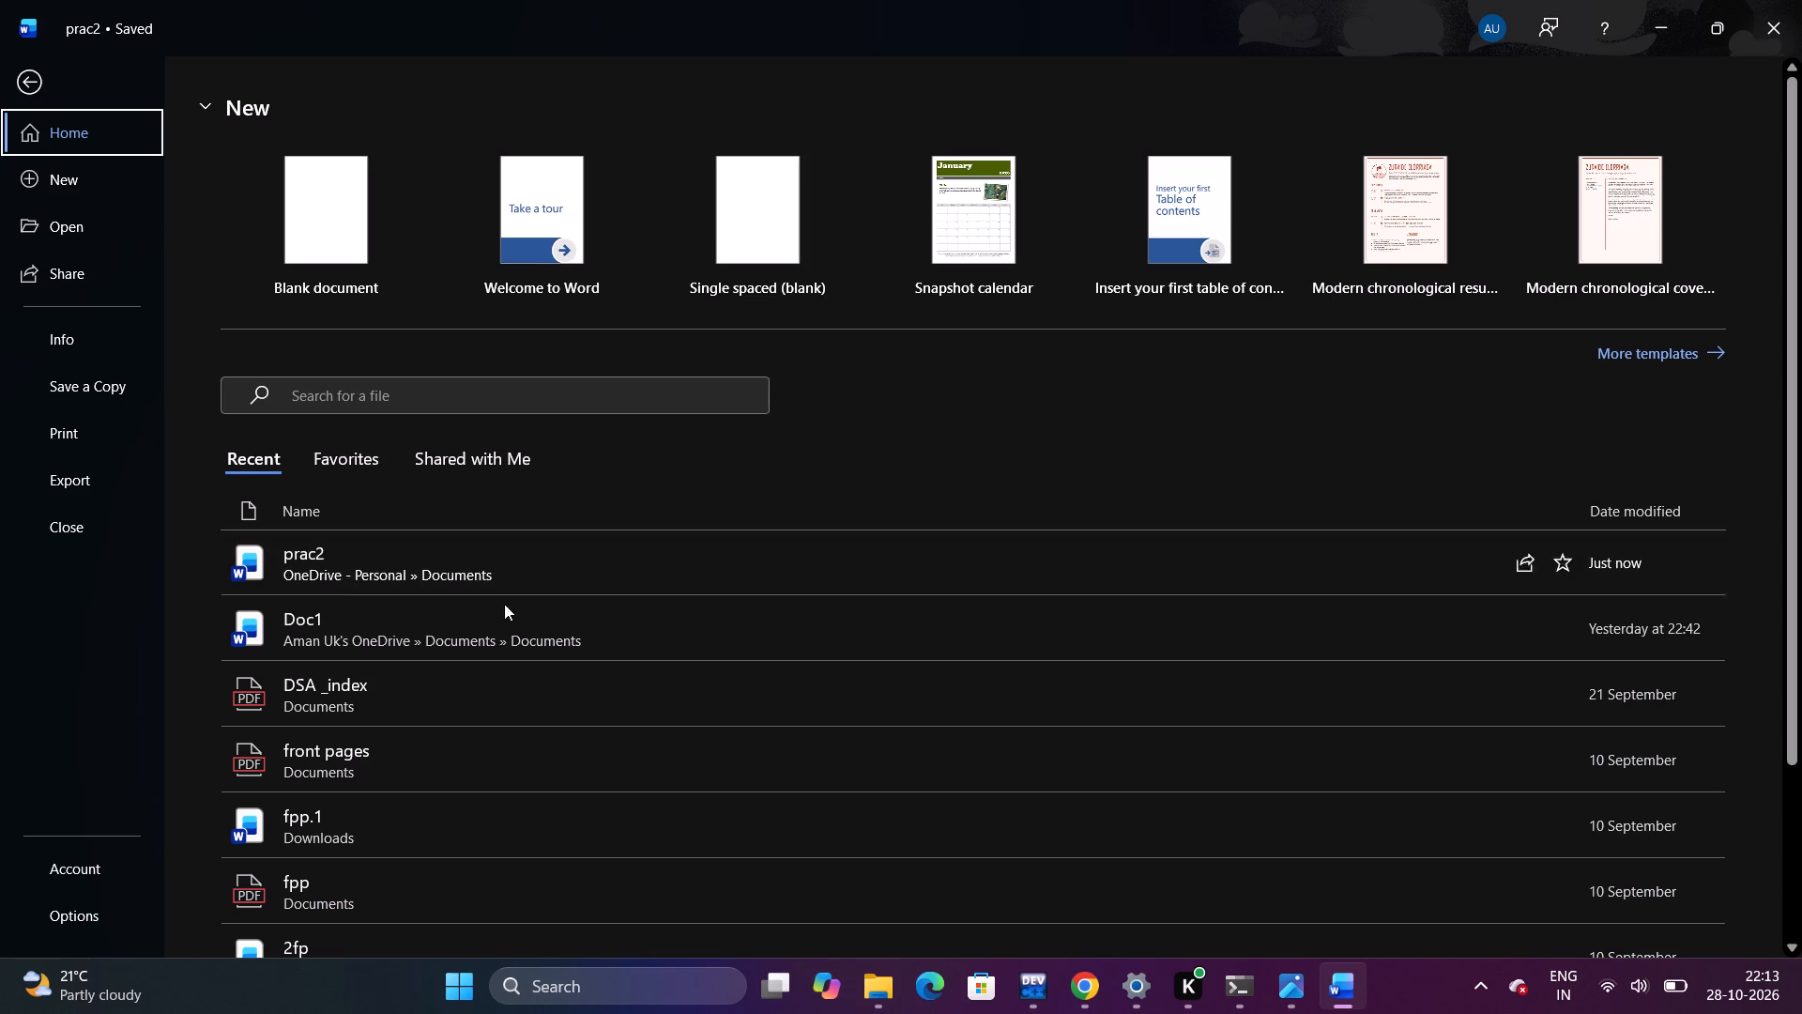
Minimize Word and launch WhatsApp from the recent Windows searches.
click(1661, 25)
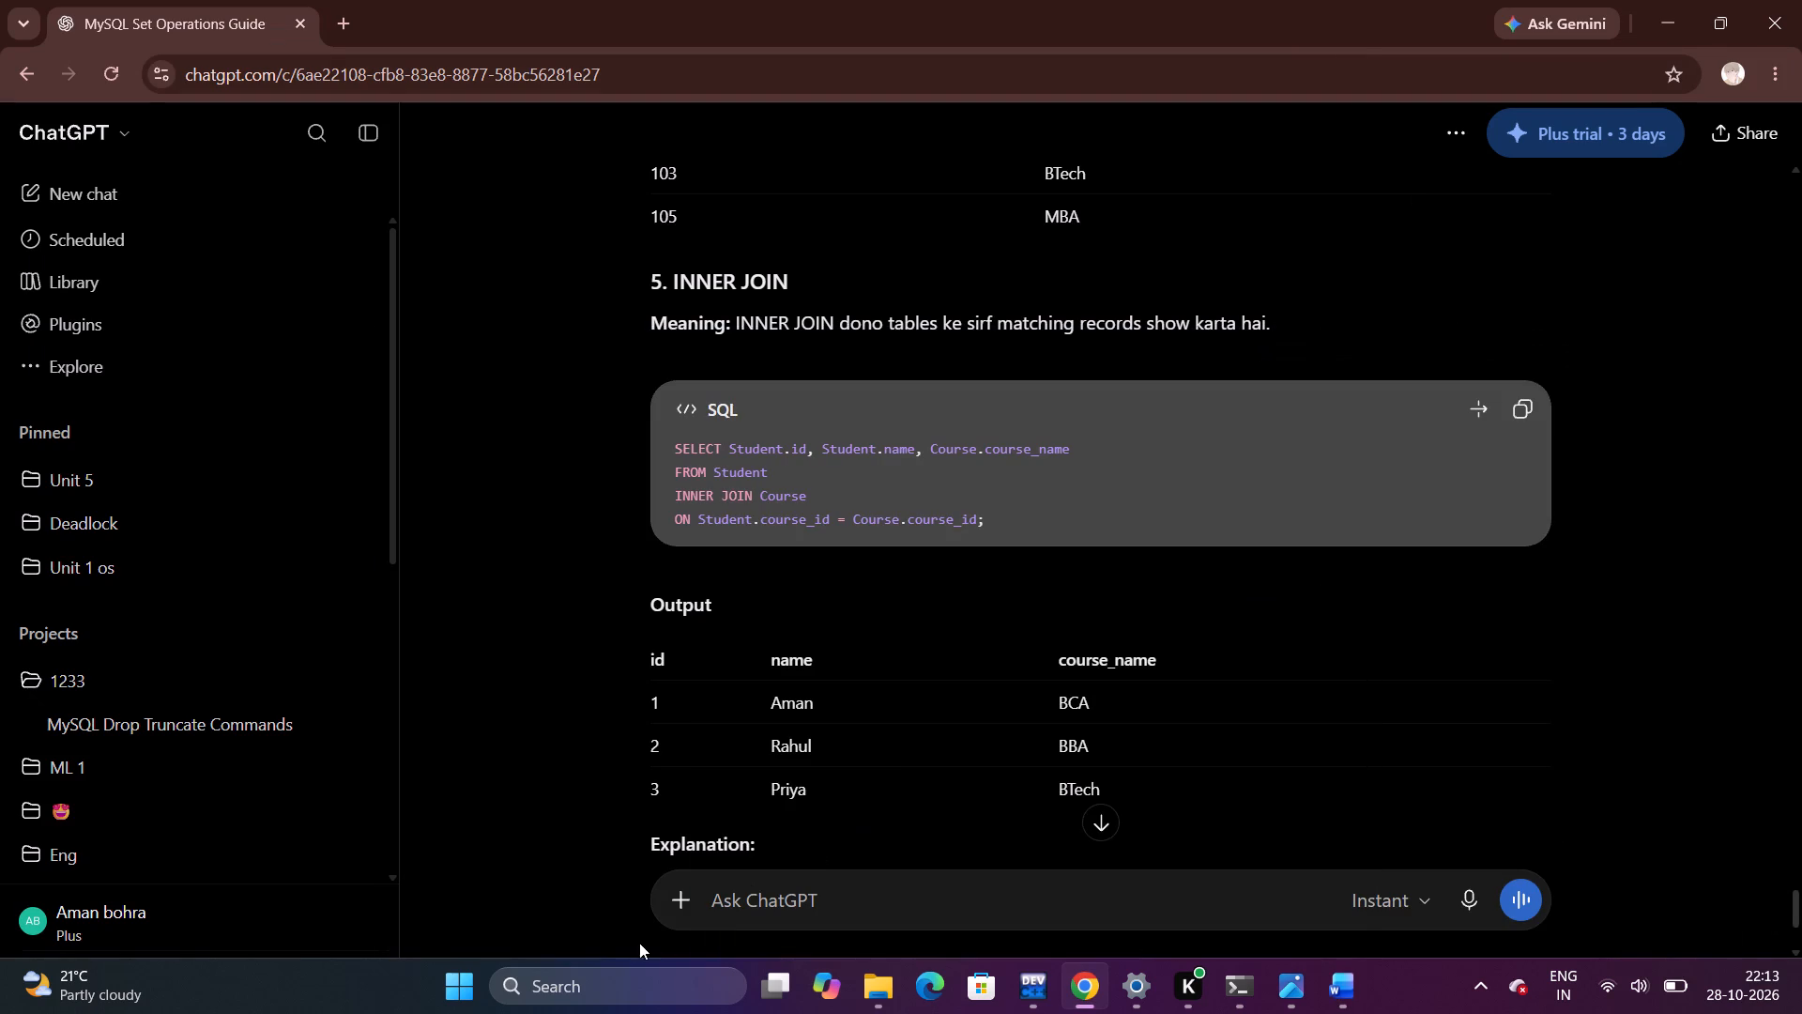
click(621, 995)
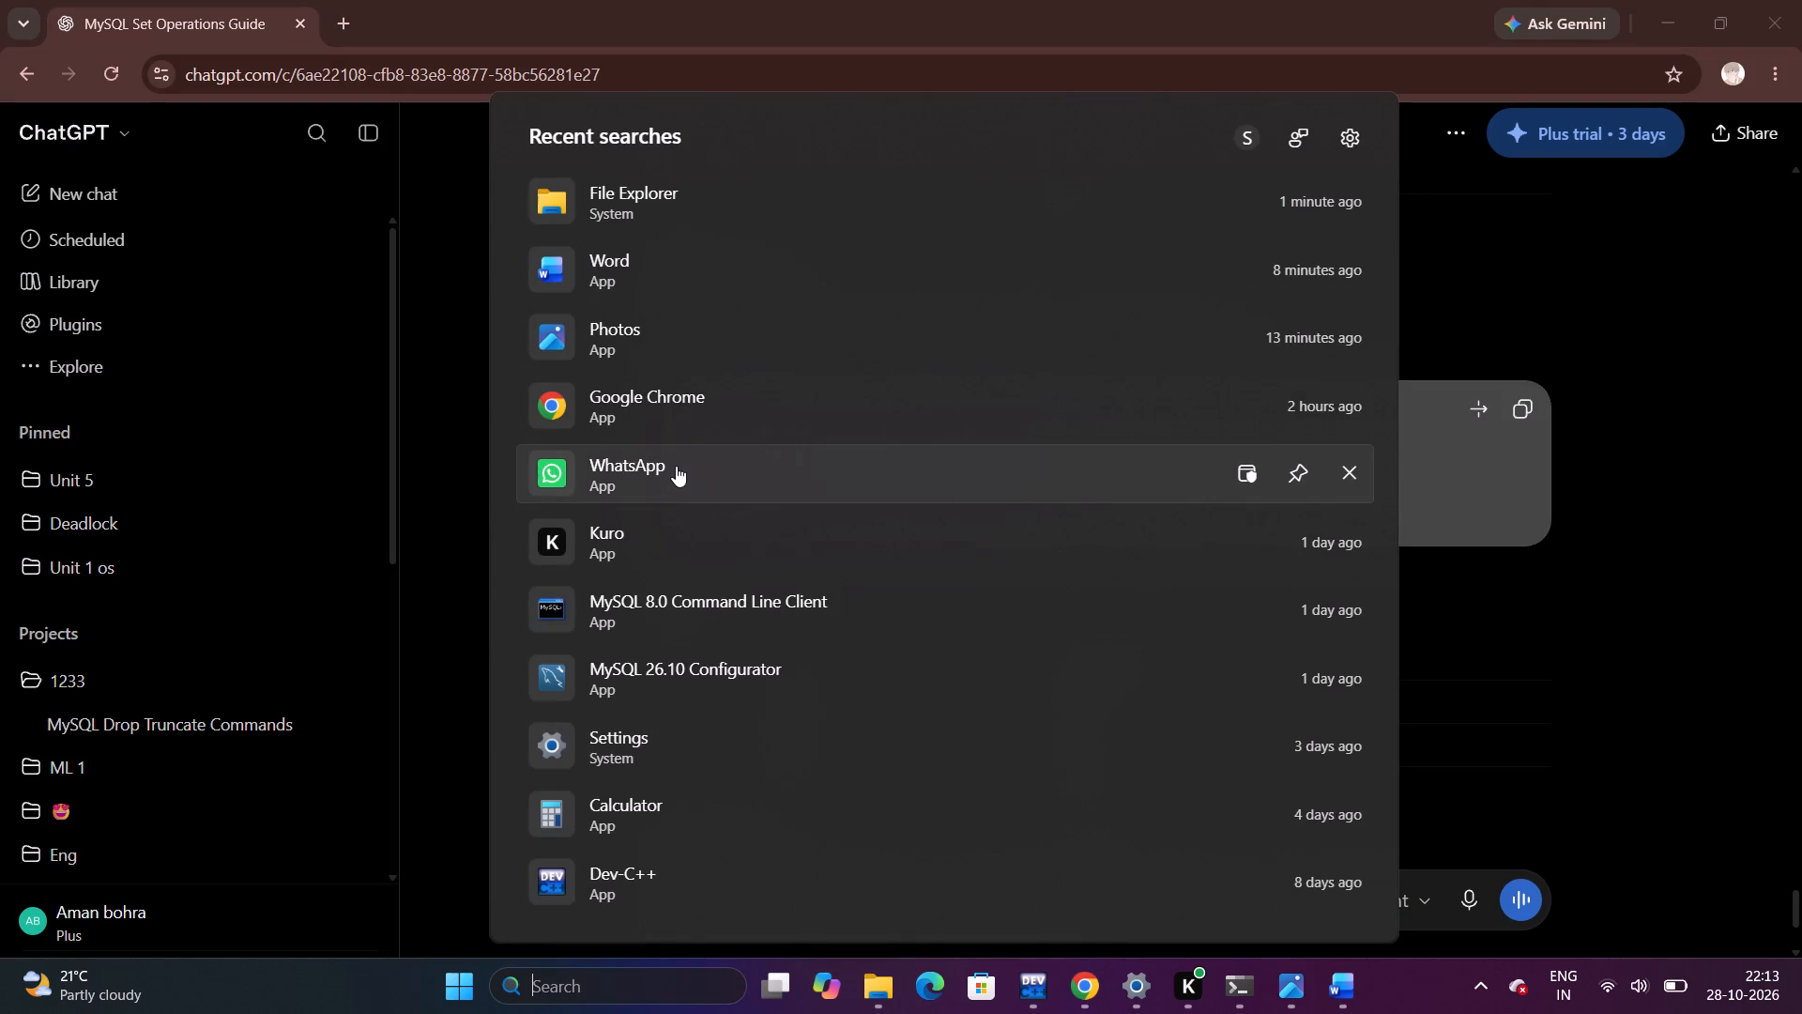
click(676, 466)
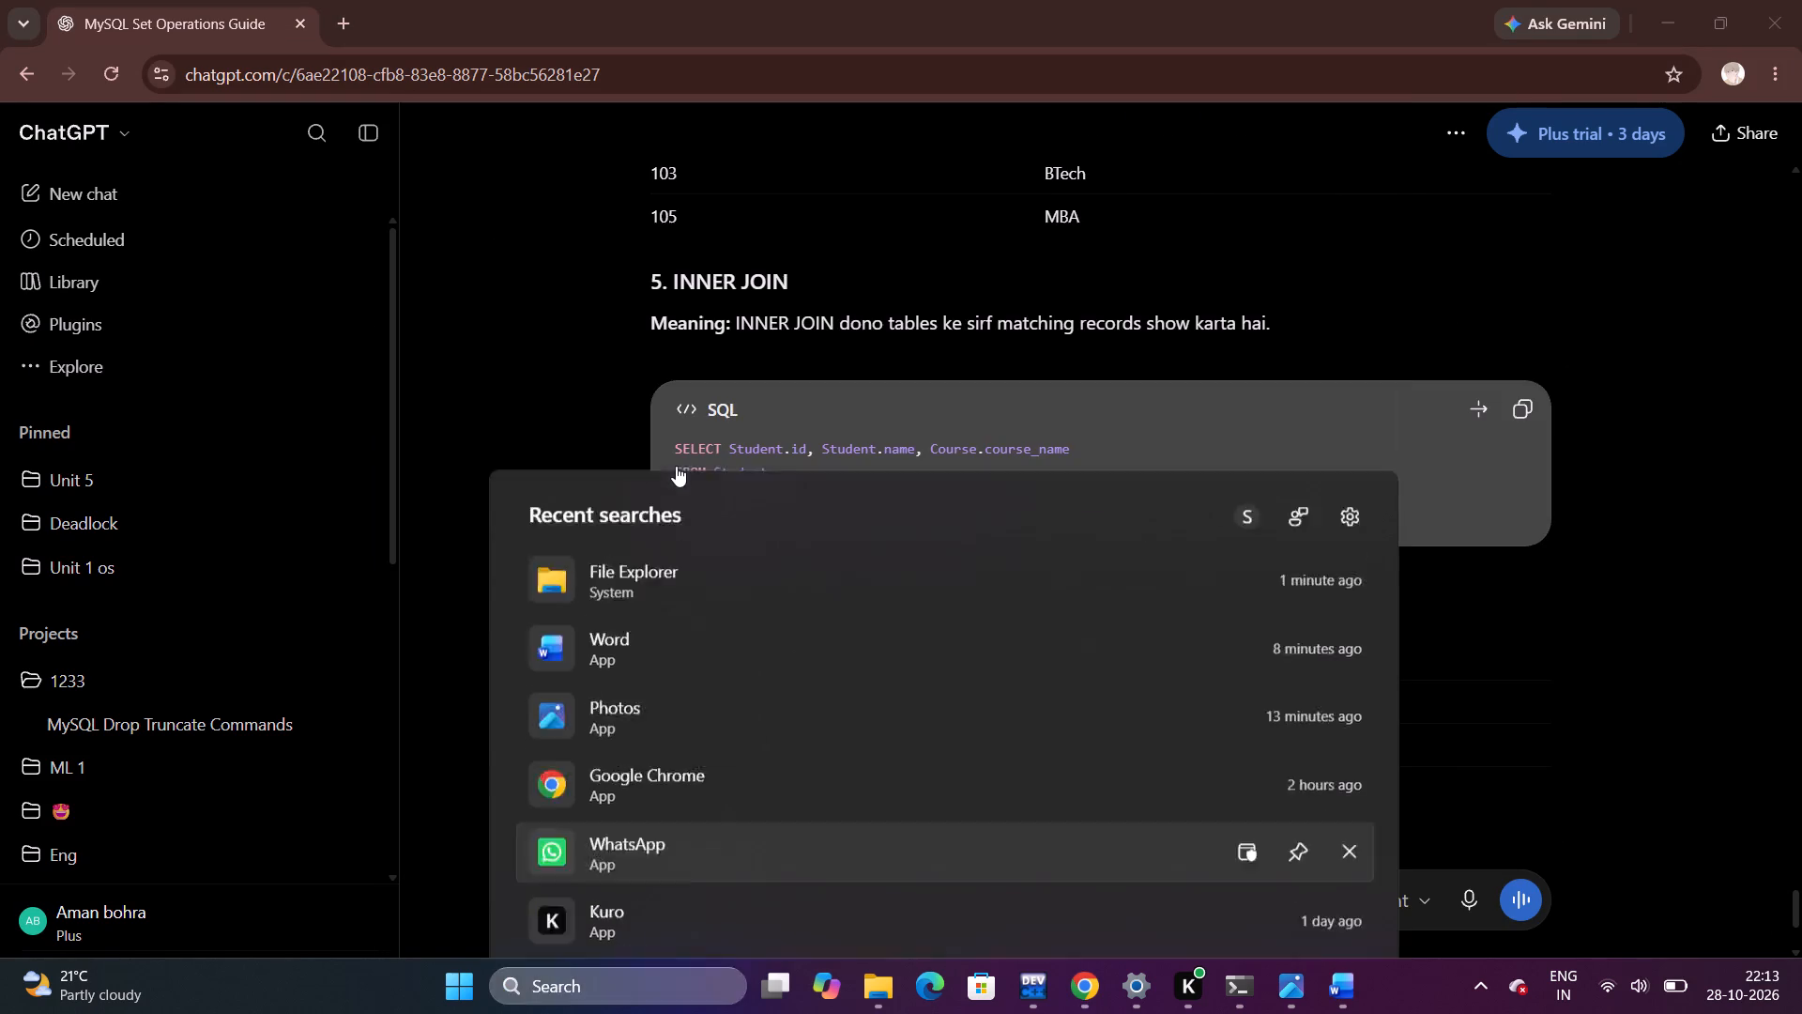
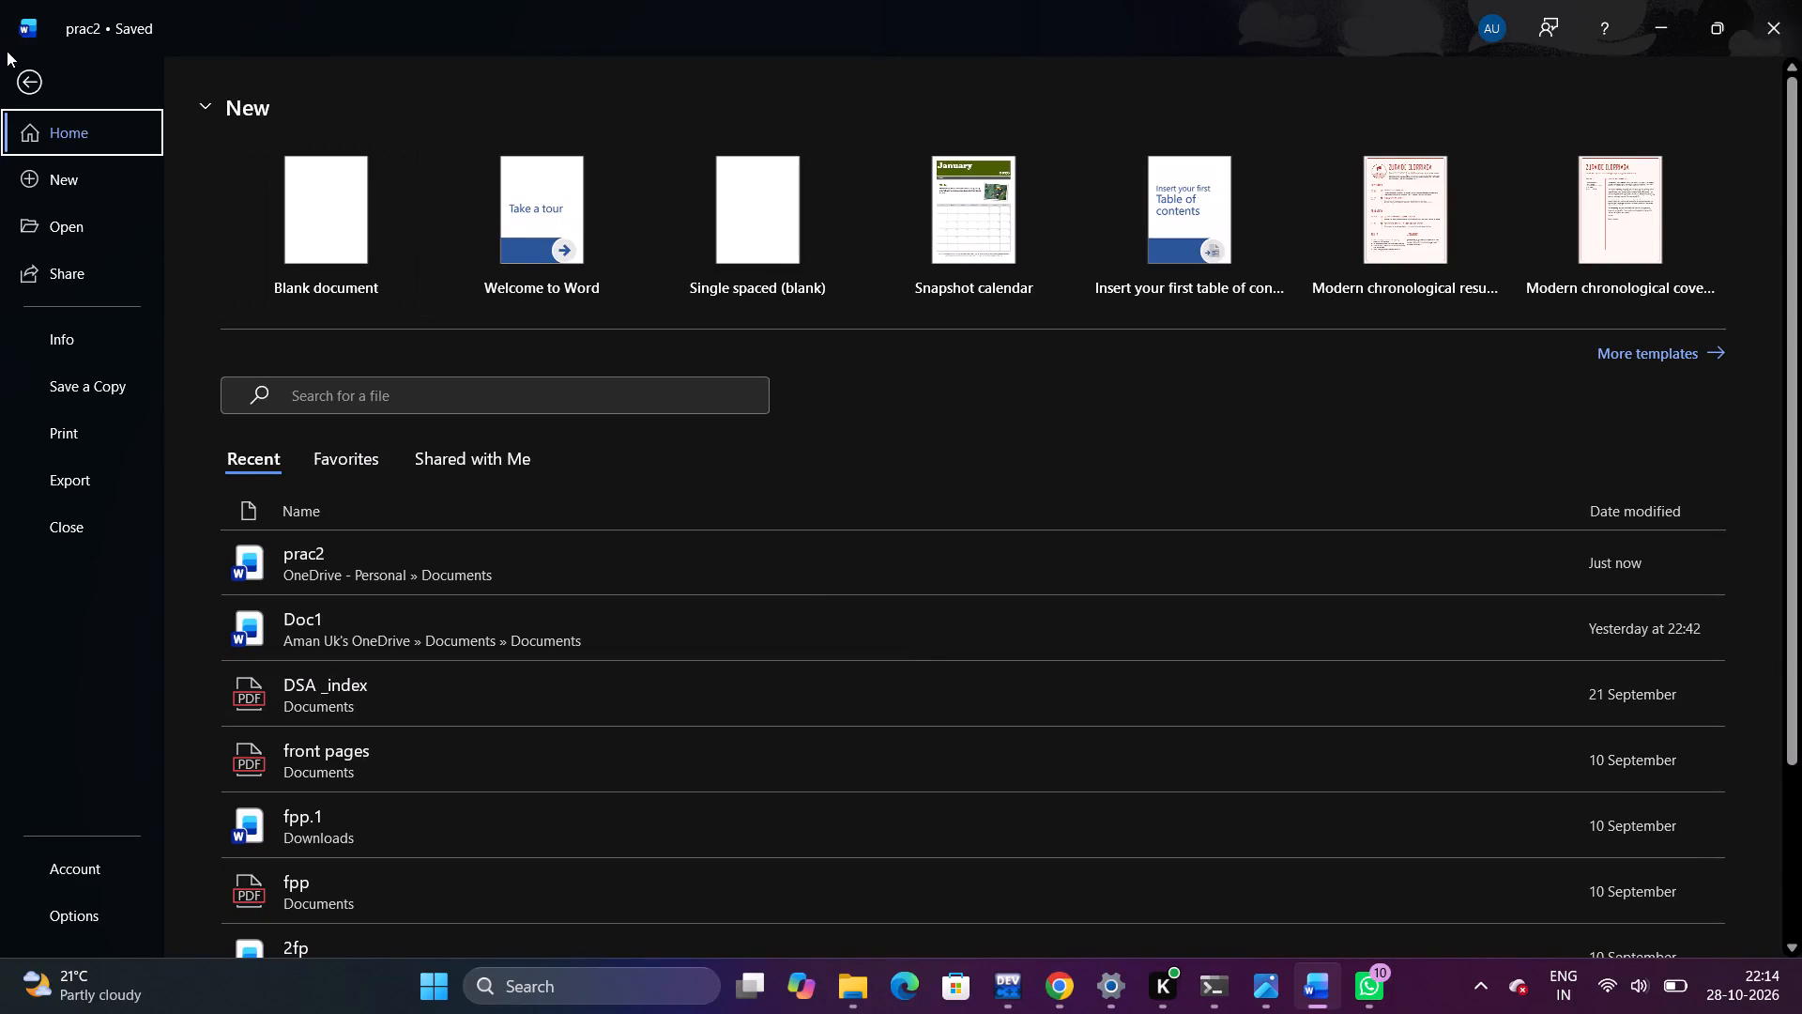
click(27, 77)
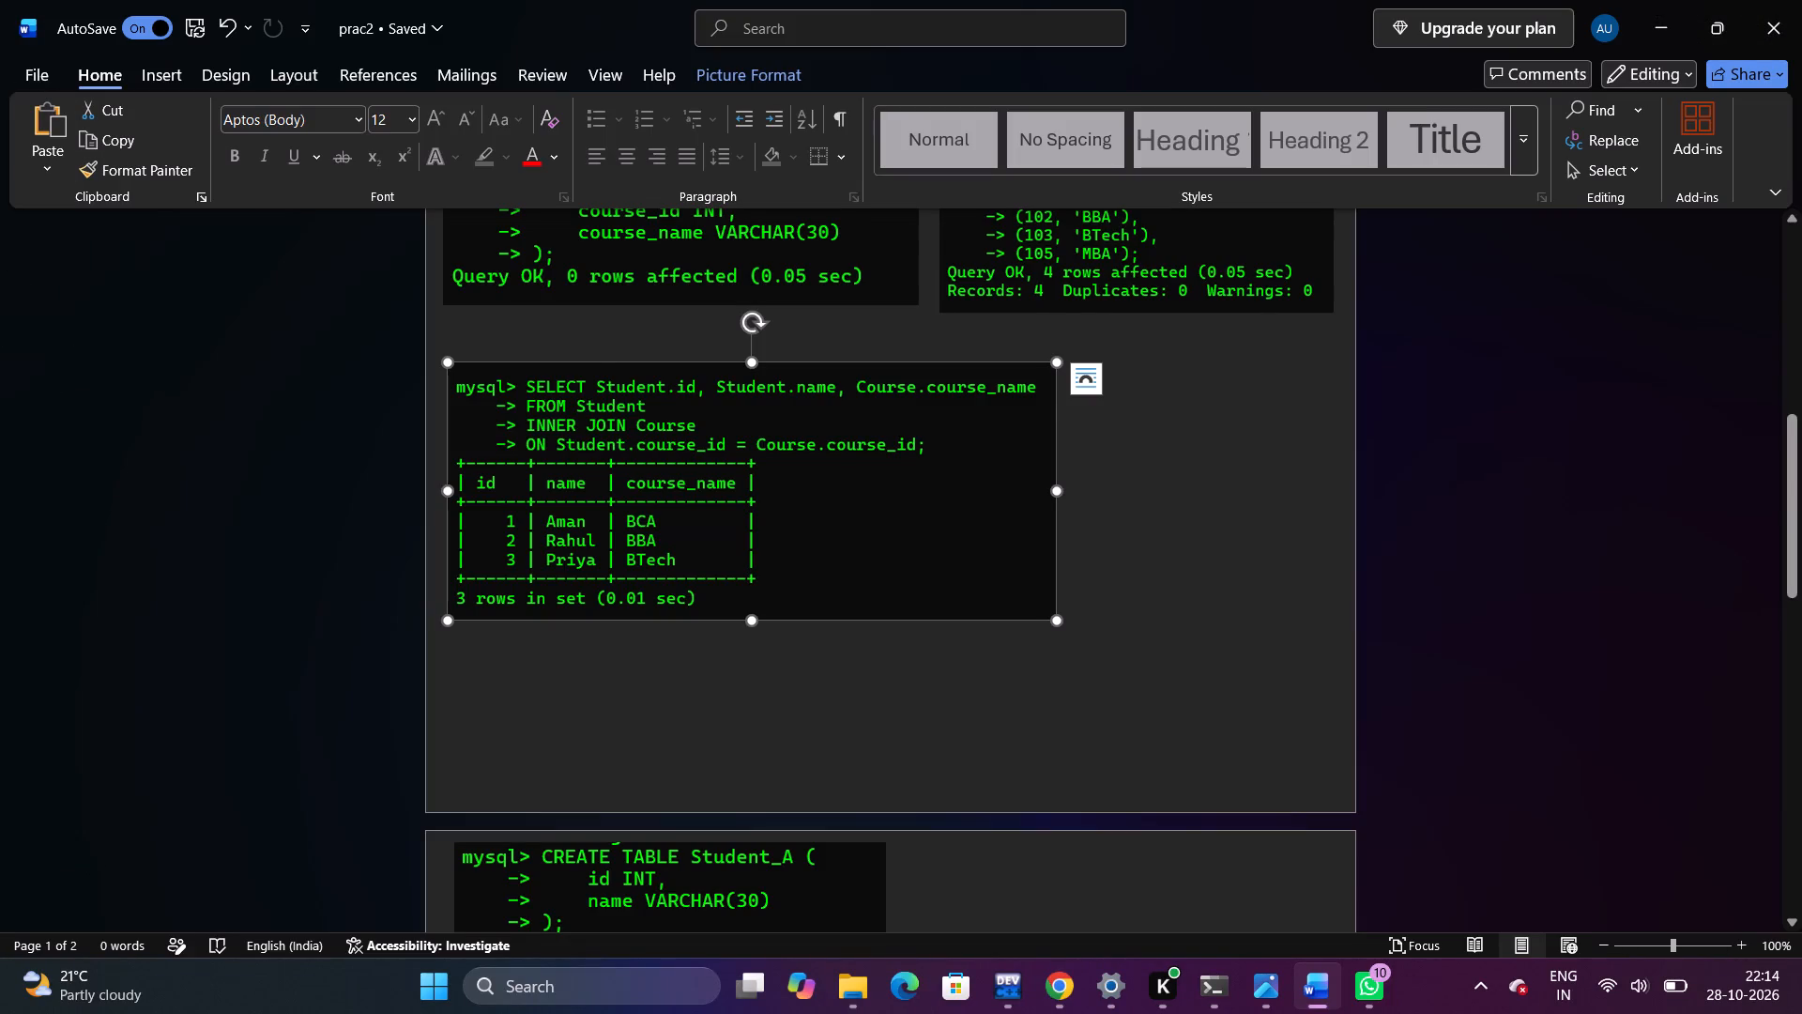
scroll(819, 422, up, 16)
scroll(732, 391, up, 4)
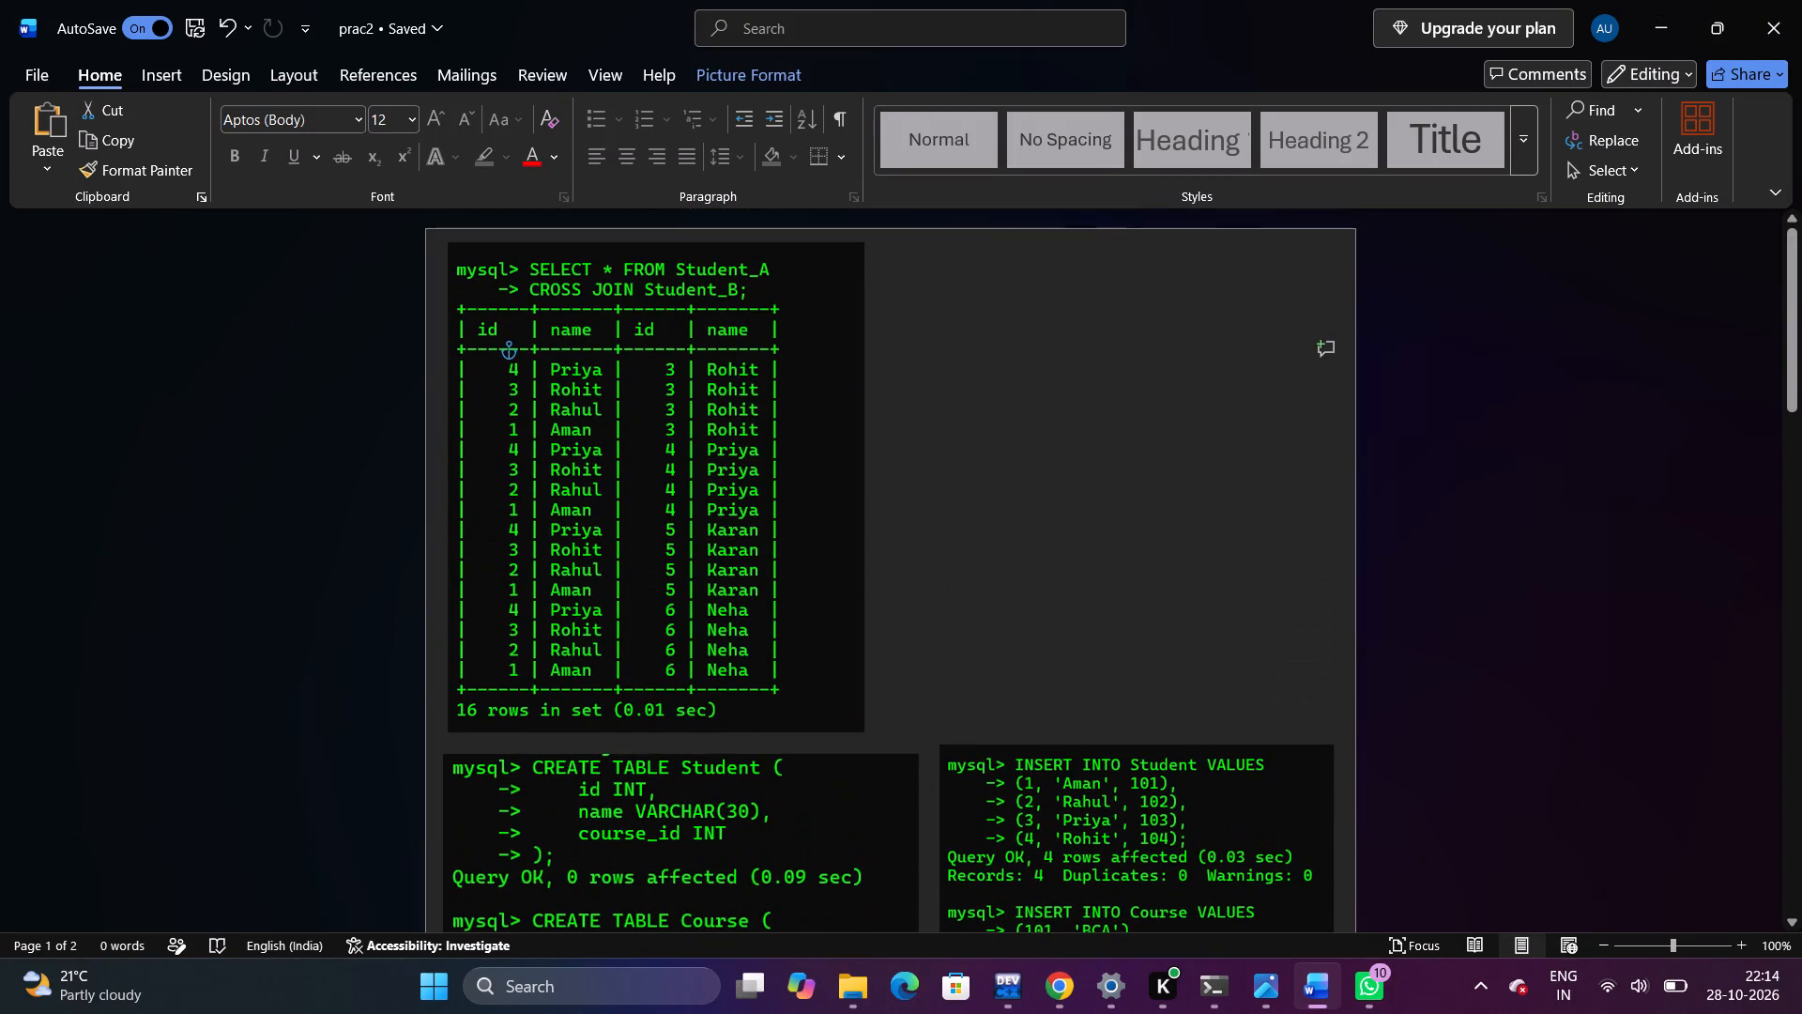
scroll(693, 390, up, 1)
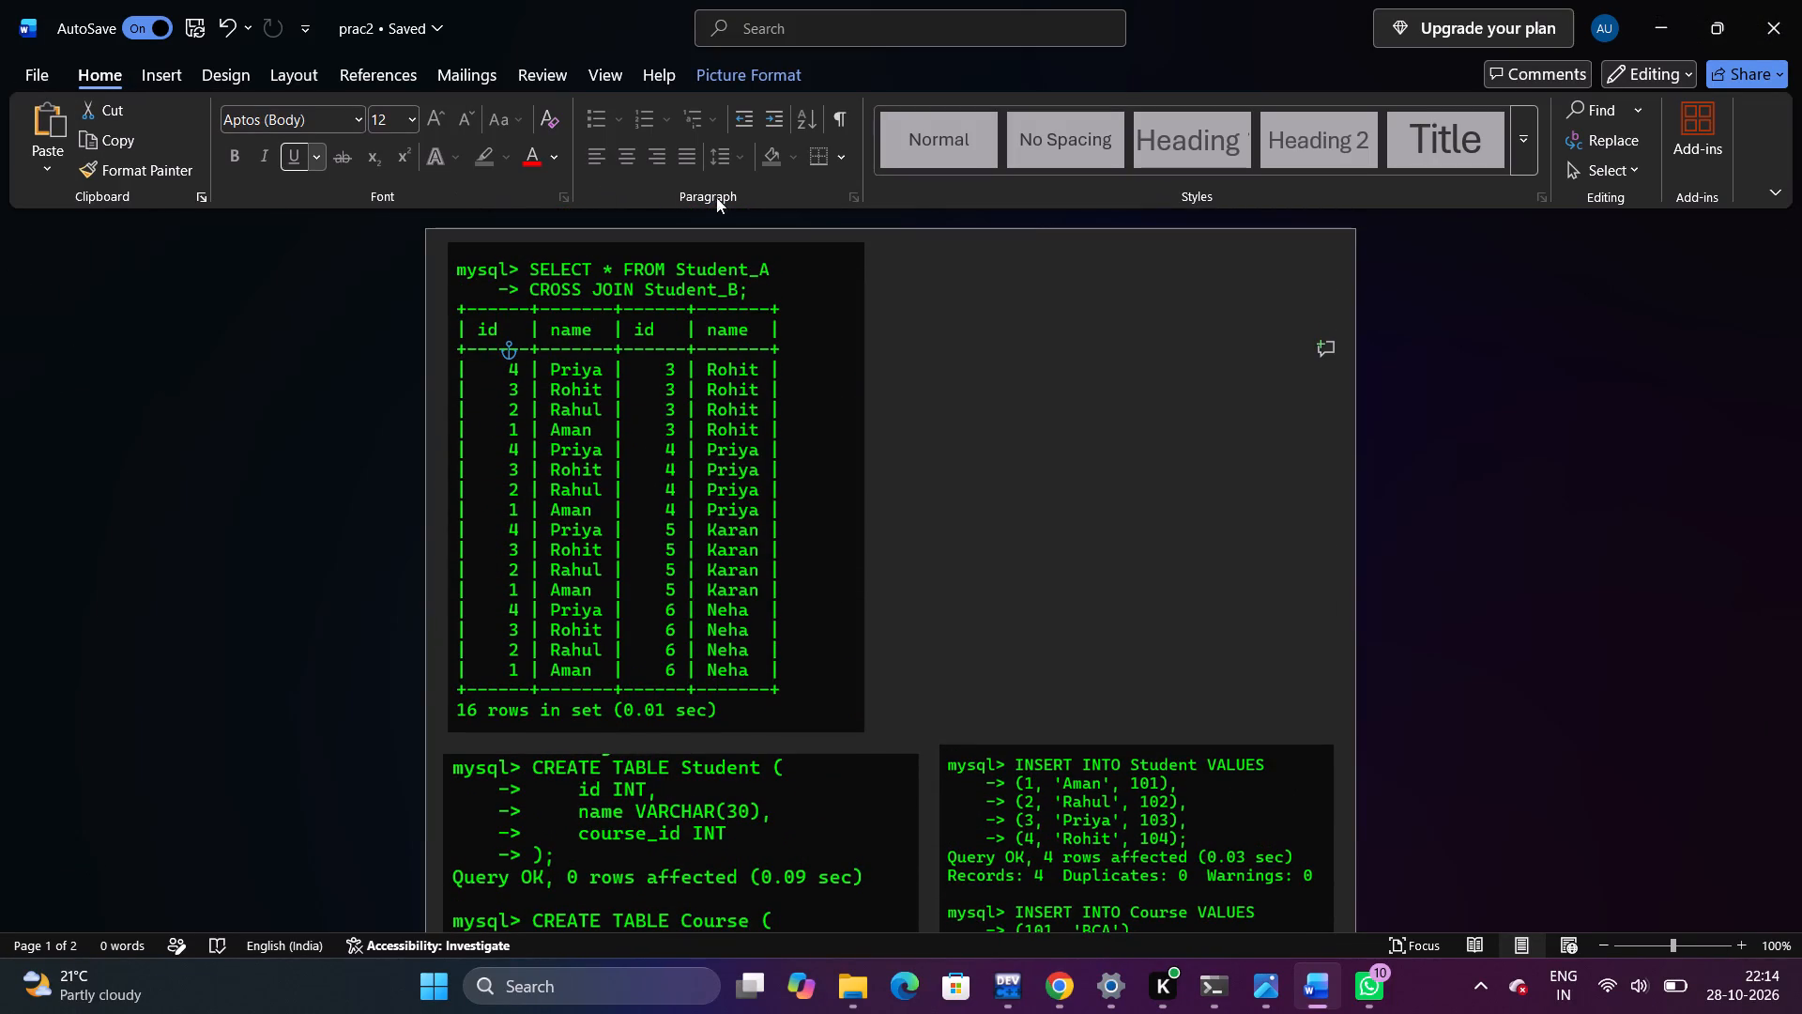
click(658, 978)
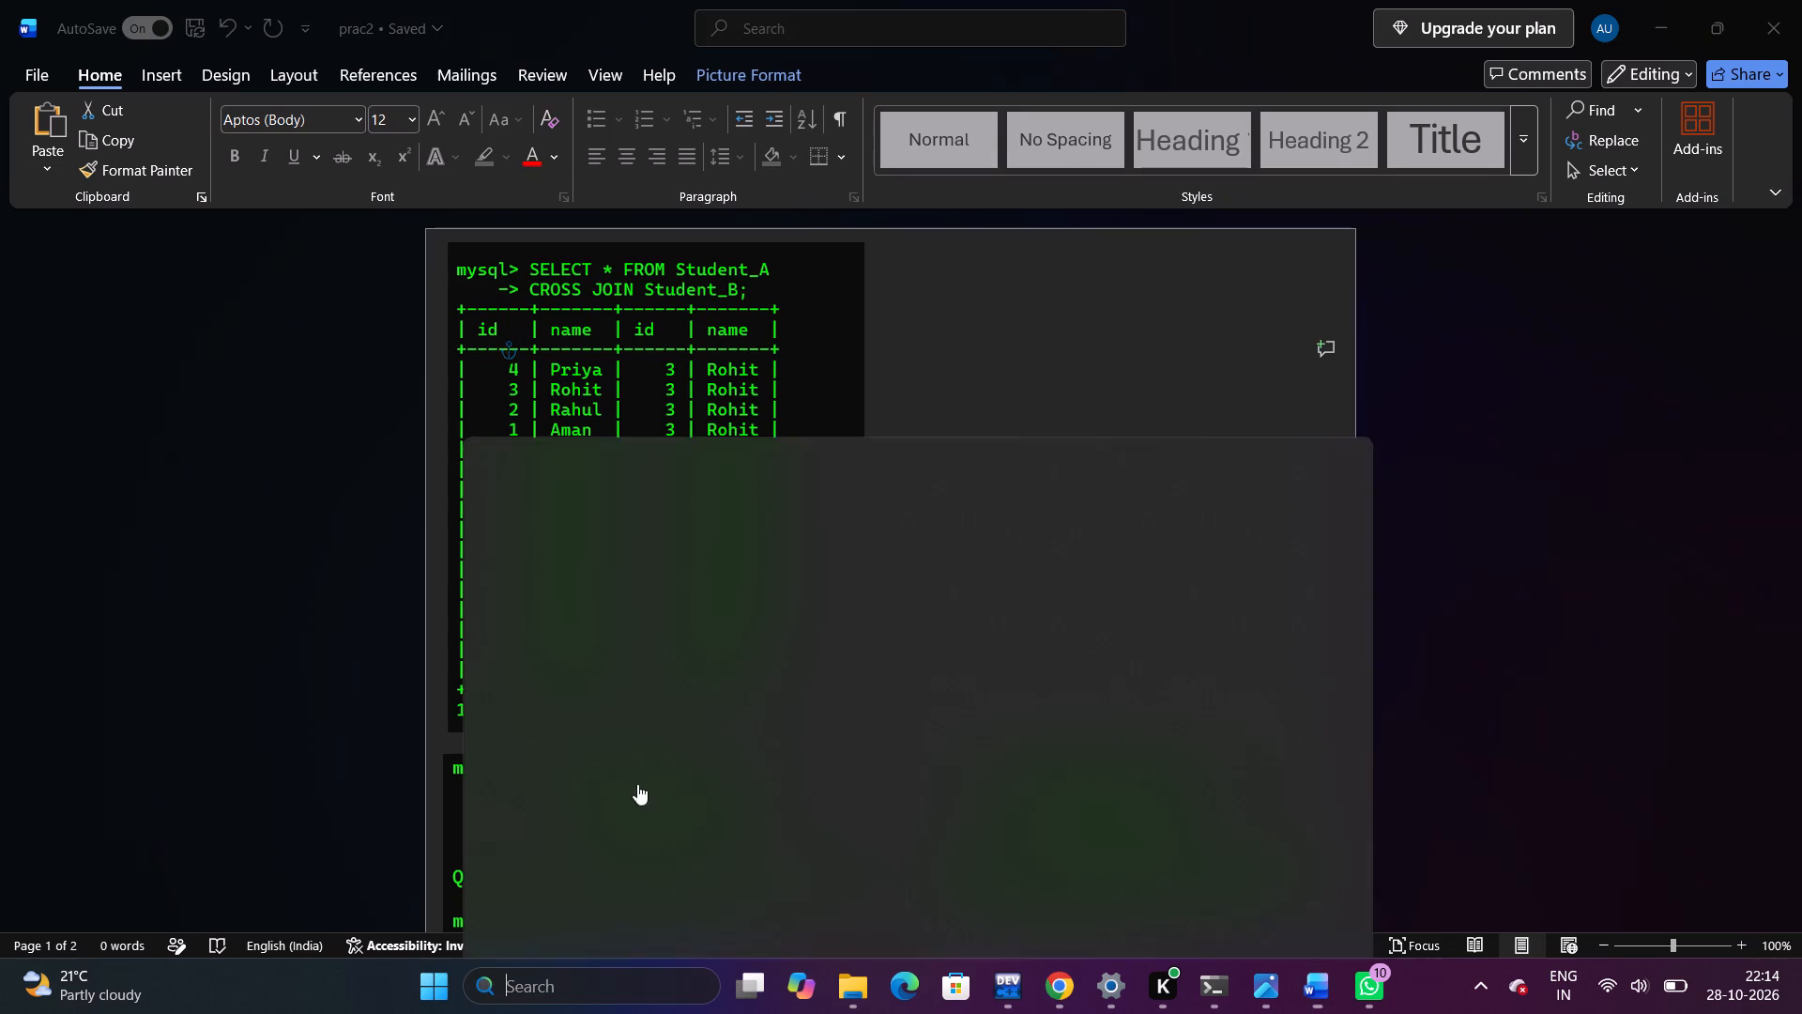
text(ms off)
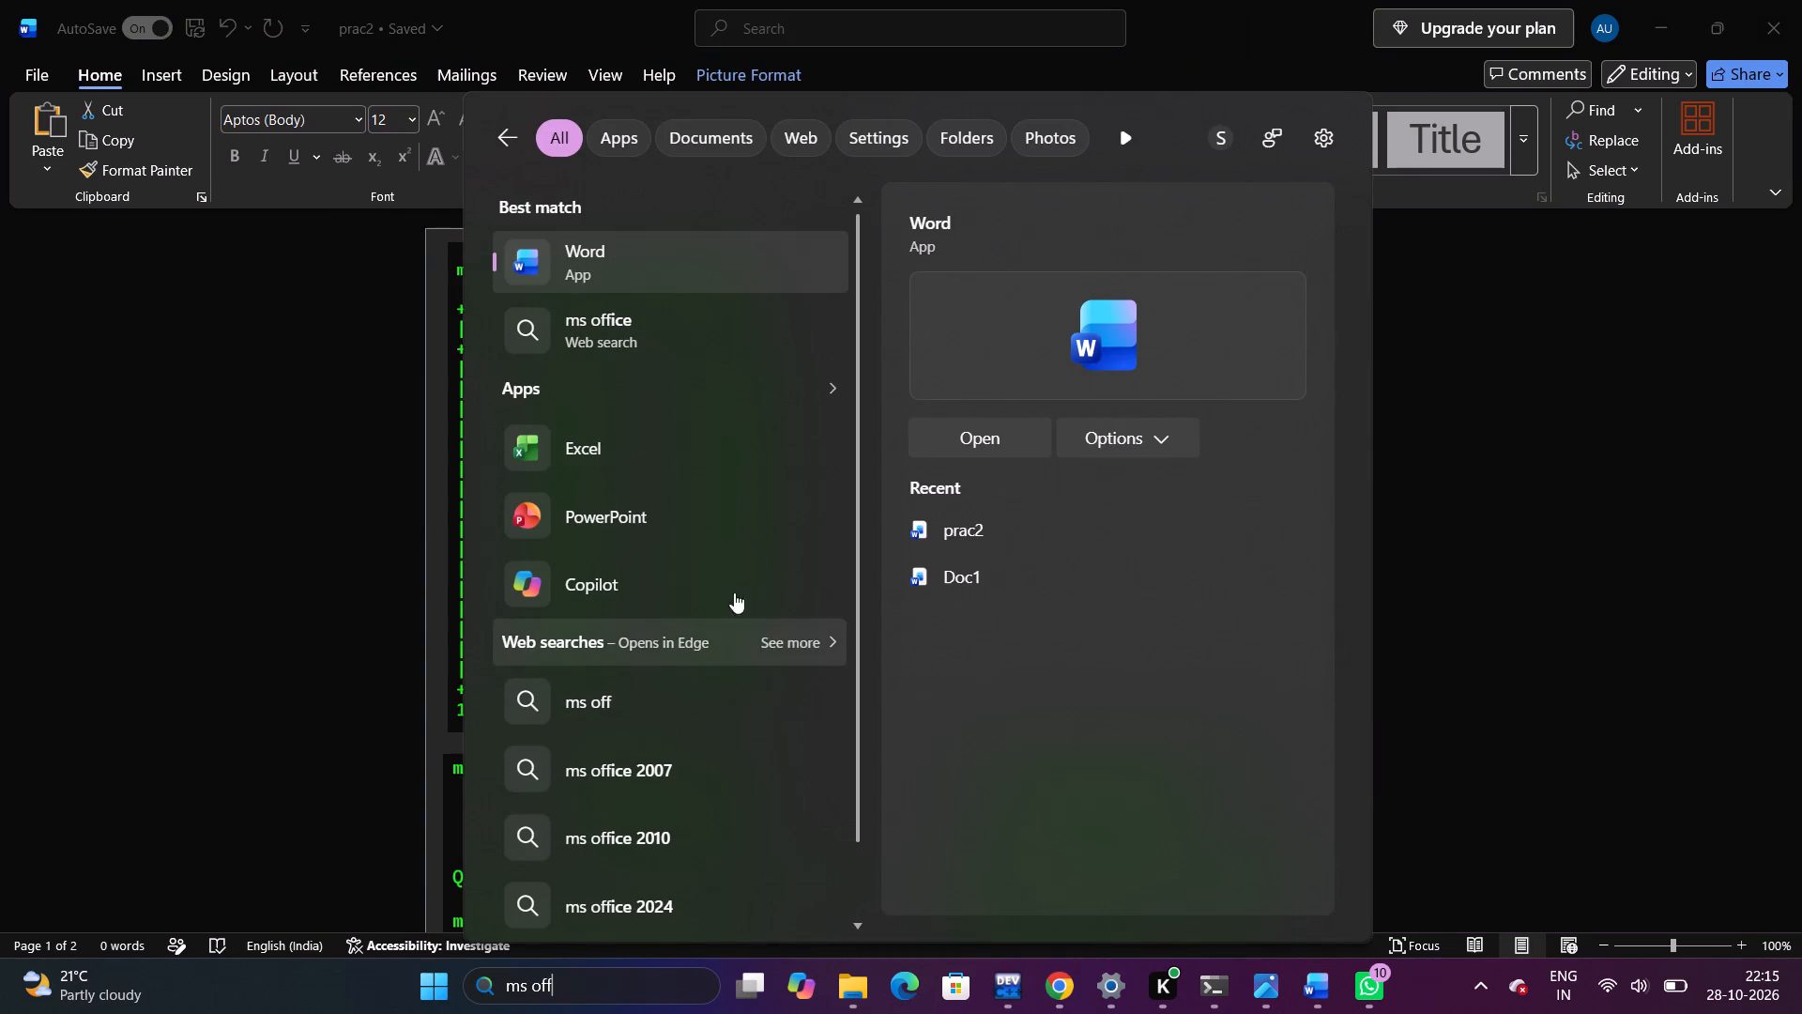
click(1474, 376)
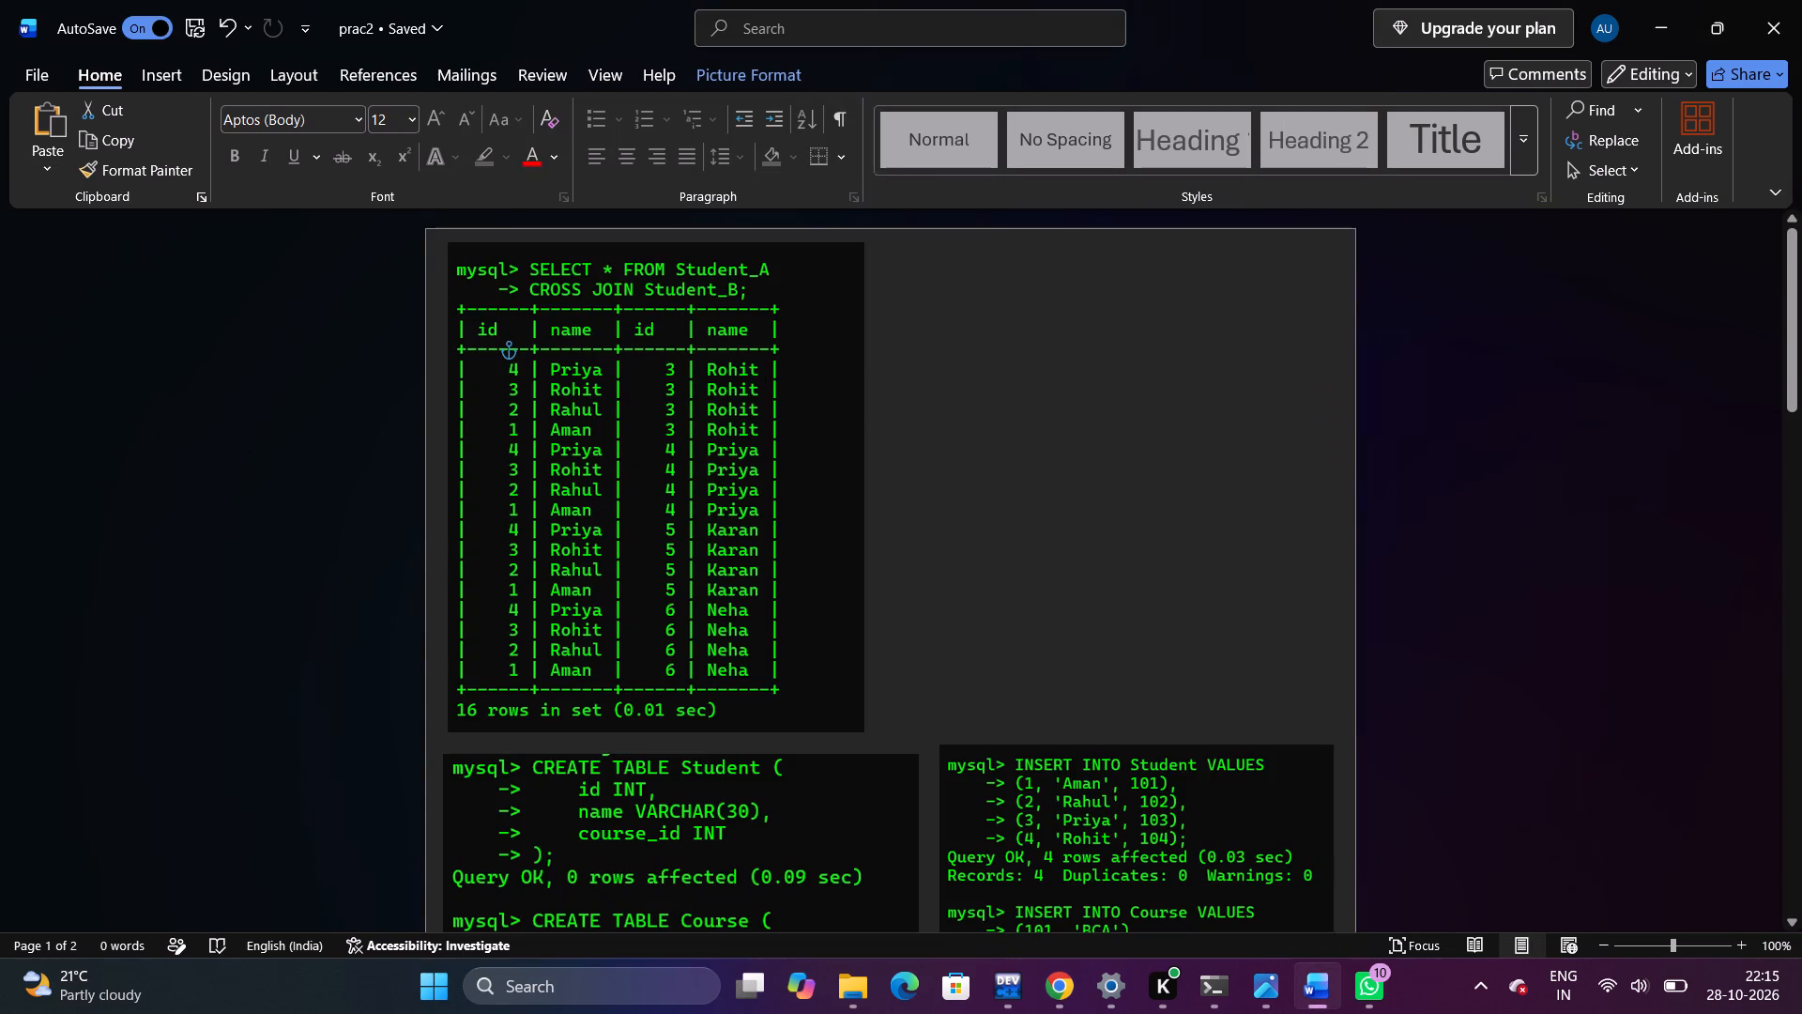
Remove prac2 from Word's list of recent files and return to the document.
scroll(744, 465, up, 6)
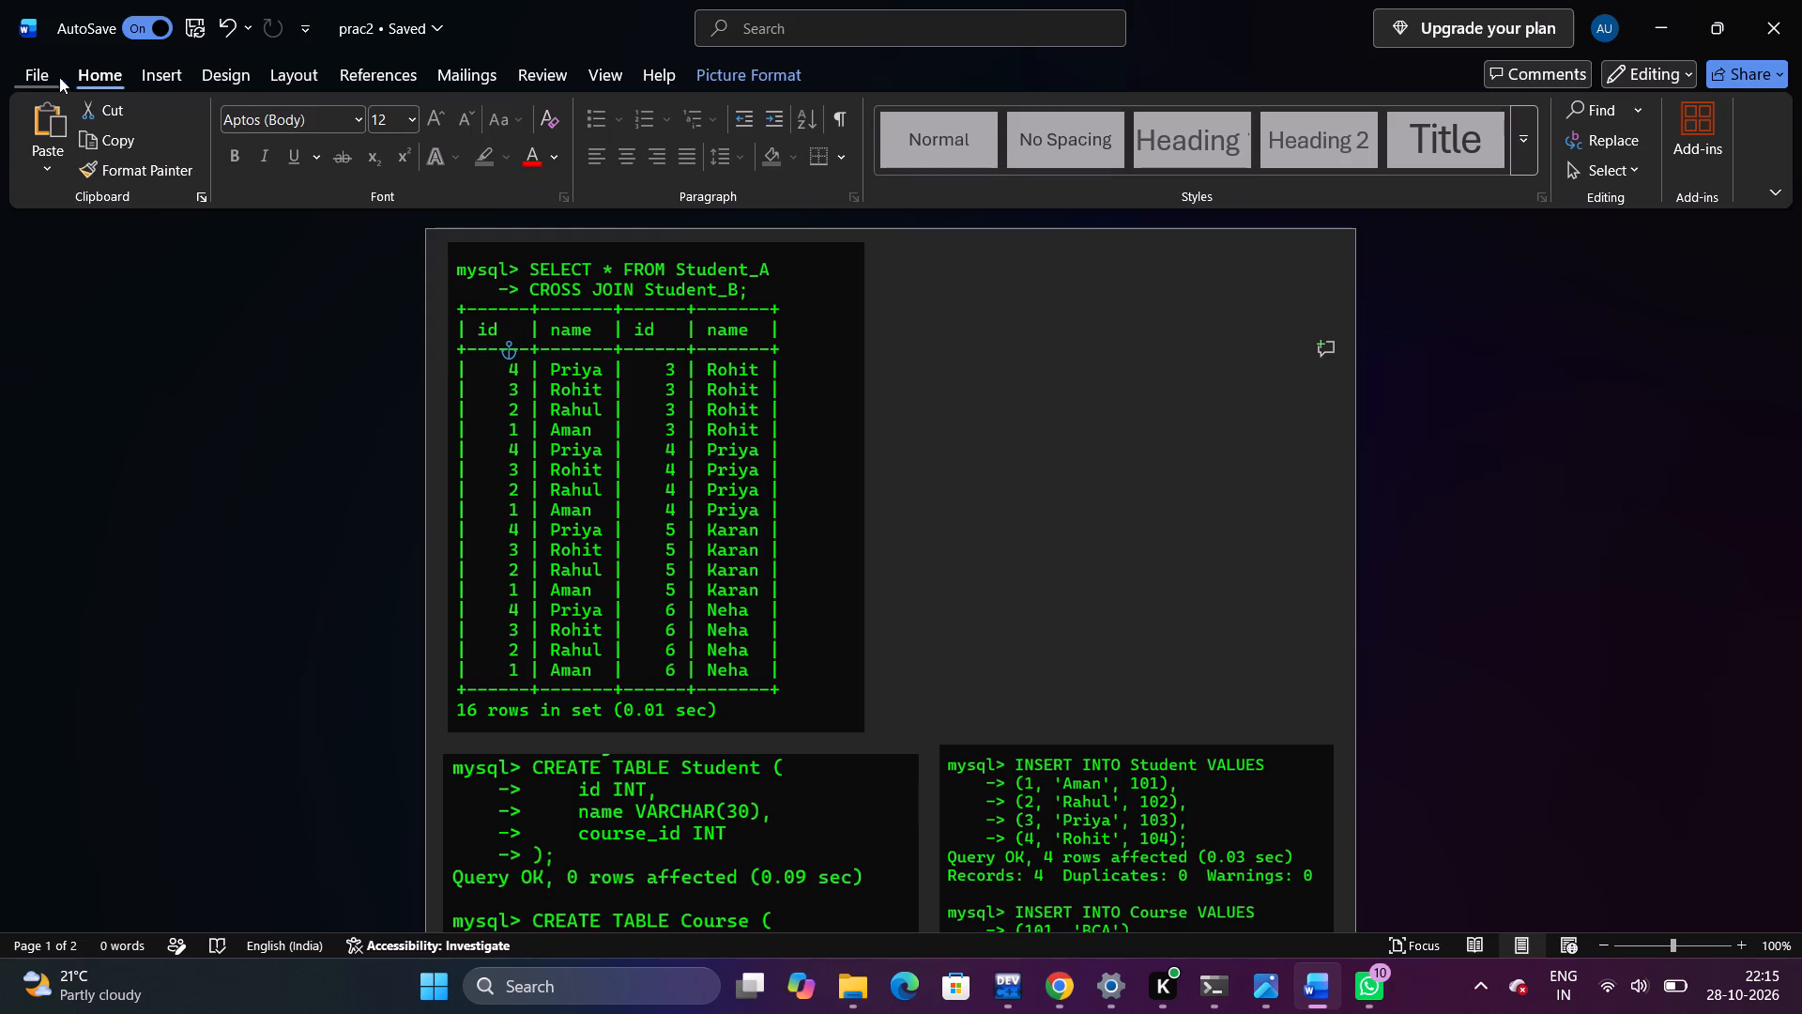
click(23, 77)
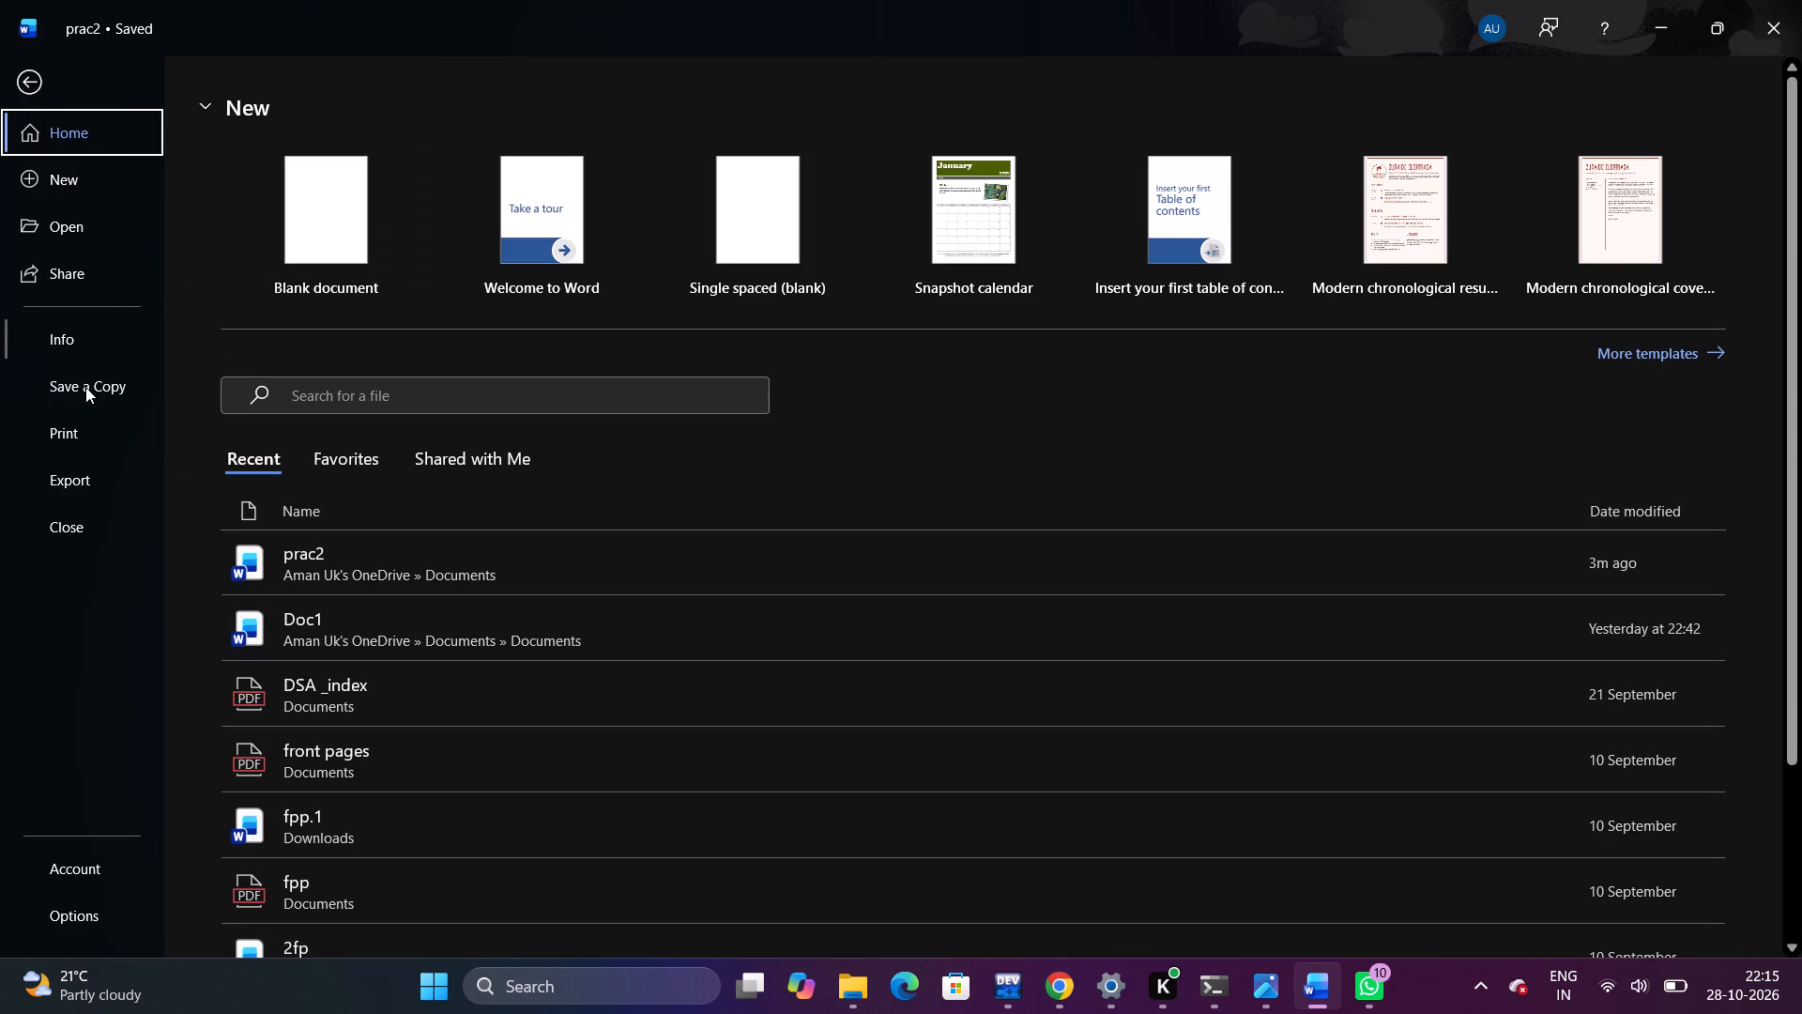
right_click(272, 565)
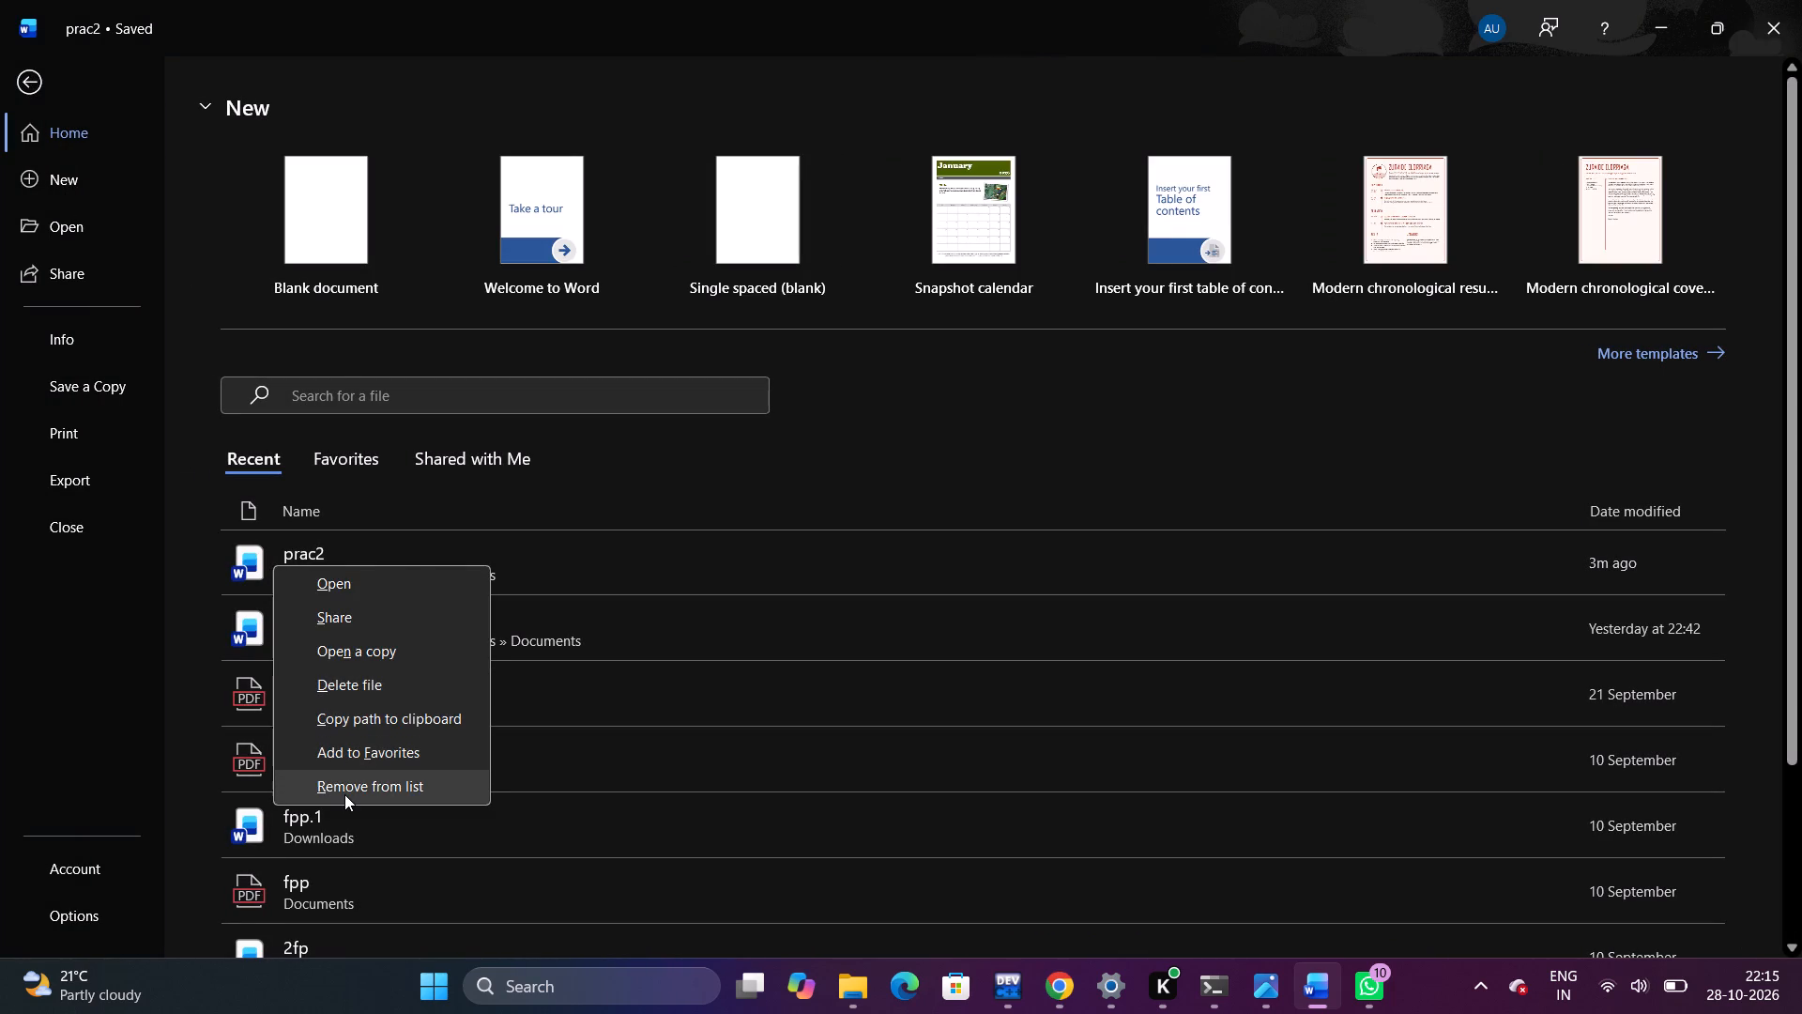
click(344, 795)
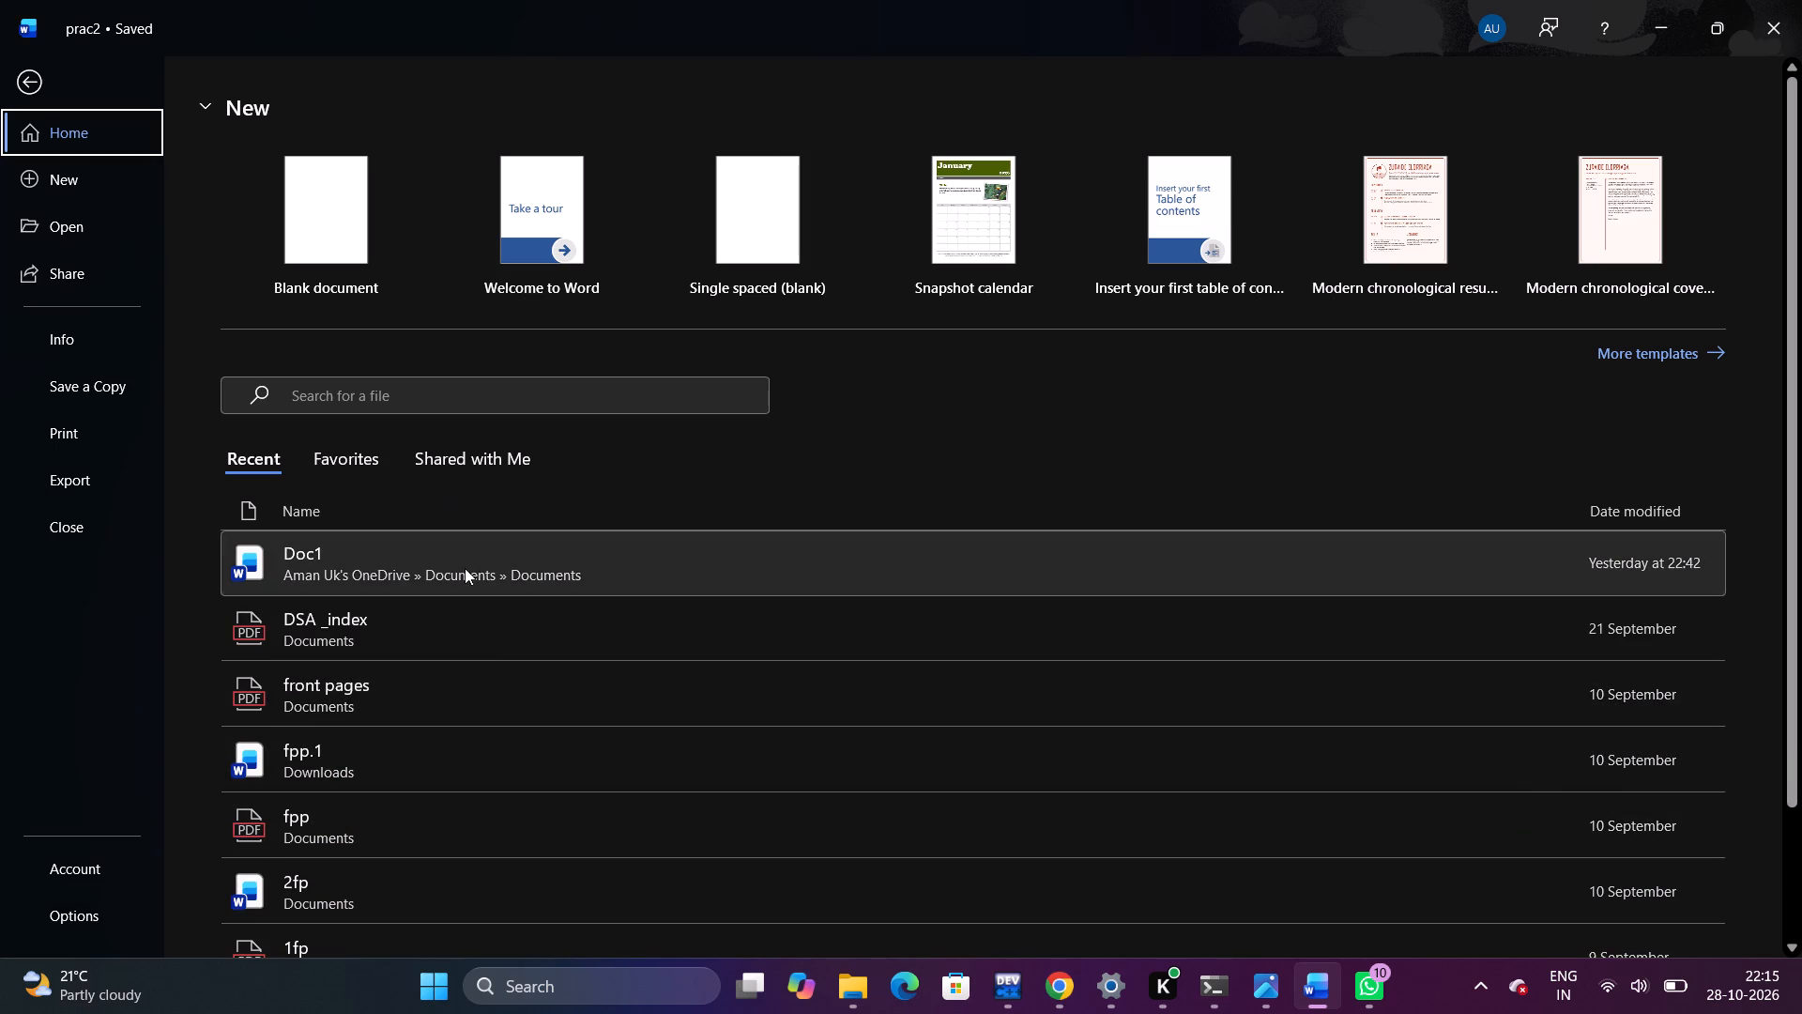
click(16, 97)
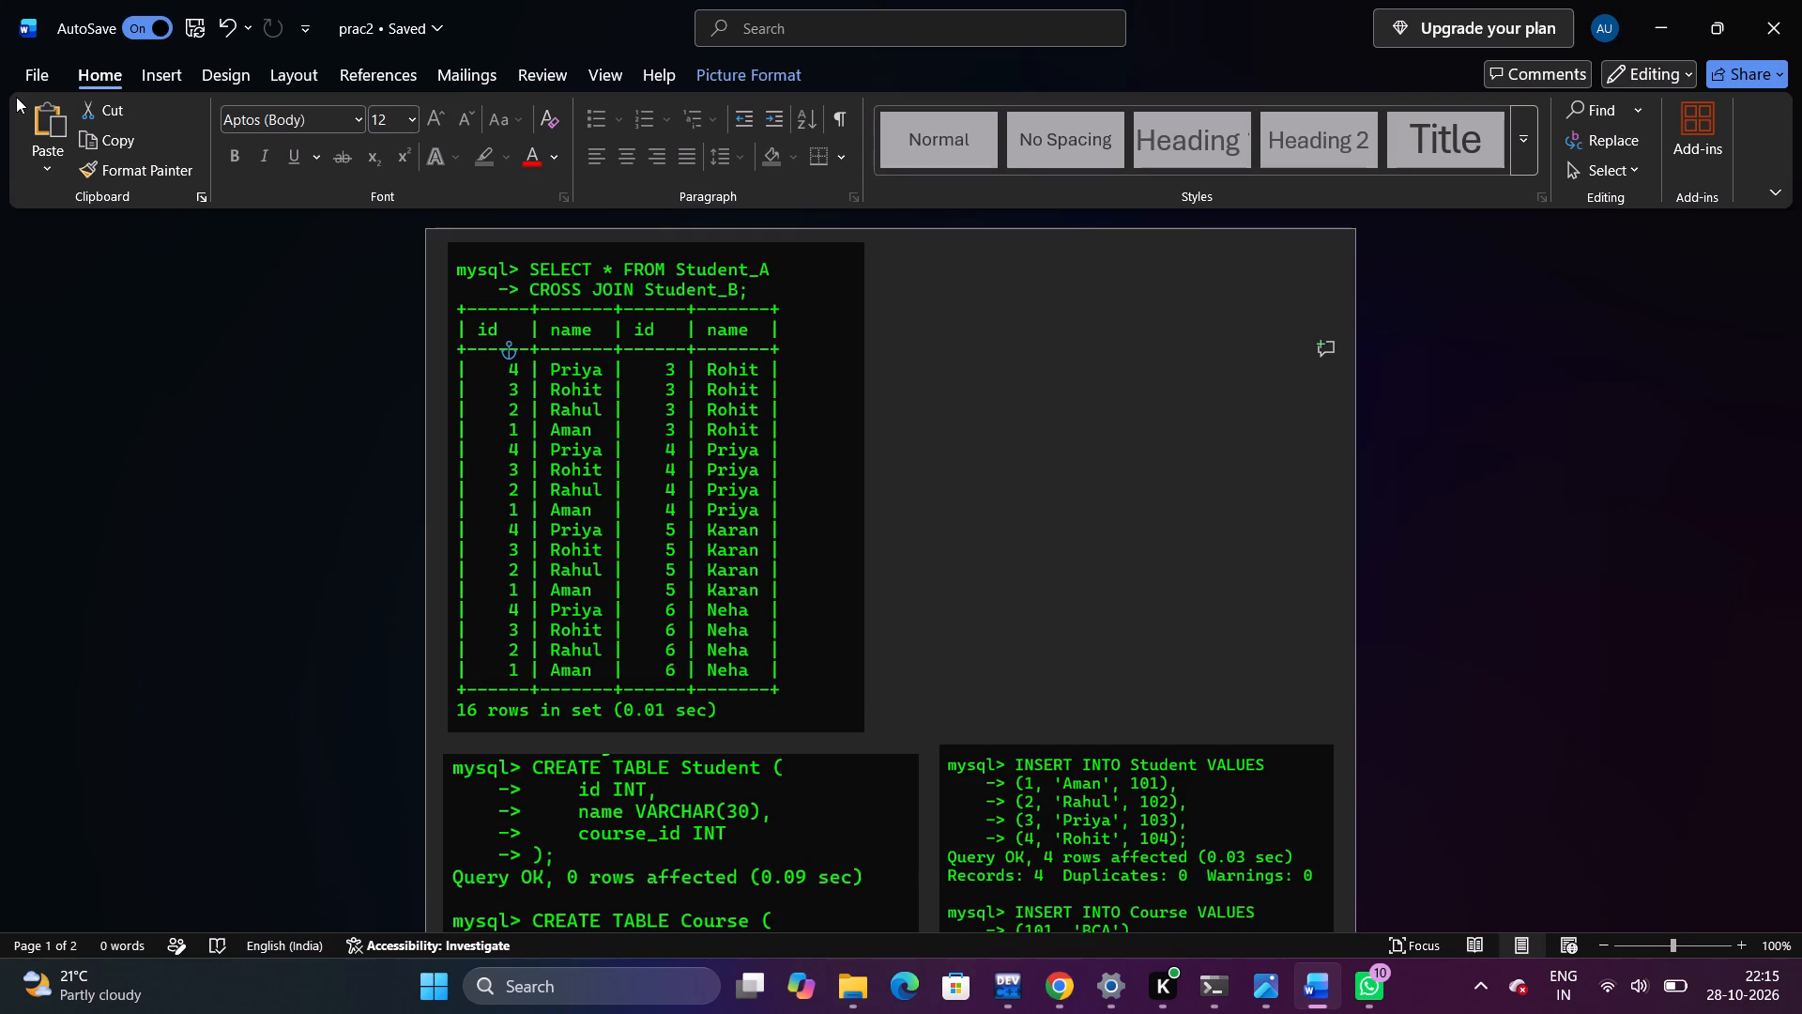
Save the prac2 document.
key(ctrl+s)
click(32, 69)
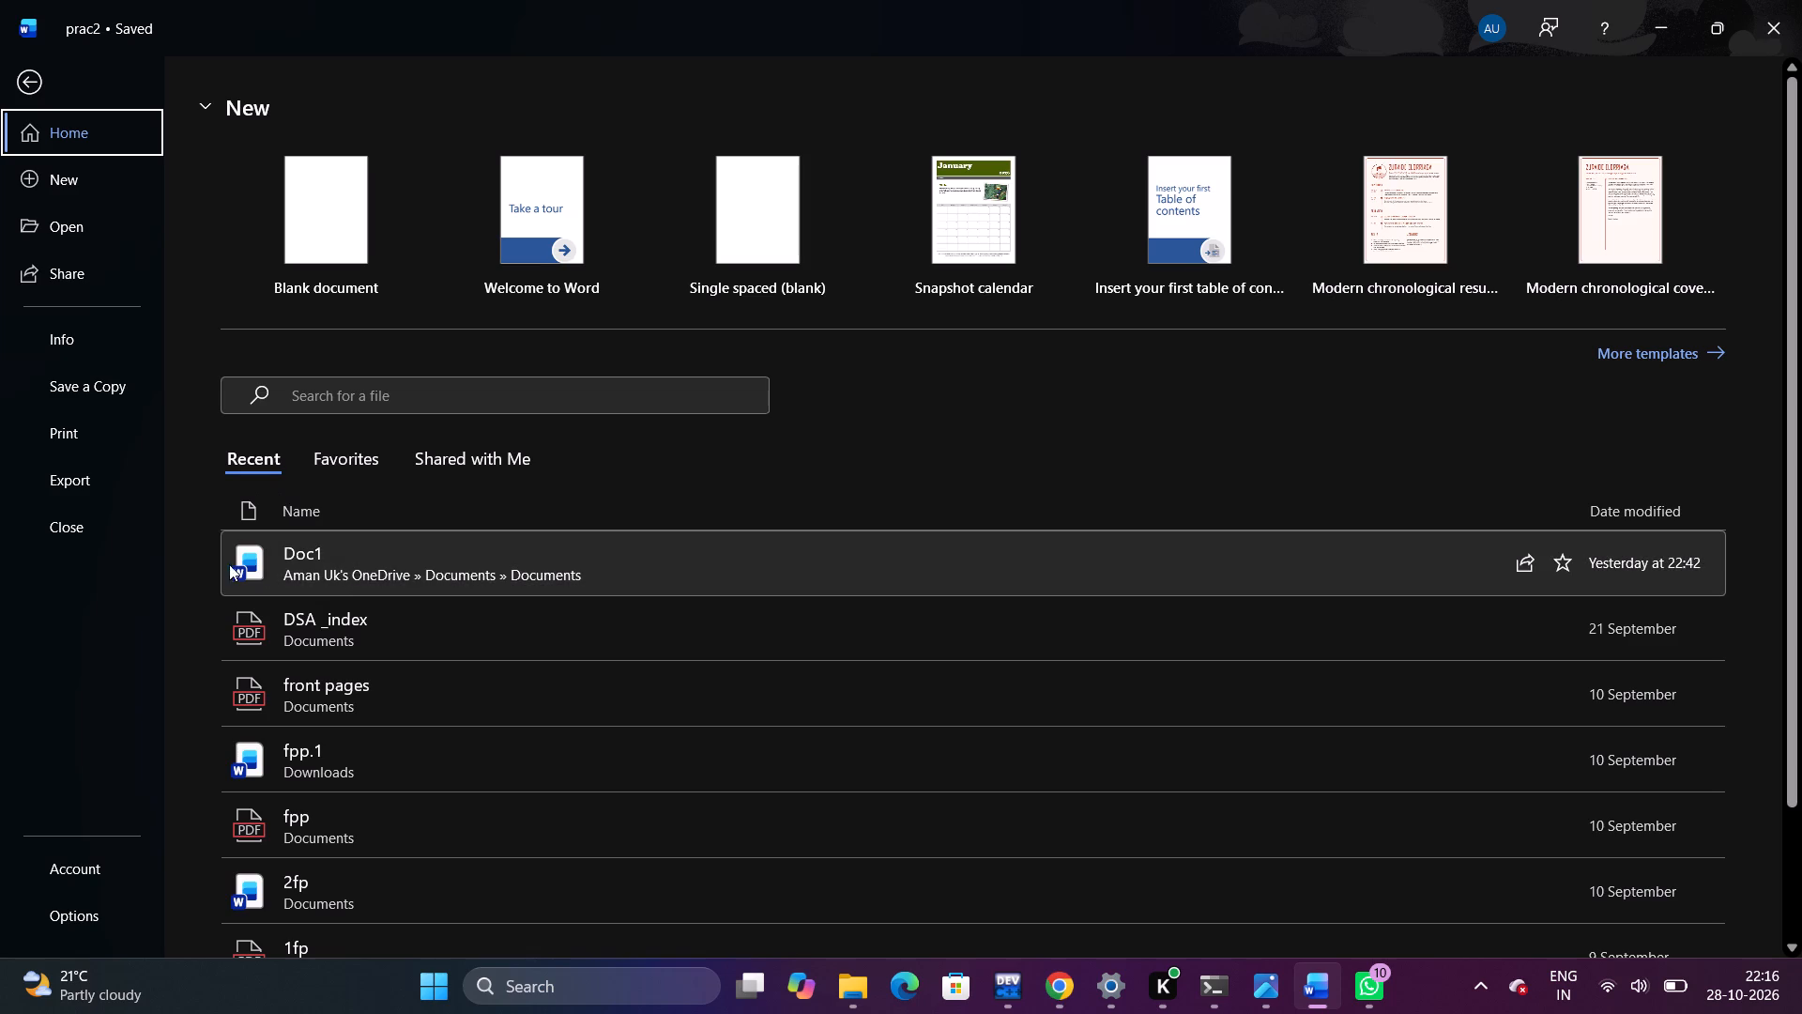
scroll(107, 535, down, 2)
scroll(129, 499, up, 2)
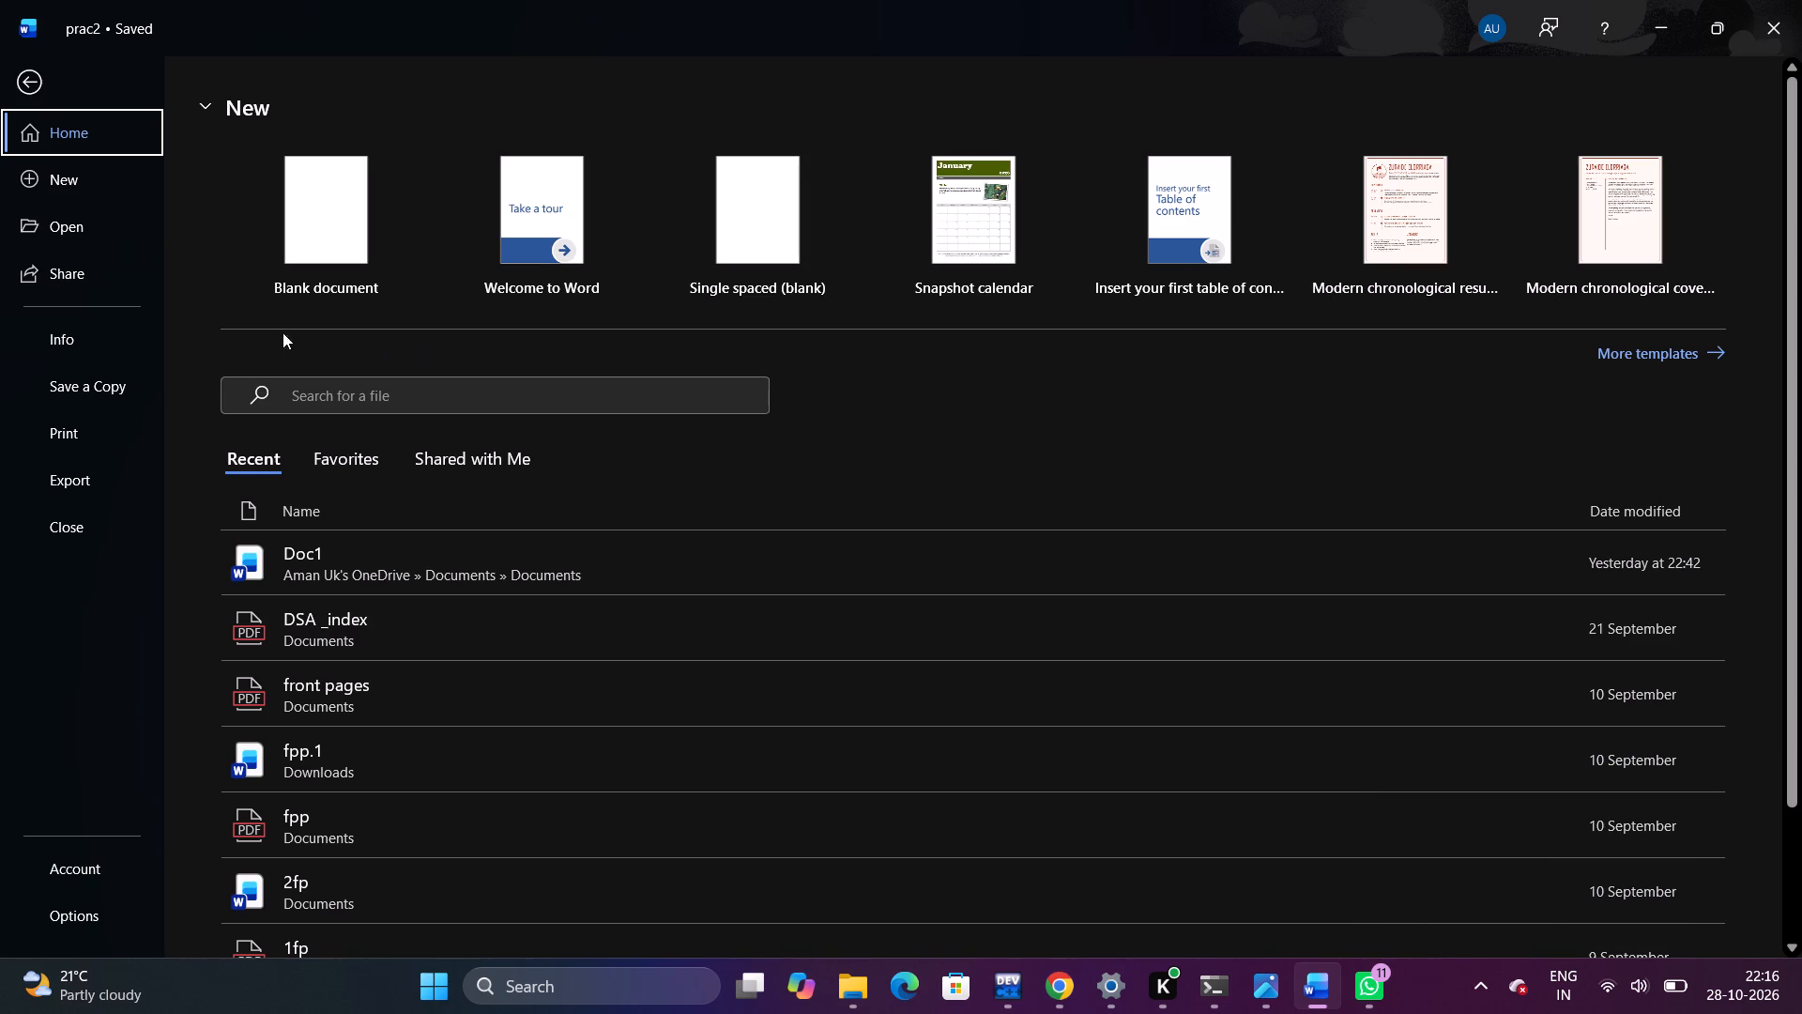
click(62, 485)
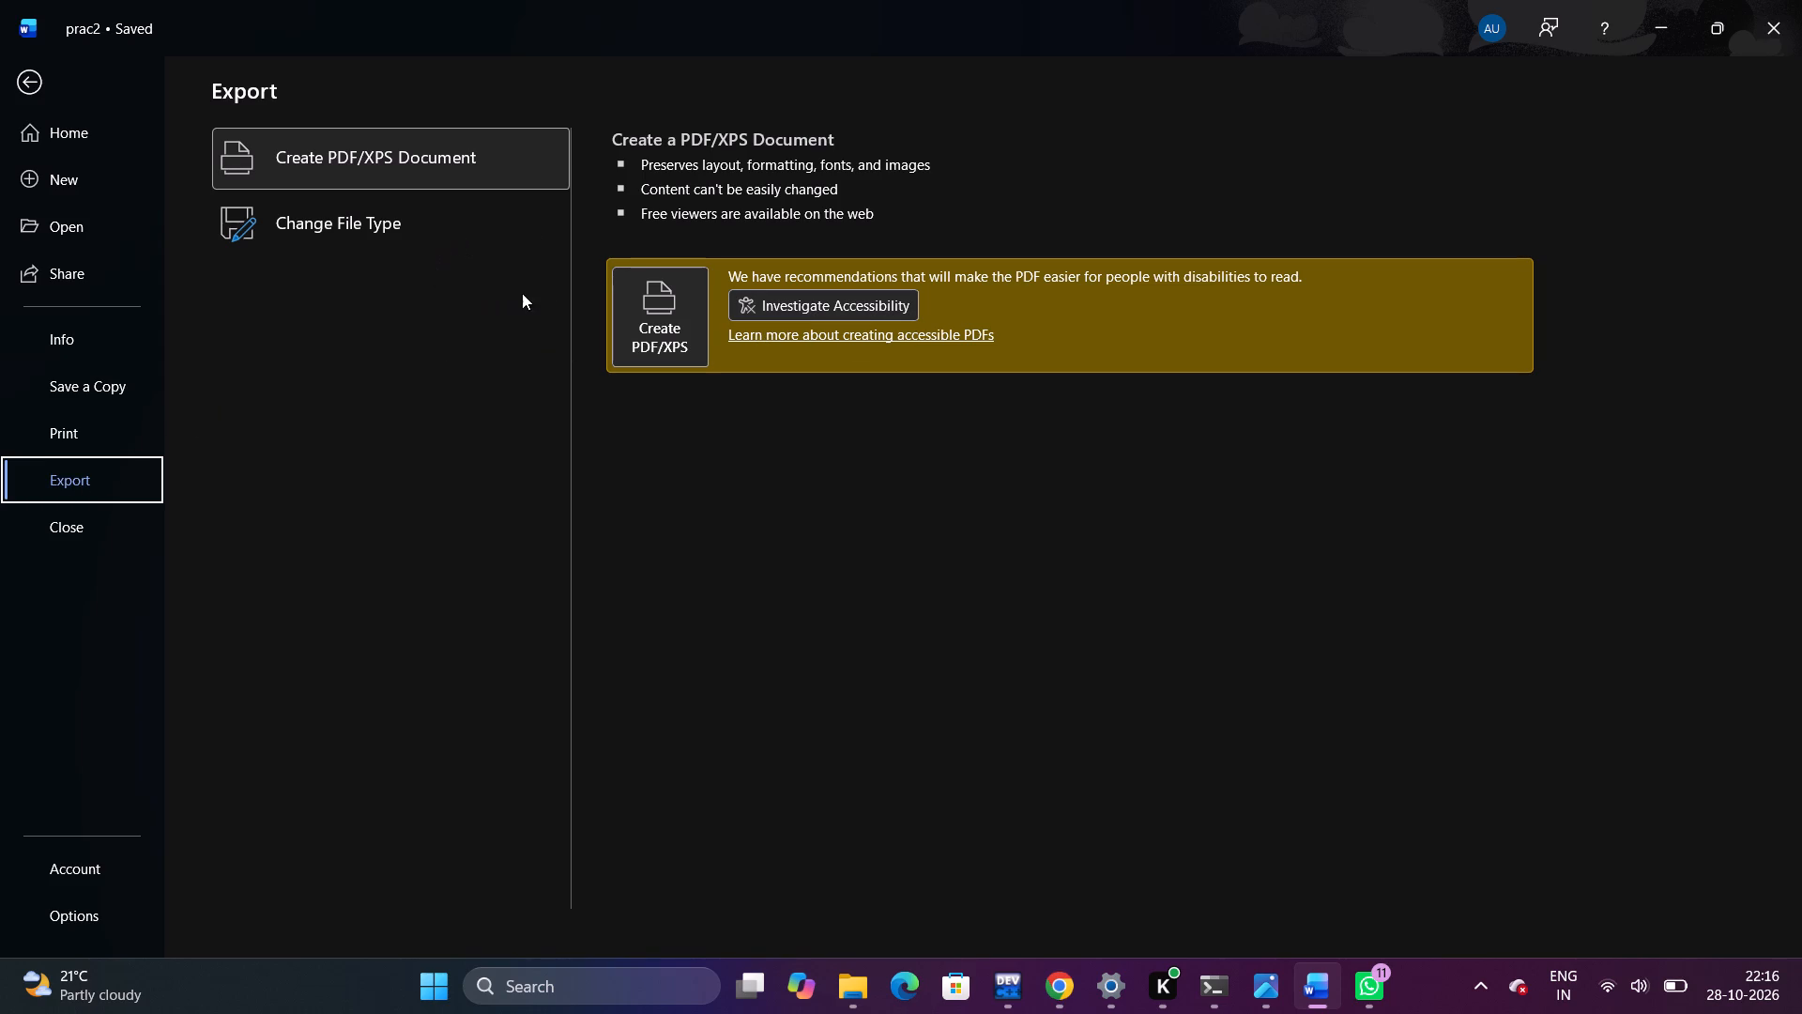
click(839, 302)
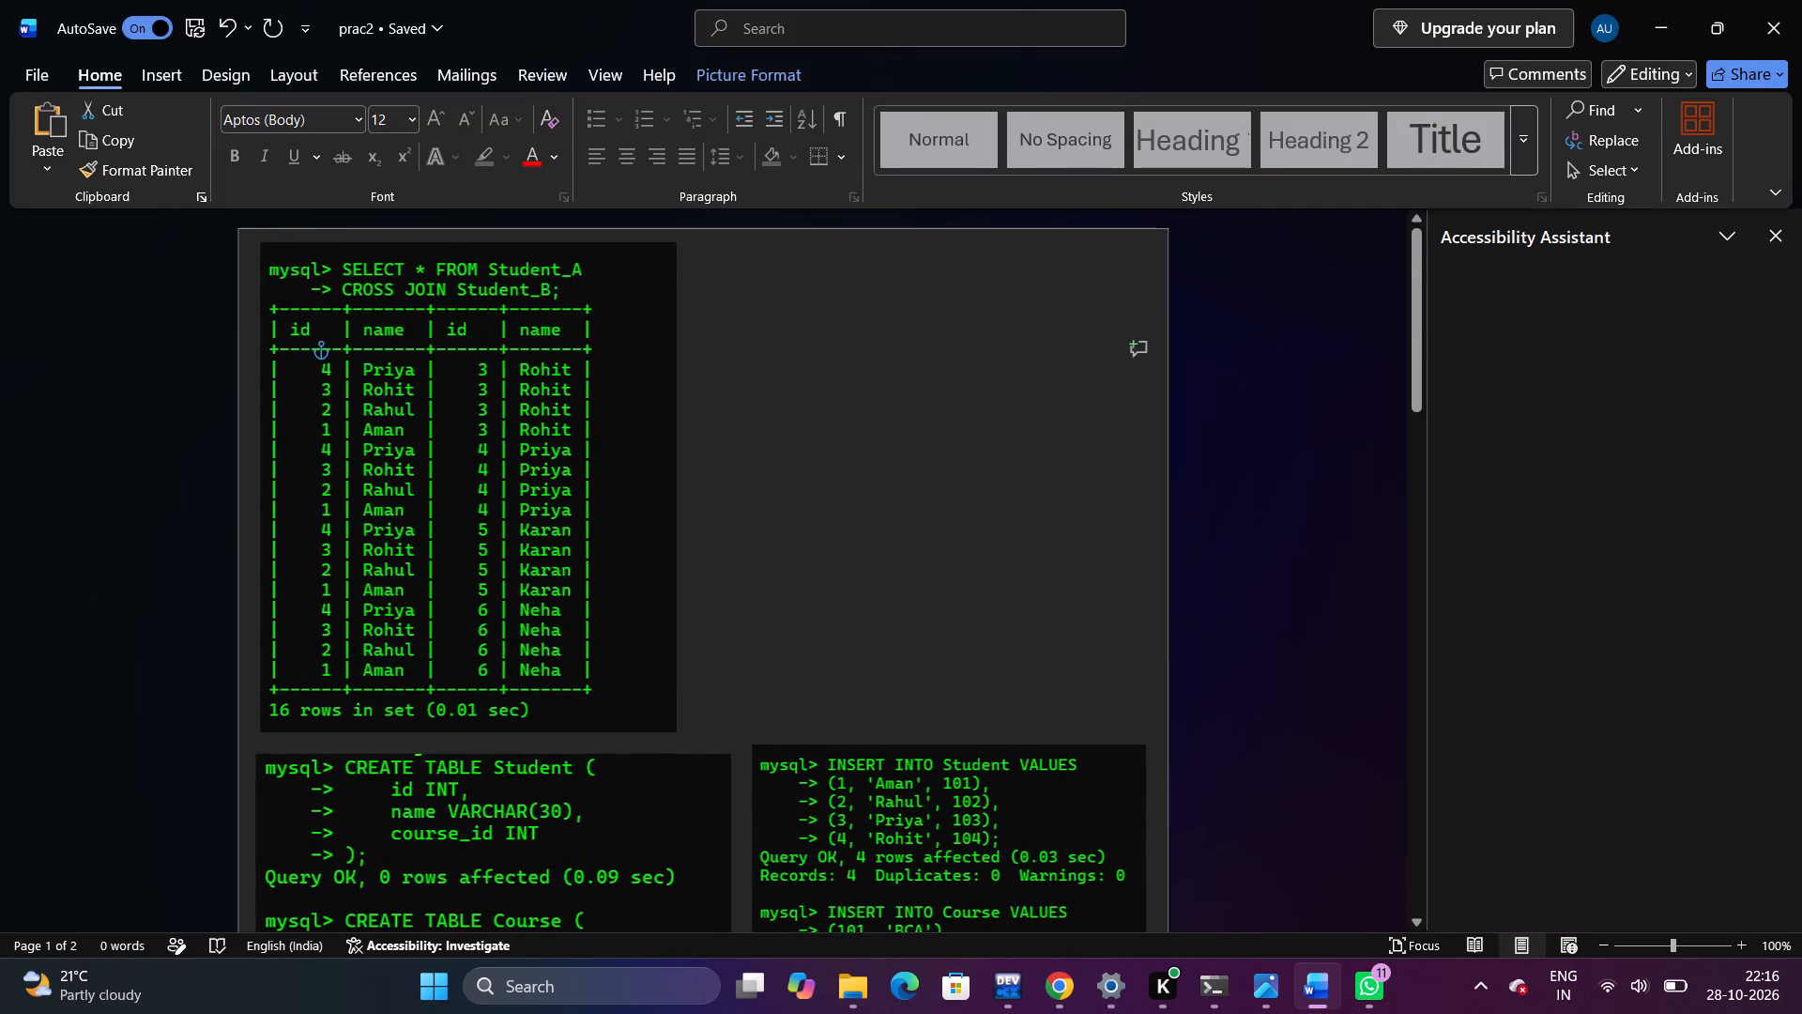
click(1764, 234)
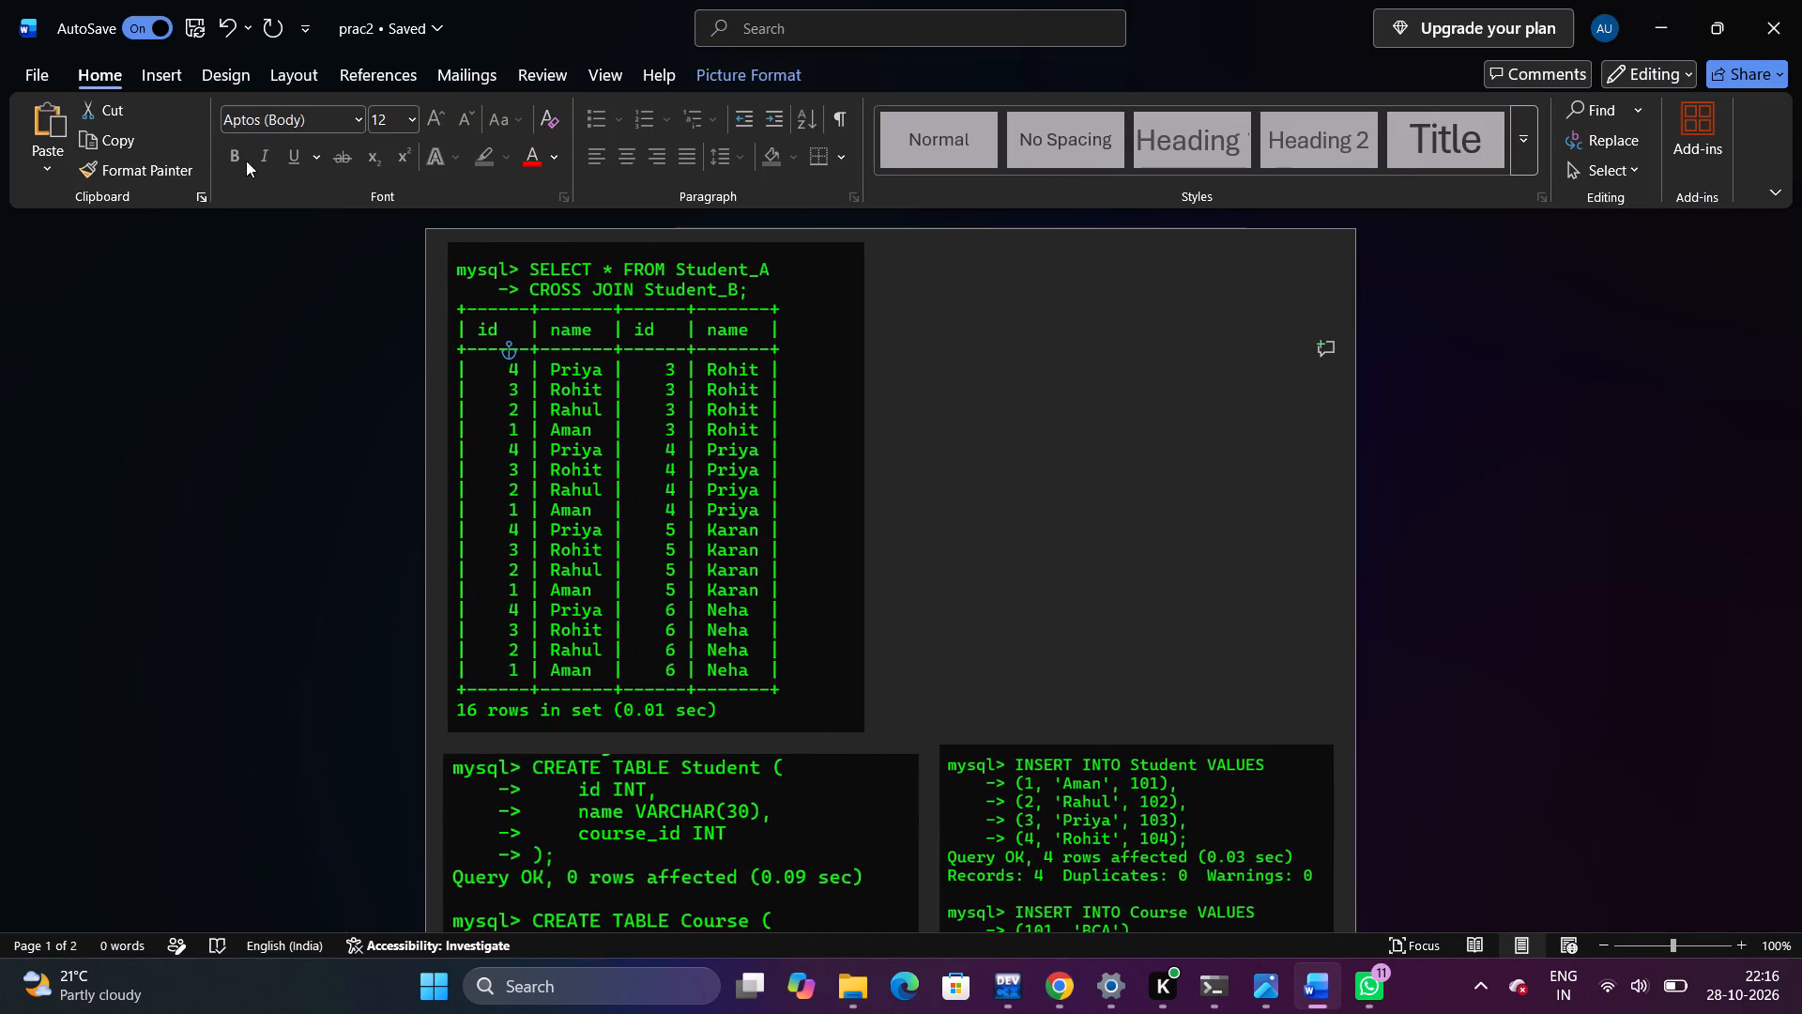
Open the export options for creating a PDF/XPS version of the prac2 document.
click(44, 79)
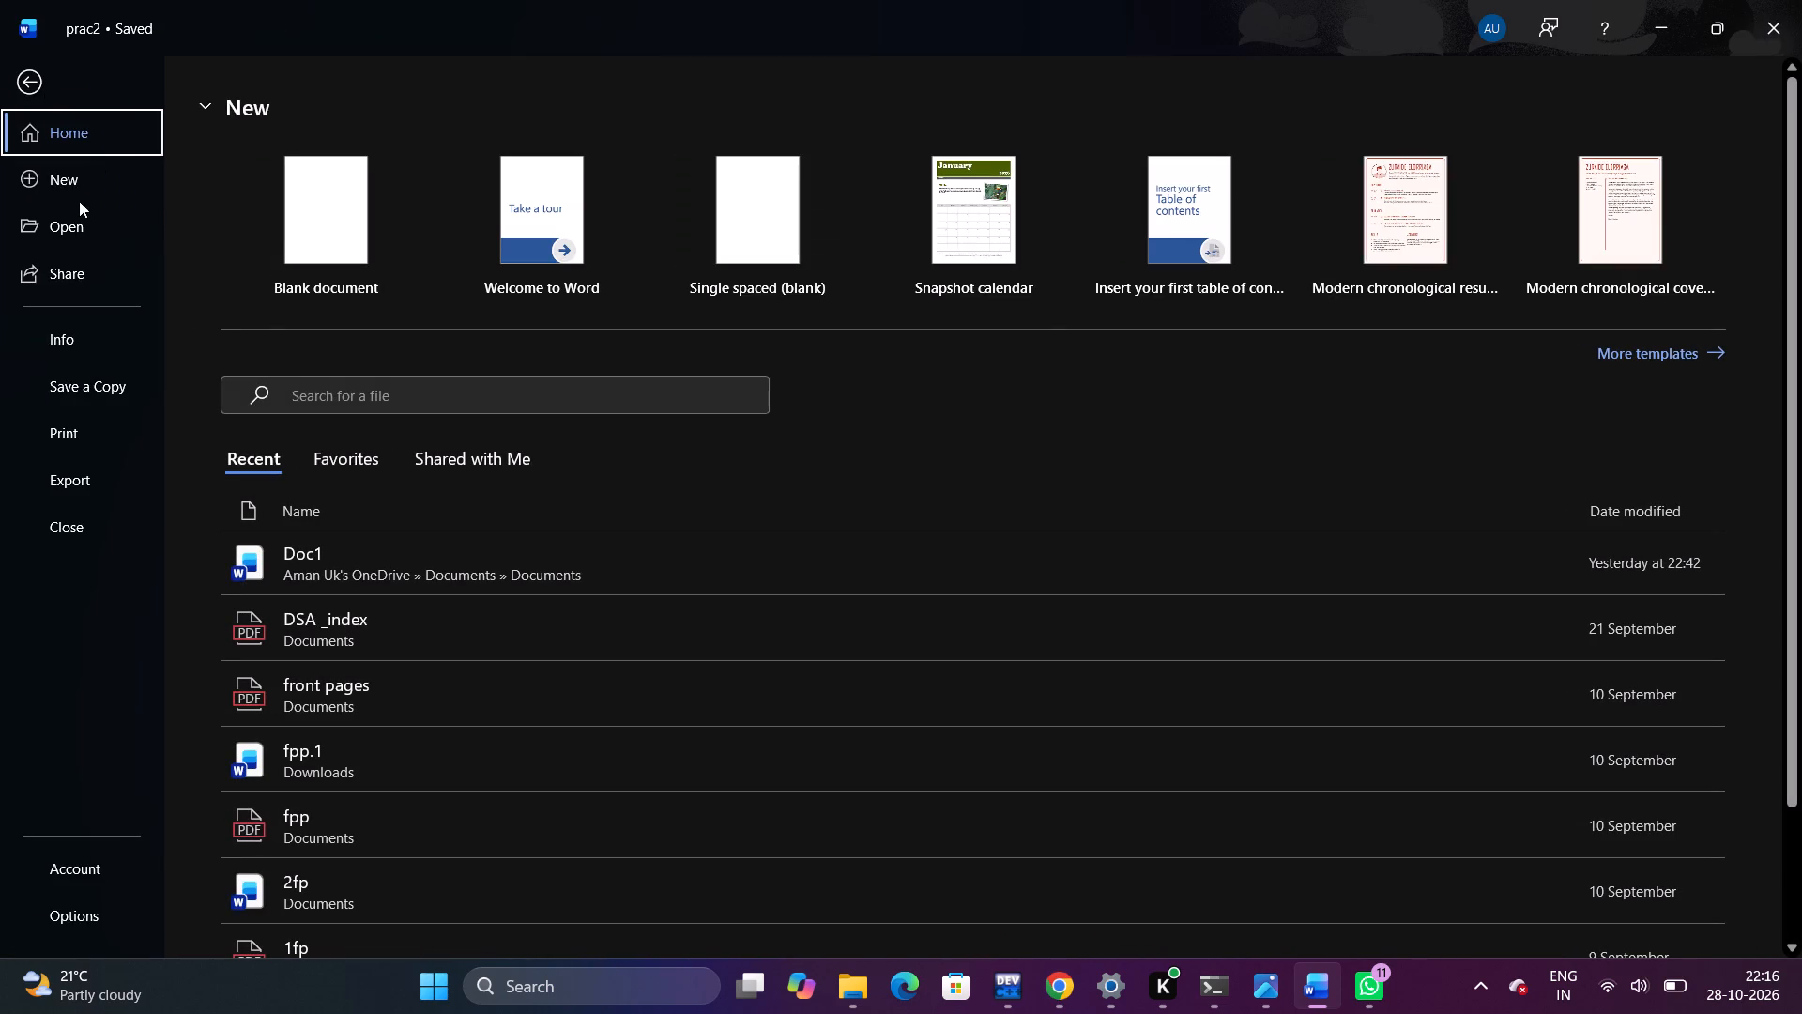
click(62, 470)
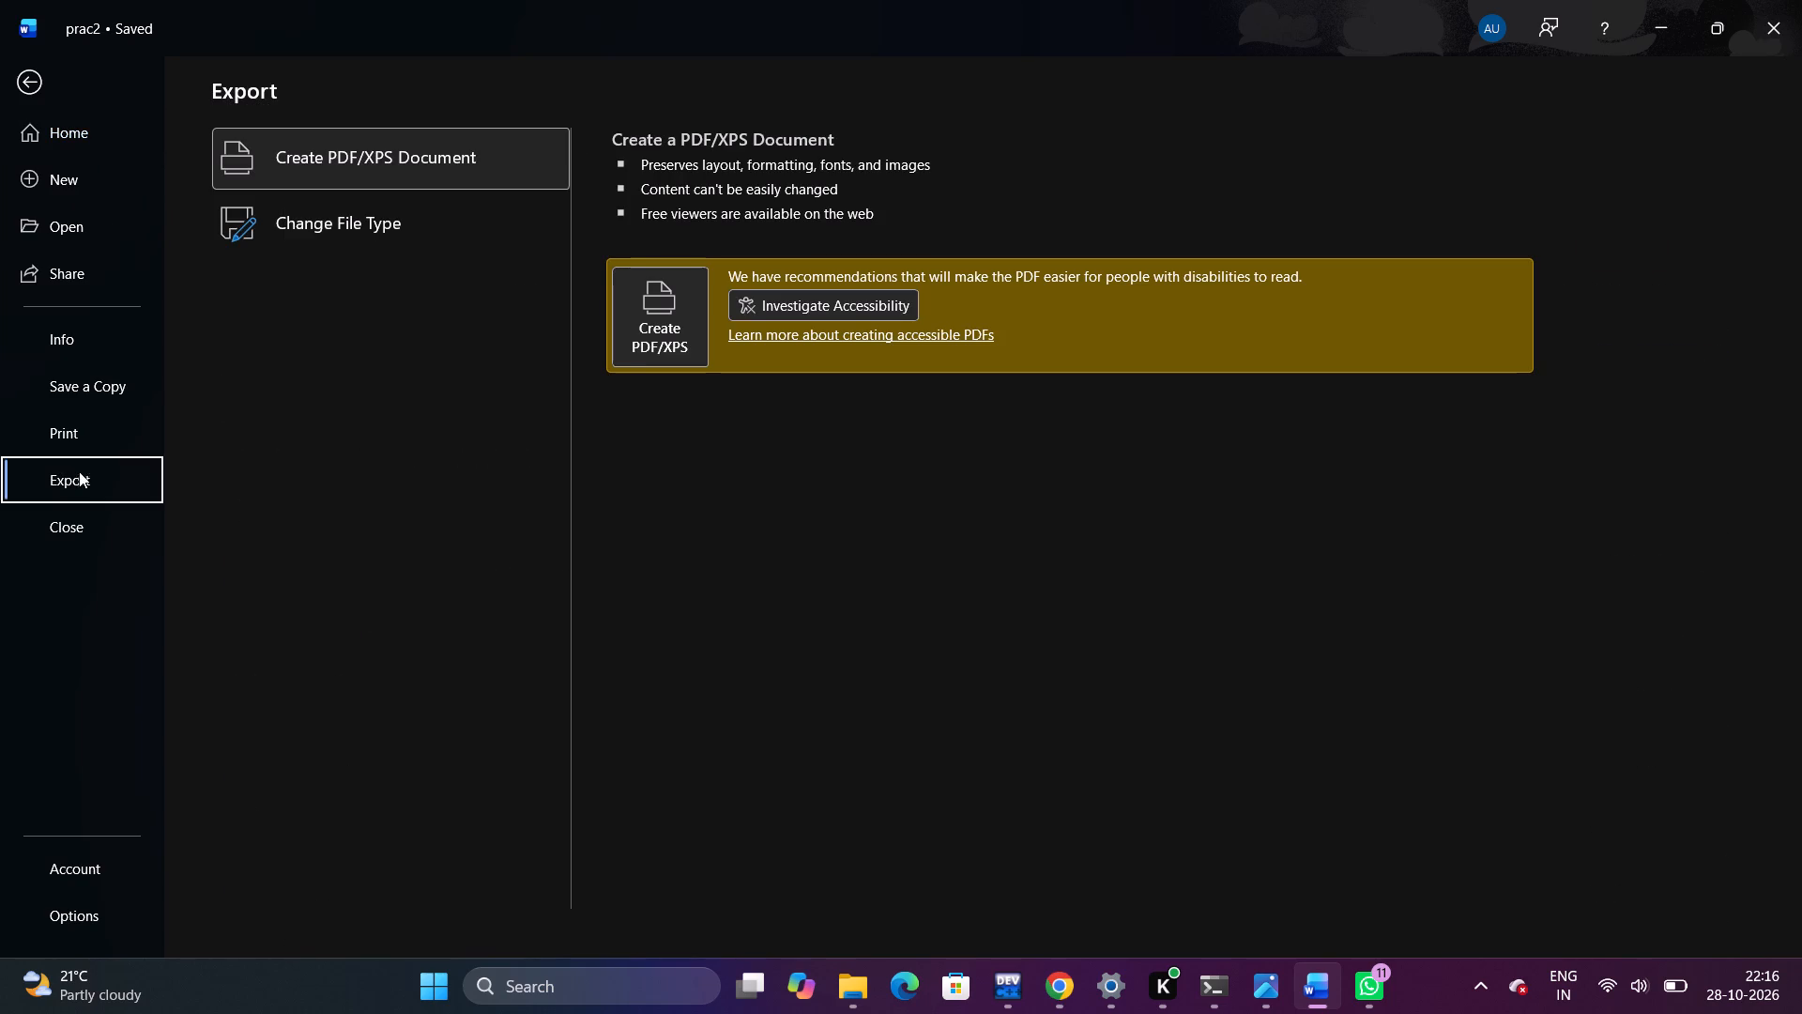
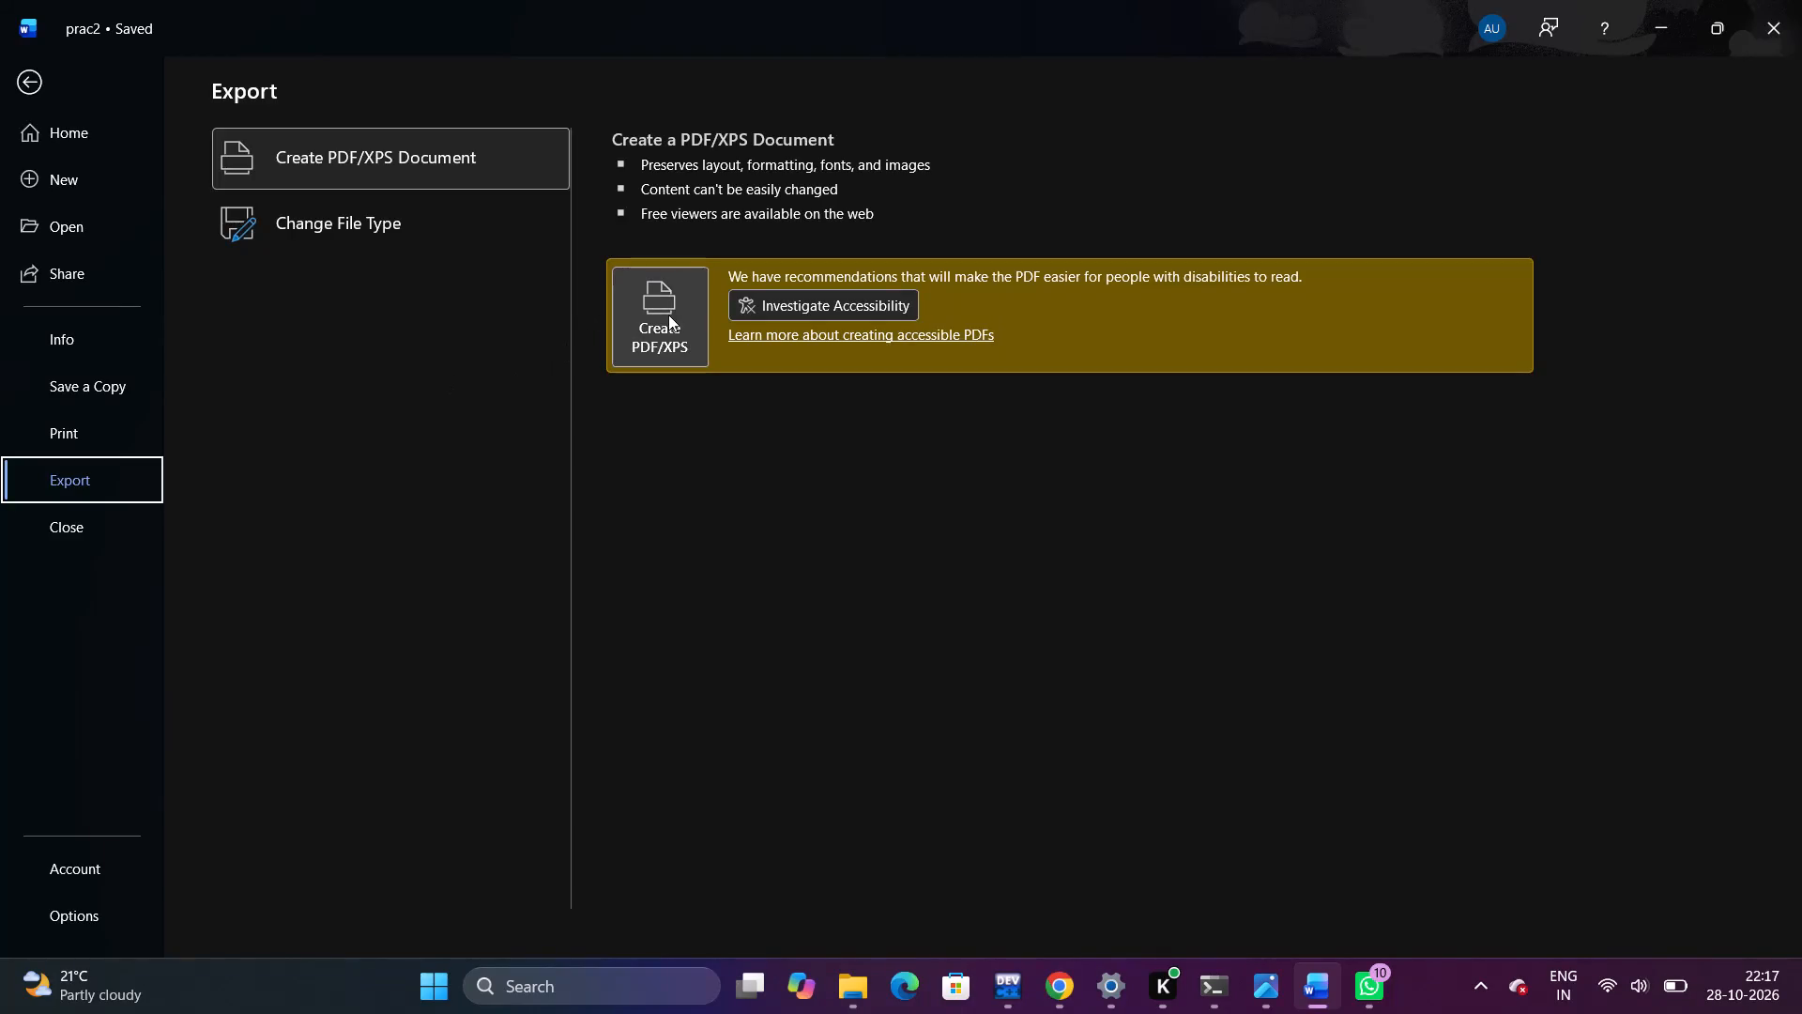
Publish the document as a PDF named prac2 in the Documents folder, with standard optimization and opening after publishing.
click(668, 315)
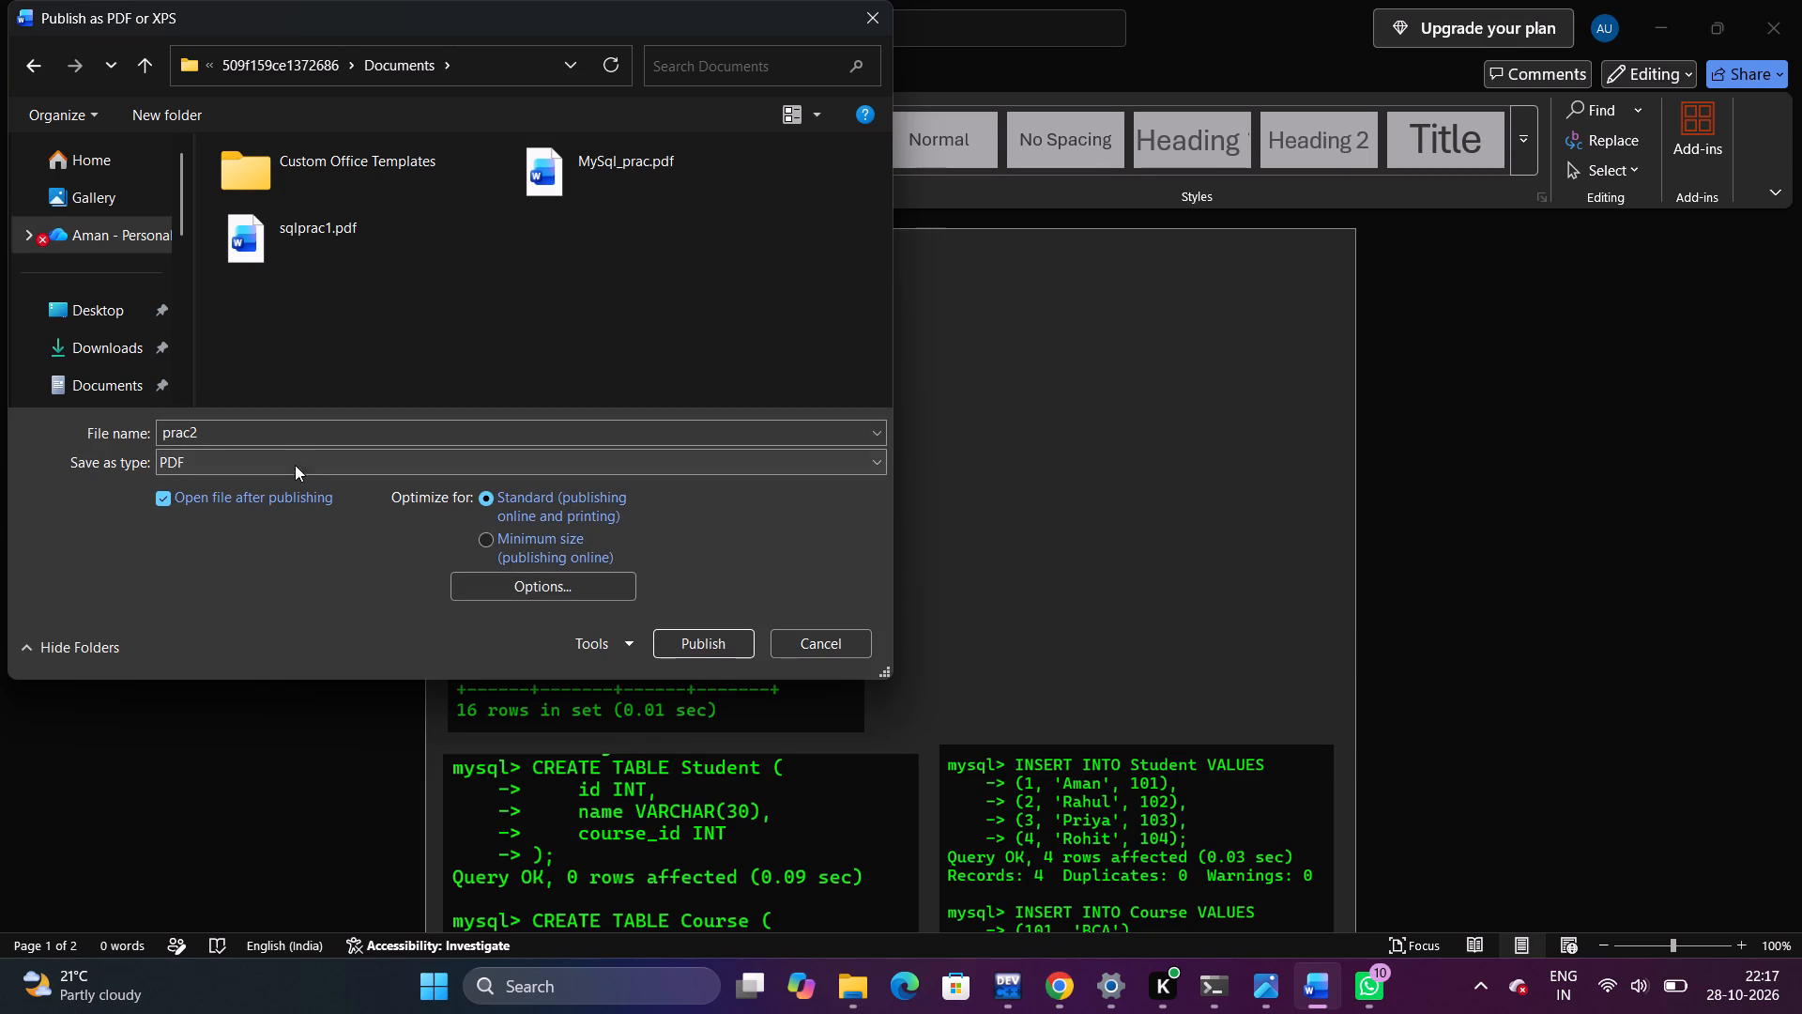
click(274, 437)
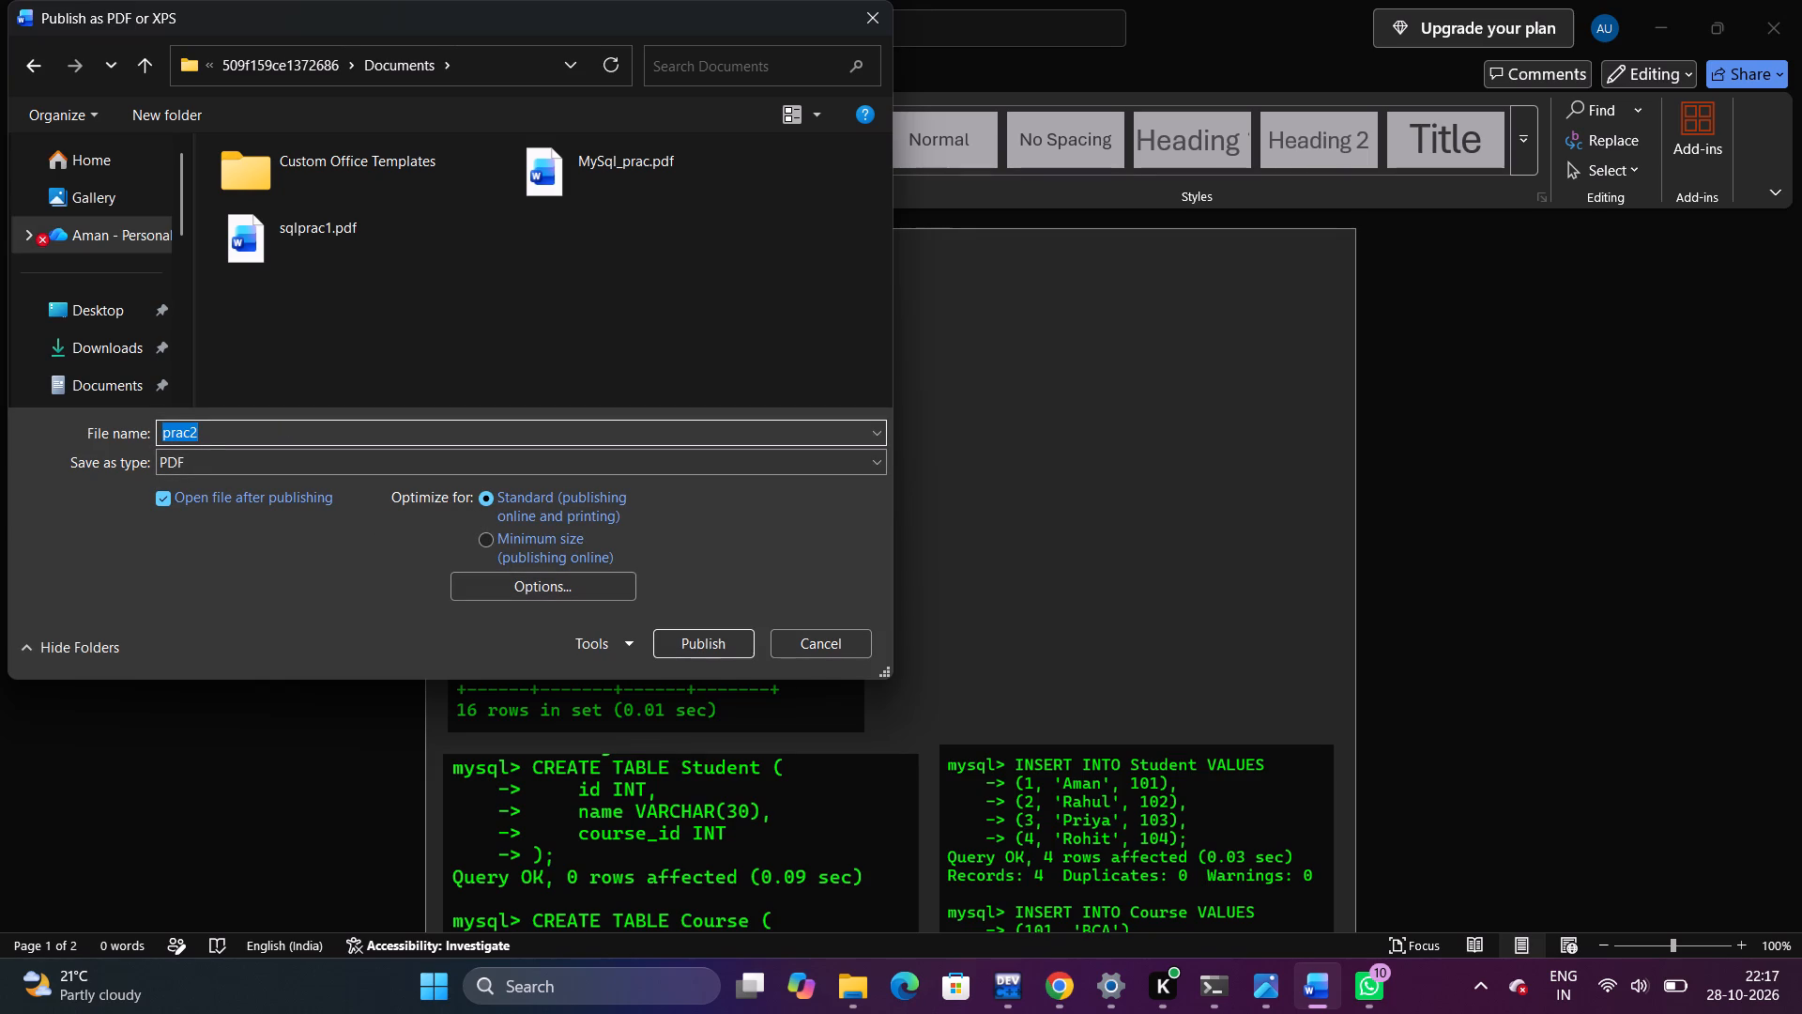
text(..)
key(BackSpace)
key(BackSpace)
text(prac2)
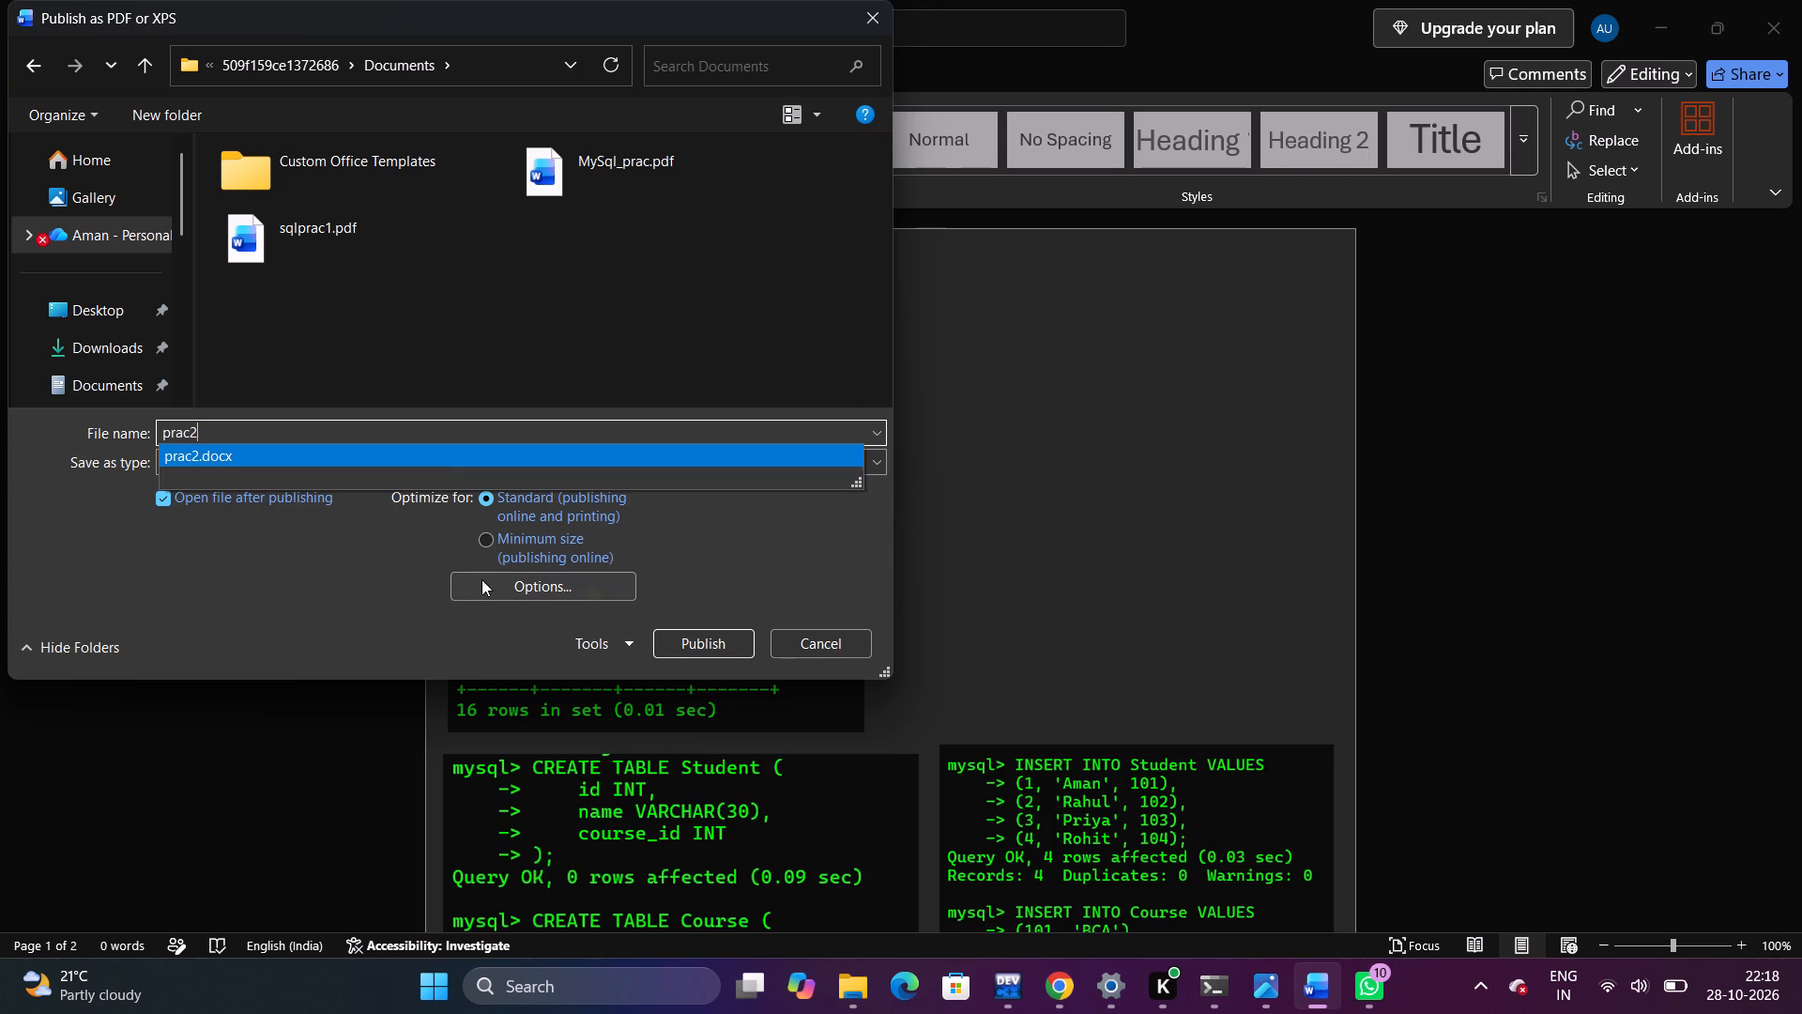
click(407, 431)
click(694, 644)
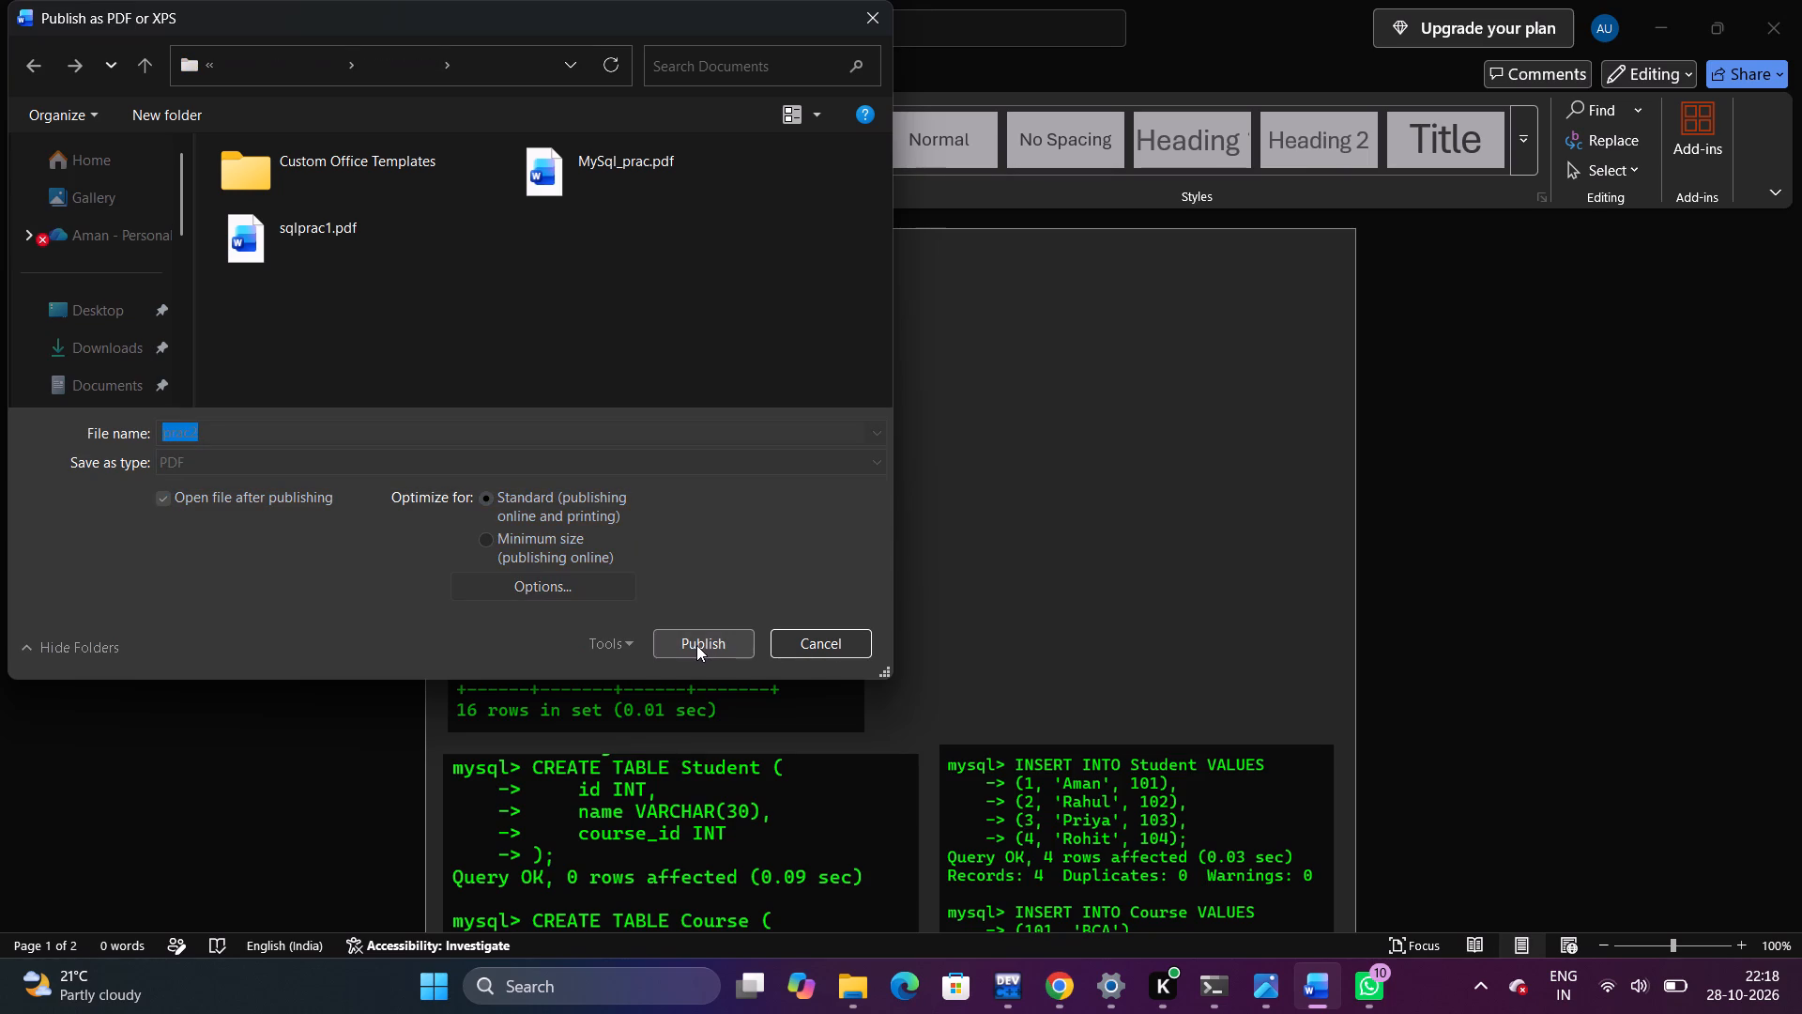